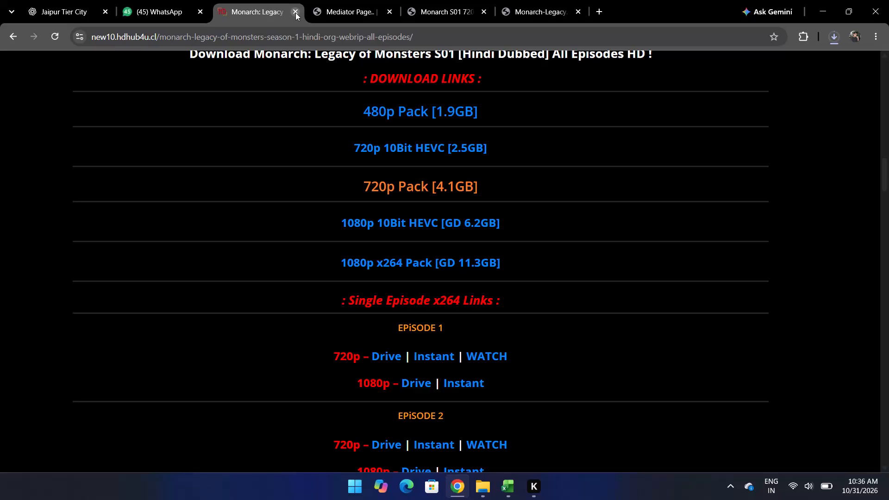
Close the Monarch: Legacy of Monsters episode page and the Mediator Page, keeping the generated download link page open.
click(295, 13)
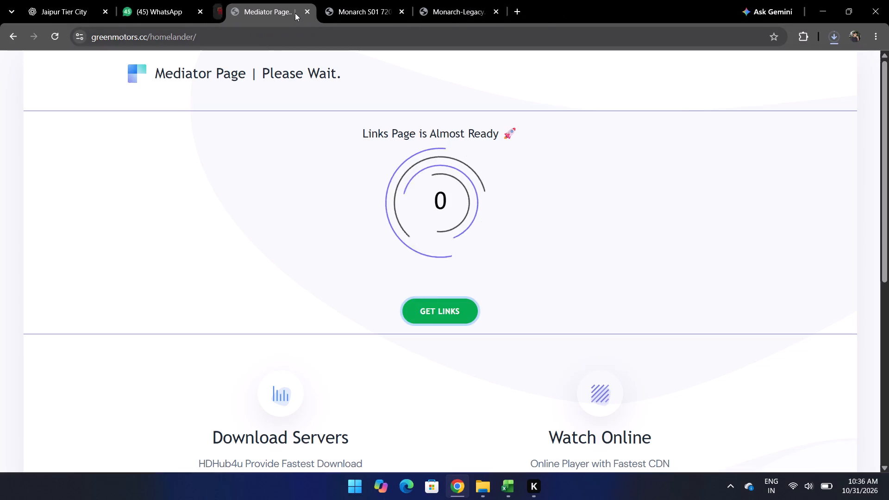
click(295, 13)
click(354, 9)
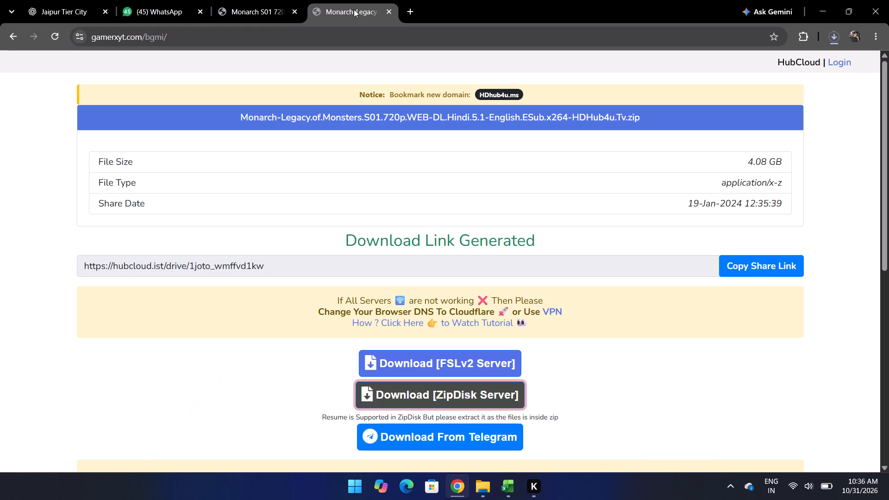
Open a new blank browser tab with the Google search page.
click(410, 6)
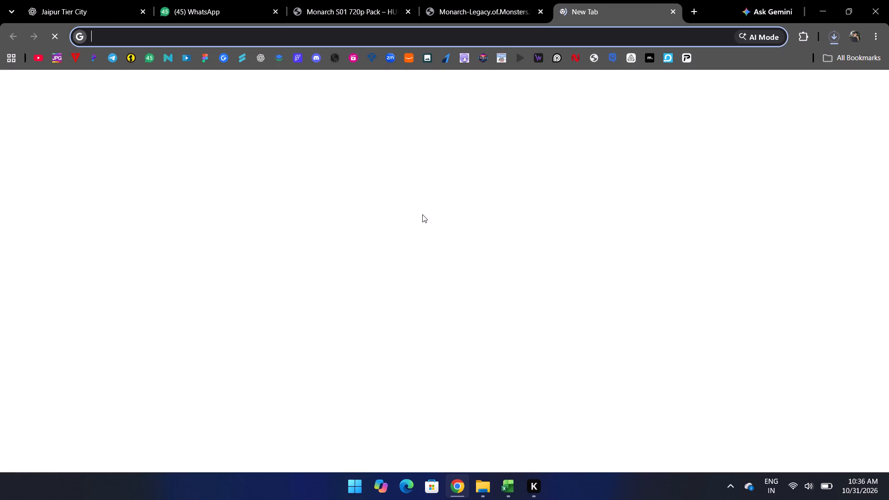
click(400, 243)
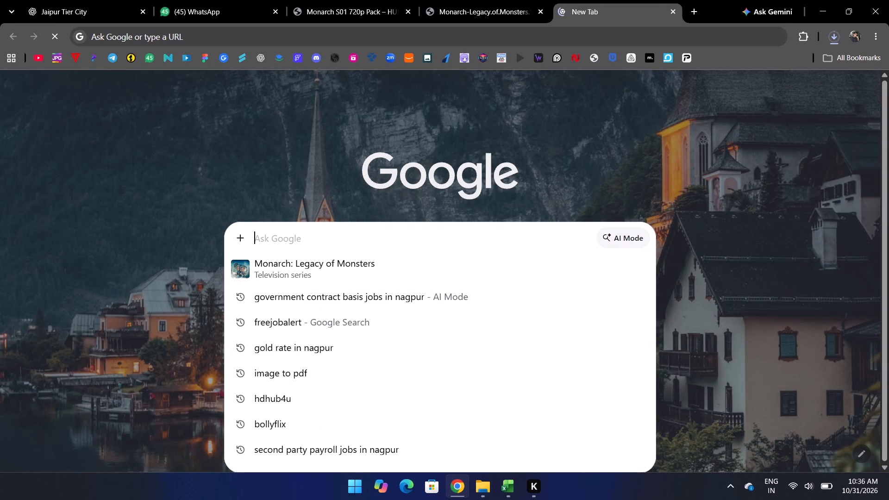
Check the recent download history for the progress of the Monarch season 1 zip file.
click(482, 0)
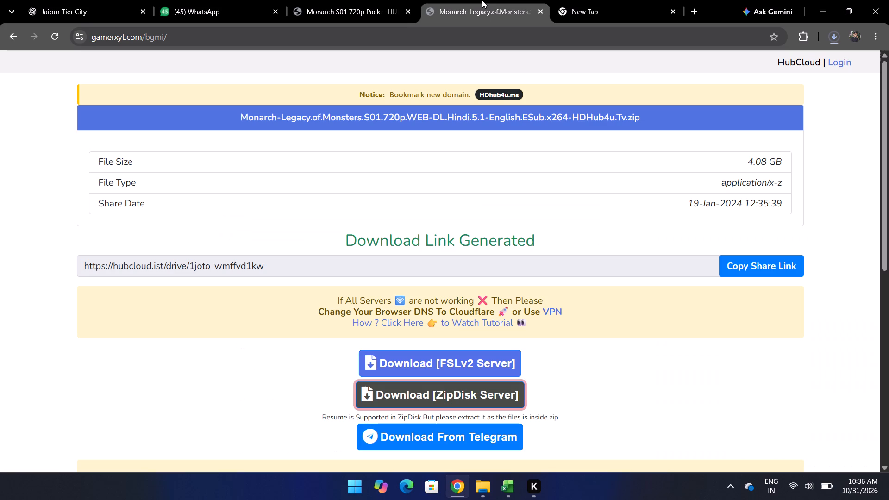
click(364, 14)
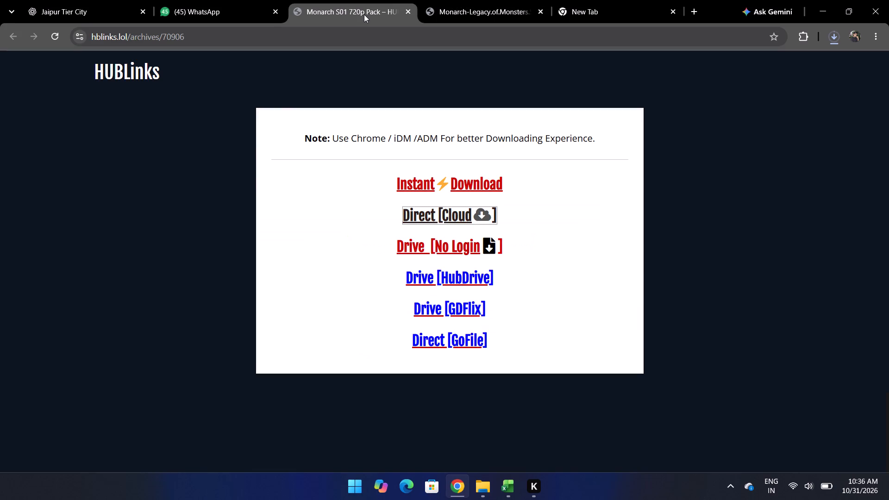
click(486, 0)
click(836, 26)
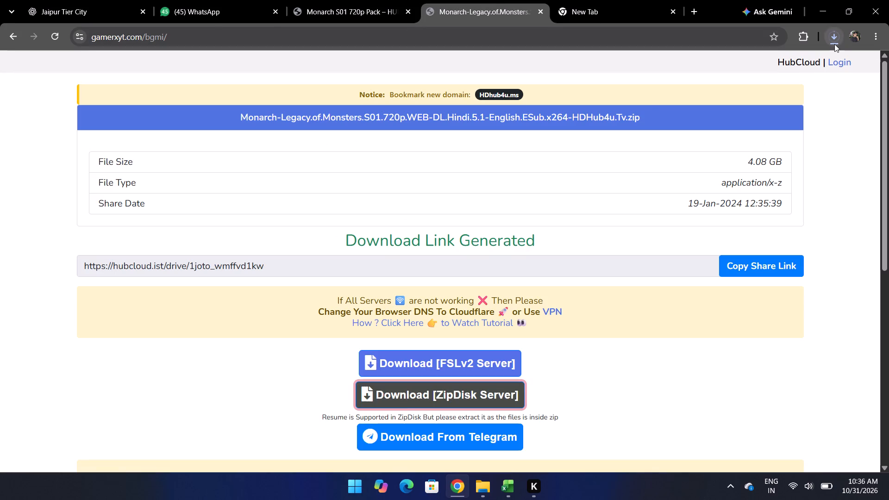
click(834, 44)
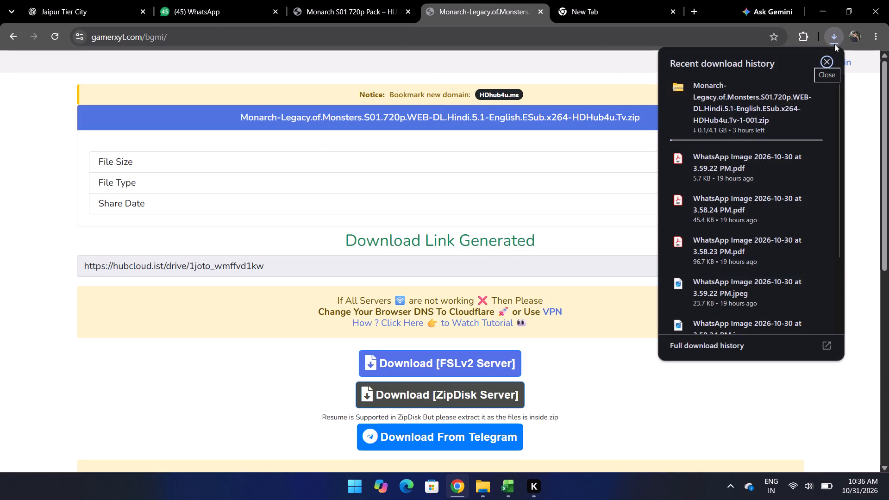
click(836, 38)
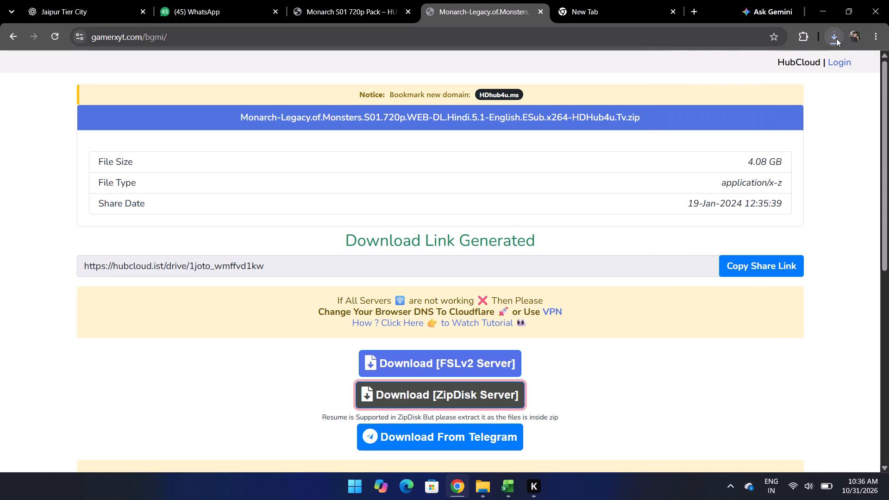
Close the HUBLinks page for the Monarch S01 720p Pack.
click(363, 10)
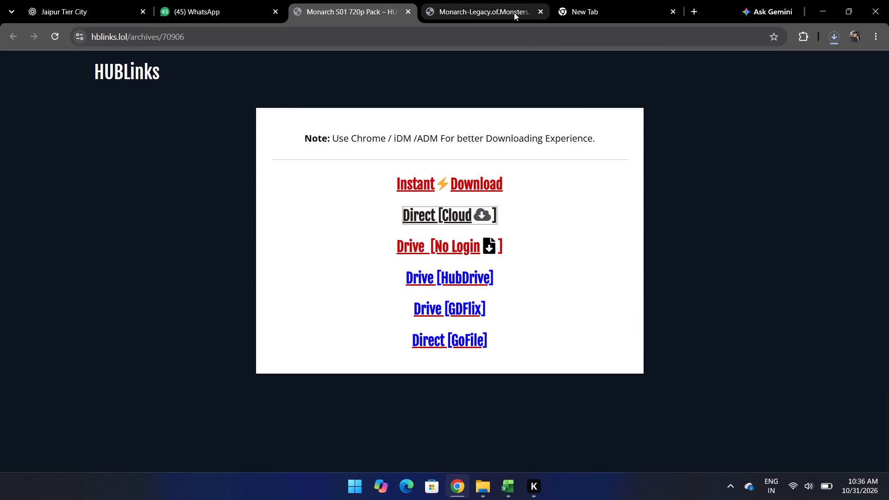
click(412, 11)
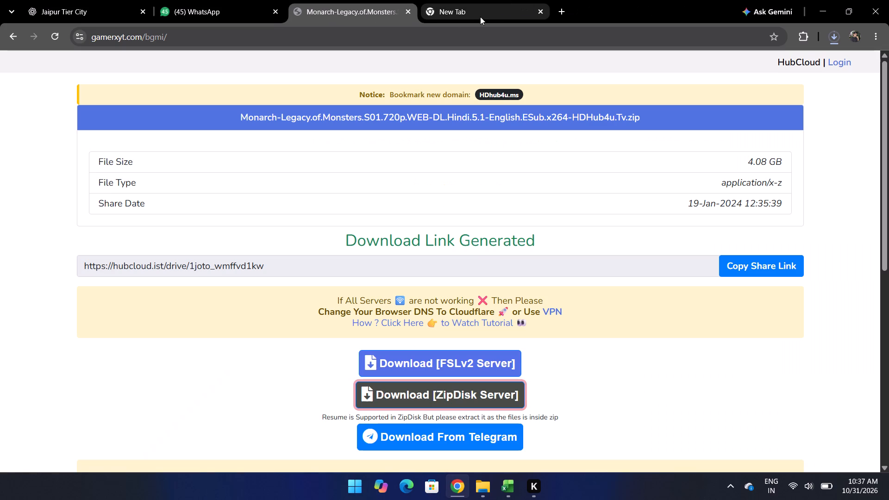
Bring up the Jaipur Tier City chat and switch from there to the Book1 workbook in Excel.
click(490, 12)
click(42, 14)
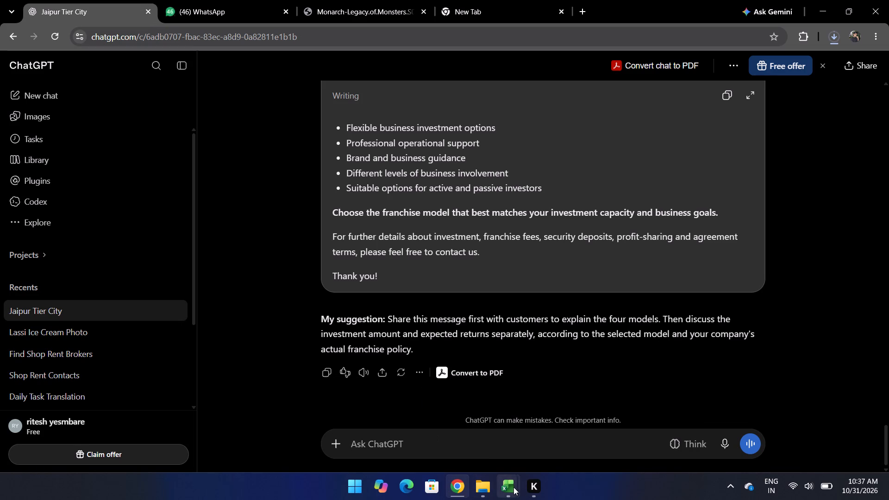
click(513, 487)
click(481, 415)
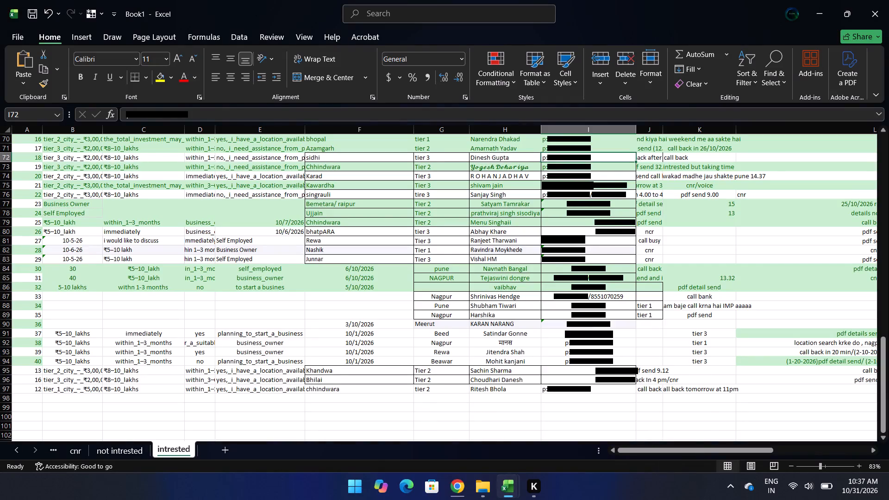
Look through the lead rows on the intrested sheet, including the metting section and the longer list below it.
scroll(548, 306, up, 4)
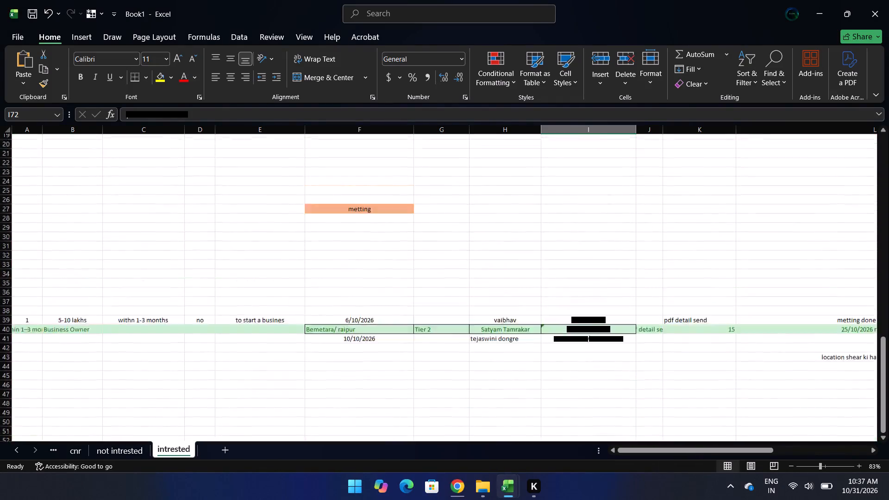
scroll(548, 306, up, 2)
scroll(548, 306, right, 1)
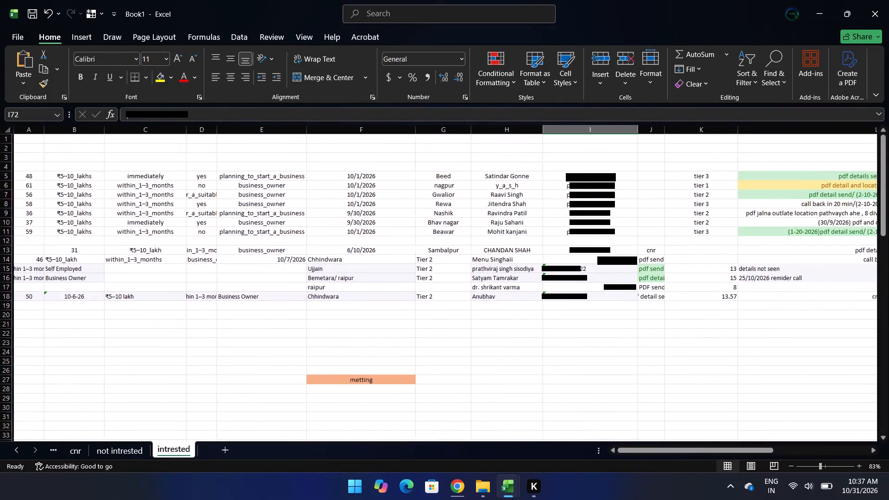
scroll(548, 306, right, 1)
scroll(548, 306, left, 1)
scroll(548, 306, right, 2)
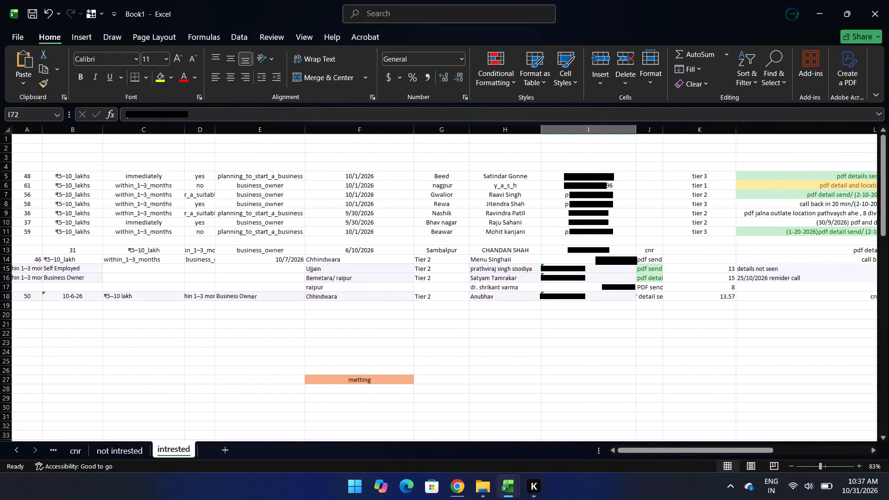
scroll(525, 316, left, 2)
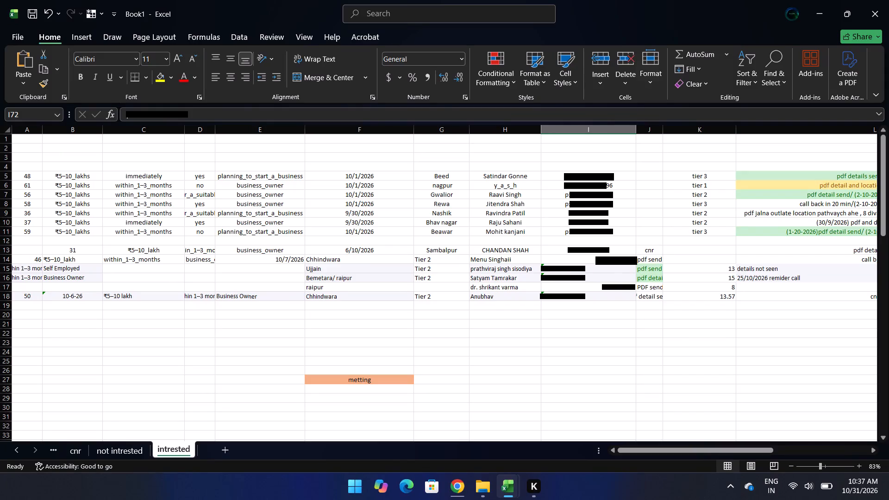
scroll(131, 226, down, 3)
scroll(131, 226, up, 2)
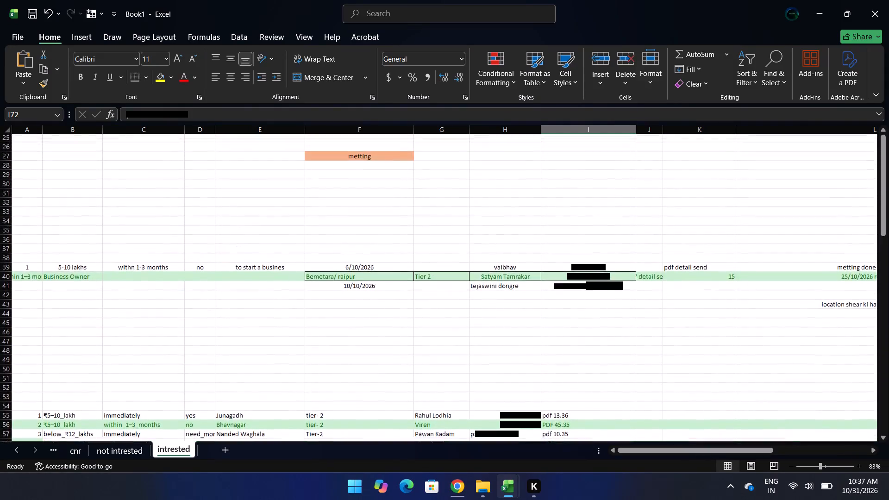
scroll(131, 226, up, 2)
scroll(131, 226, down, 2)
scroll(131, 226, up, 1)
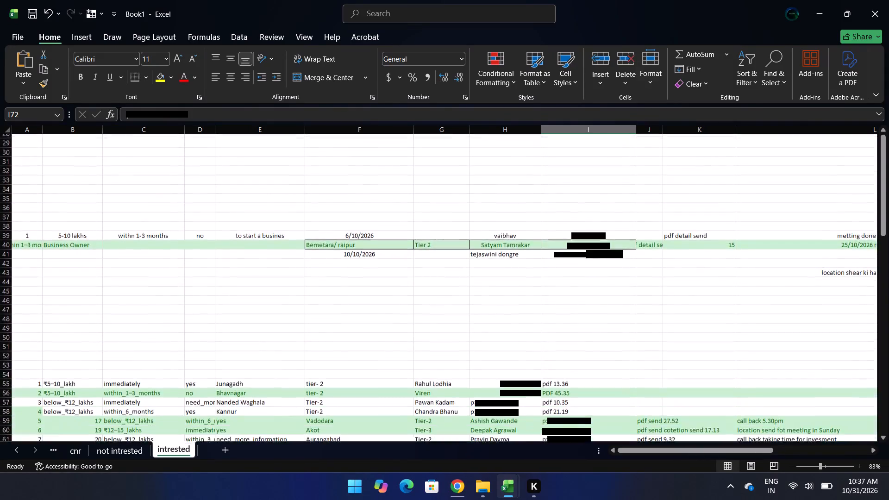
scroll(131, 226, up, 1)
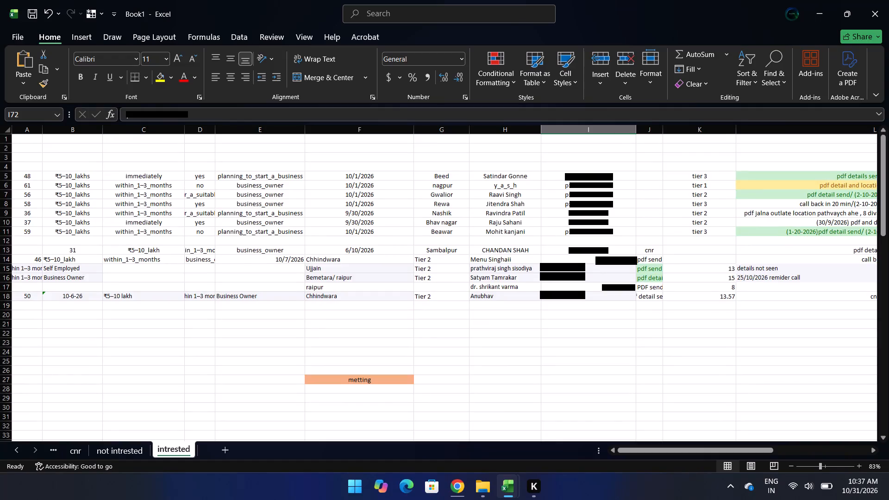
Examine the call status and dated follow-up remarks recorded for the leads on the intrested sheet.
scroll(287, 158, left, 1)
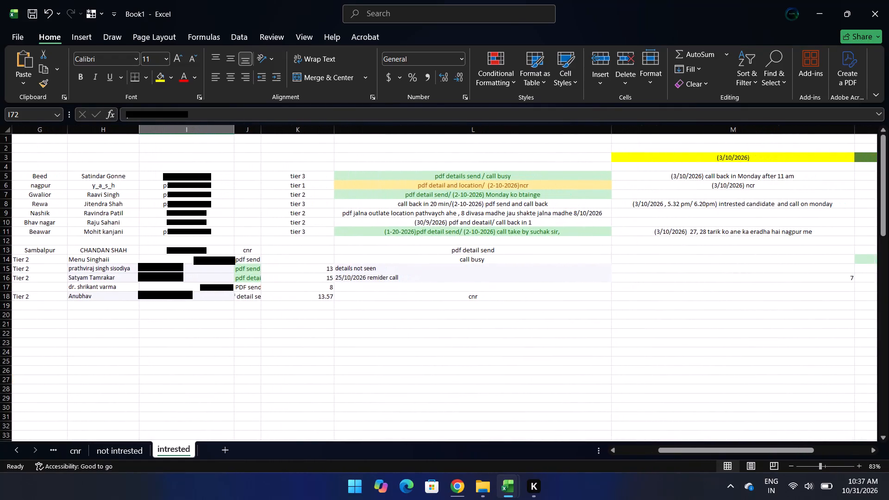
scroll(287, 158, left, 1)
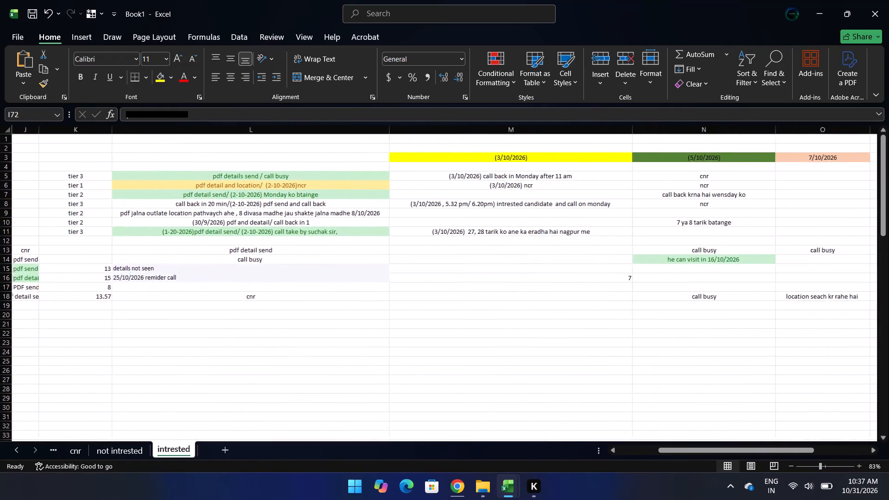
scroll(287, 158, left, 1)
scroll(287, 158, right, 5)
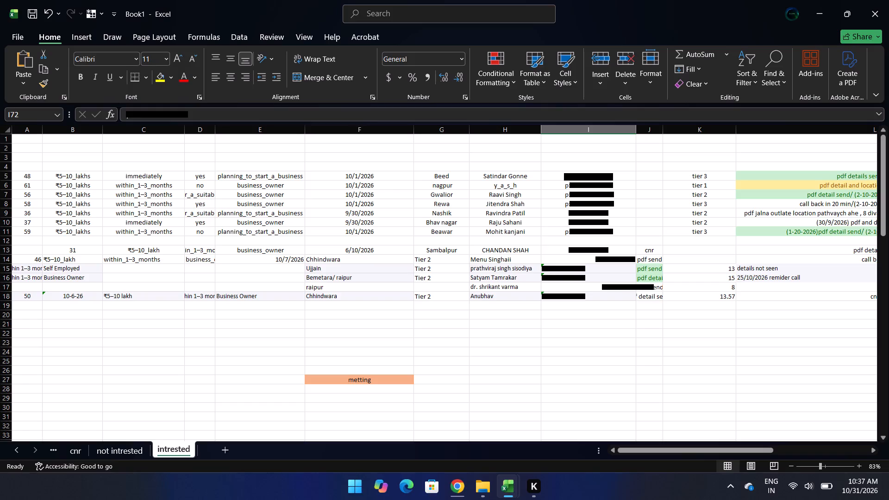
scroll(20, 170, left, 2)
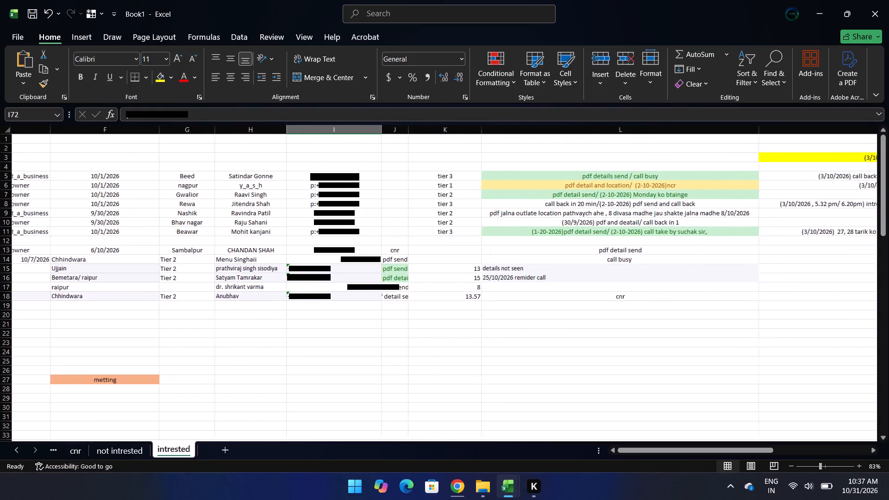
scroll(20, 170, left, 1)
scroll(20, 170, down, 2)
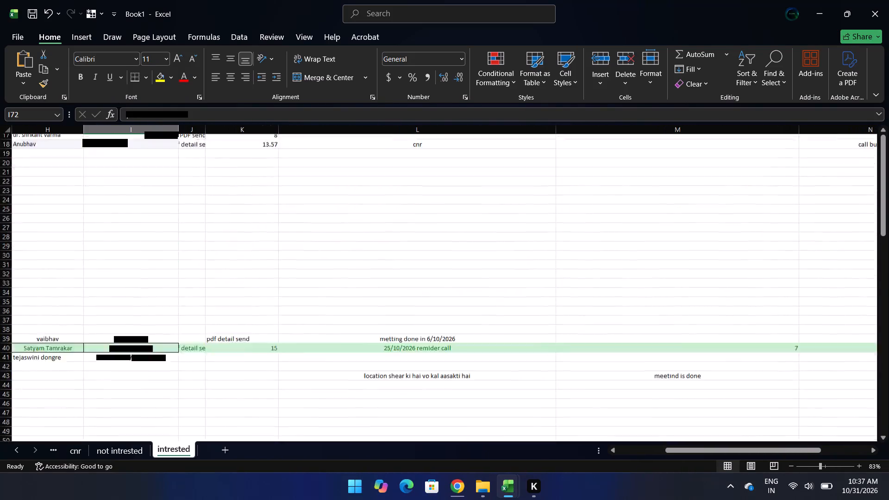
scroll(20, 170, down, 2)
scroll(20, 170, up, 1)
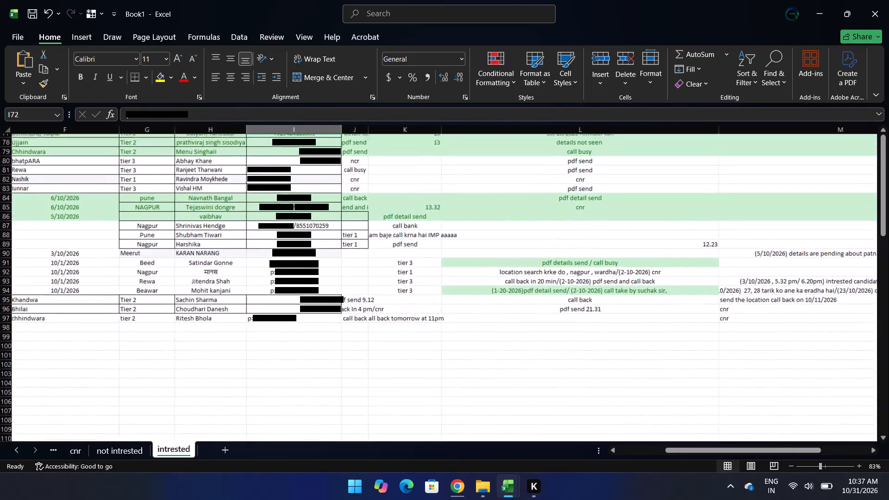
scroll(20, 170, up, 6)
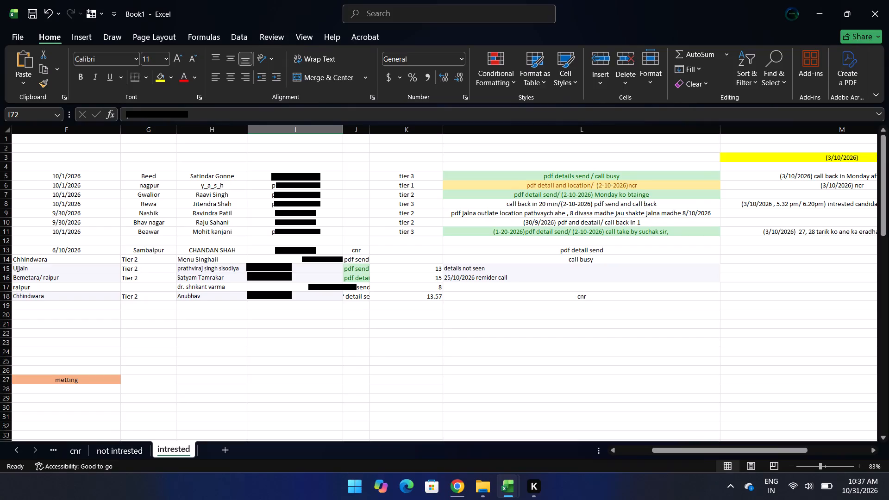
scroll(20, 170, right, 2)
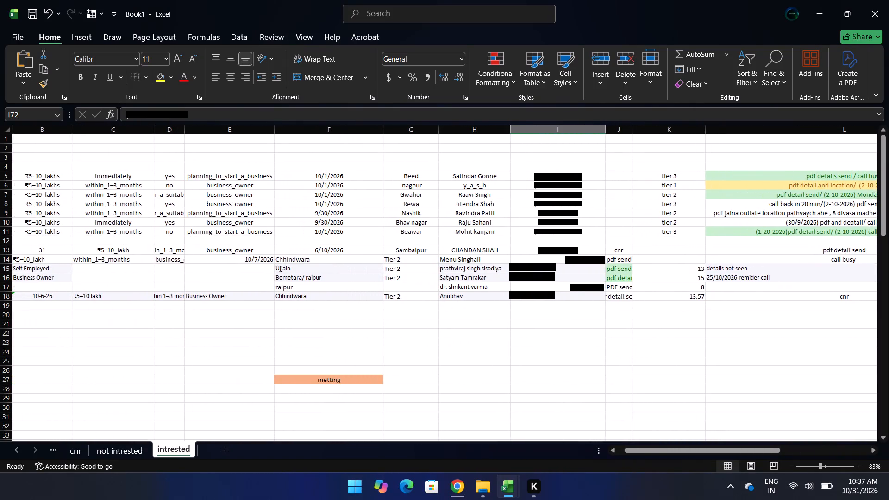
scroll(20, 170, left, 2)
scroll(20, 170, right, 1)
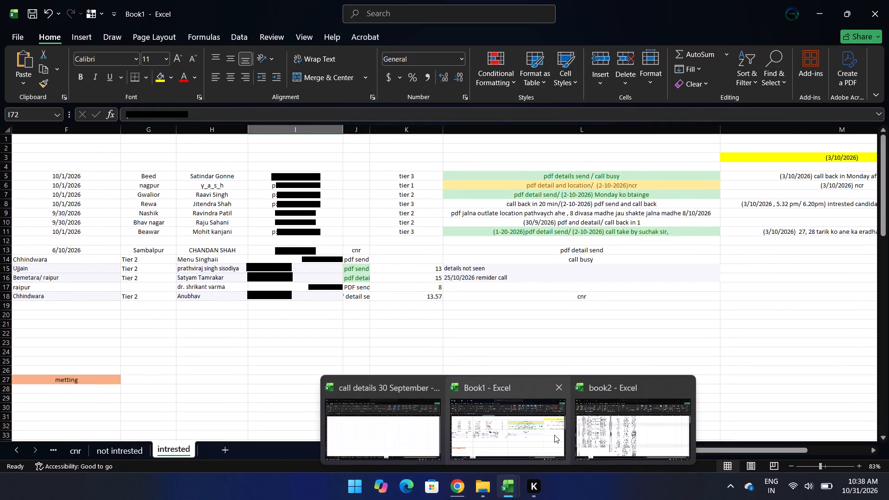
Switch to the call details 30 September workbook.
click(532, 441)
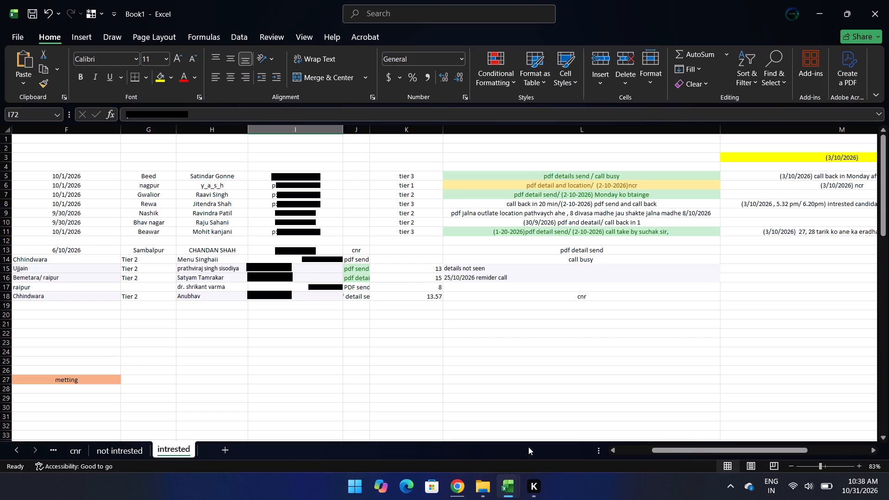
click(504, 490)
click(422, 437)
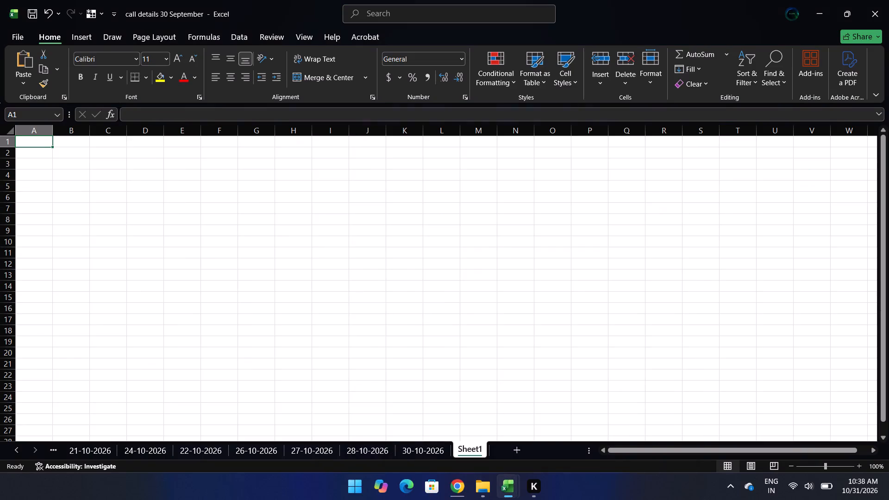
Look over the dated call sheets from 30-10-2026 back to 22-10-2026 and their follow-up date columns.
click(427, 458)
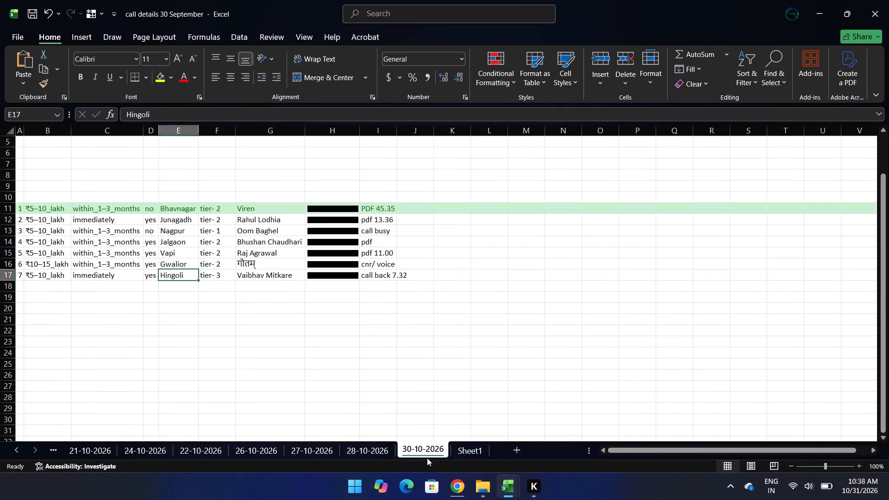
click(372, 450)
double_click(406, 411)
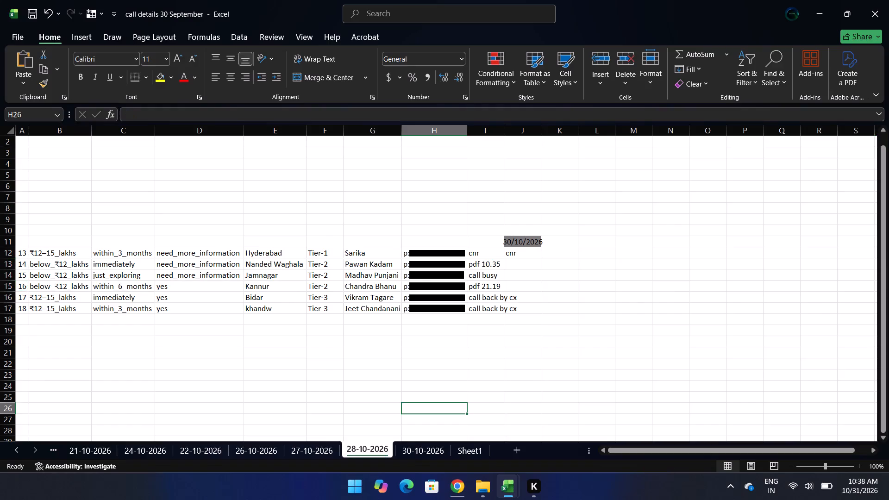
click(314, 448)
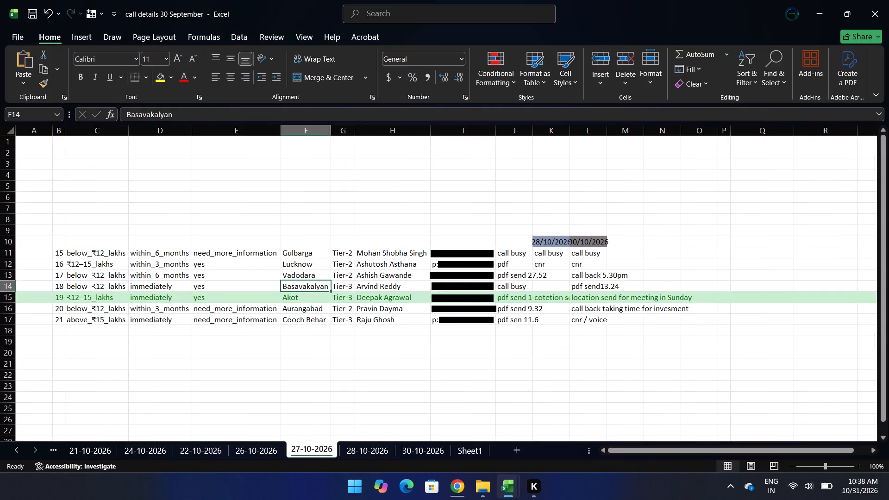
click(267, 447)
click(217, 447)
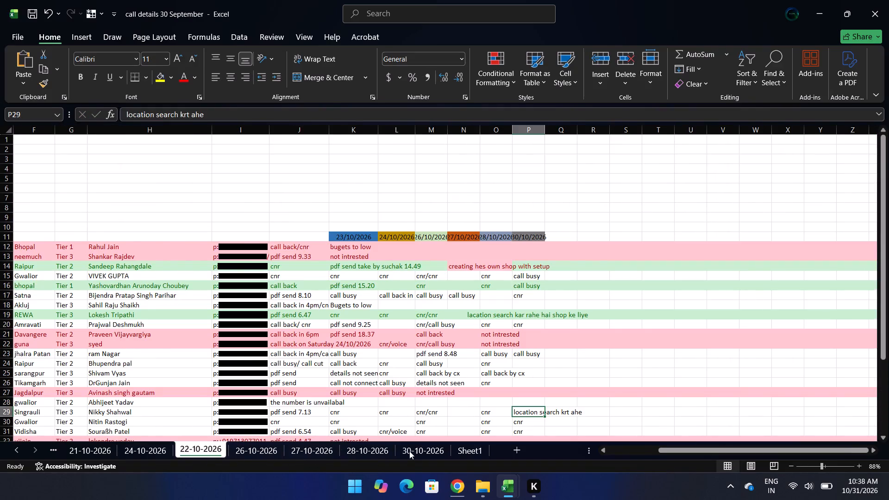
On the 30-10-2026 sheet, enter the date 31/10/2026 in cell J10 as a new follow-up column heading.
click(409, 451)
scroll(429, 292, up, 1)
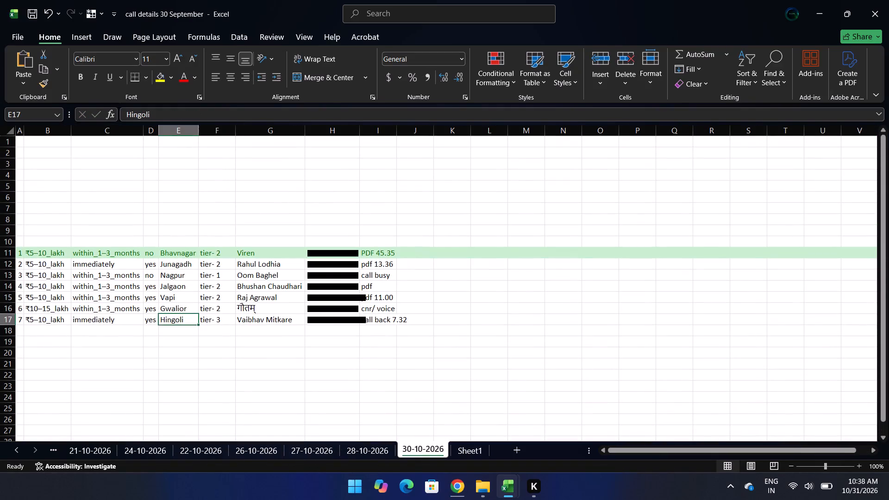
click(424, 243)
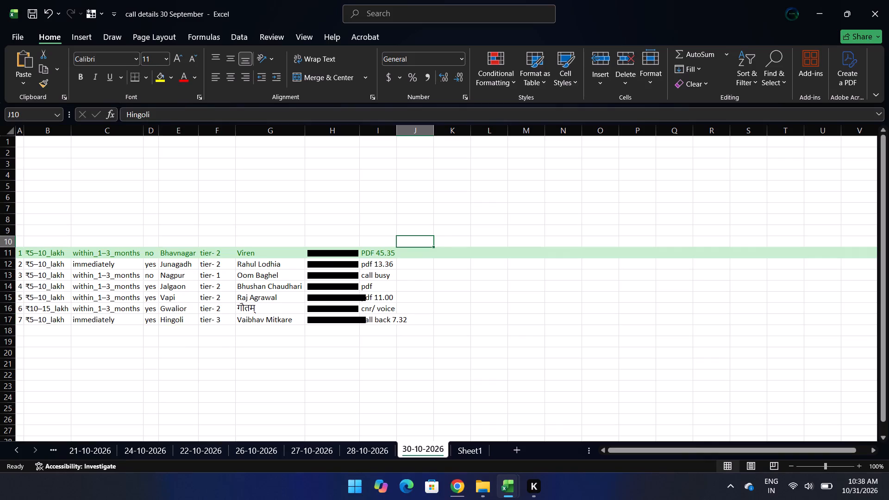
text(31)
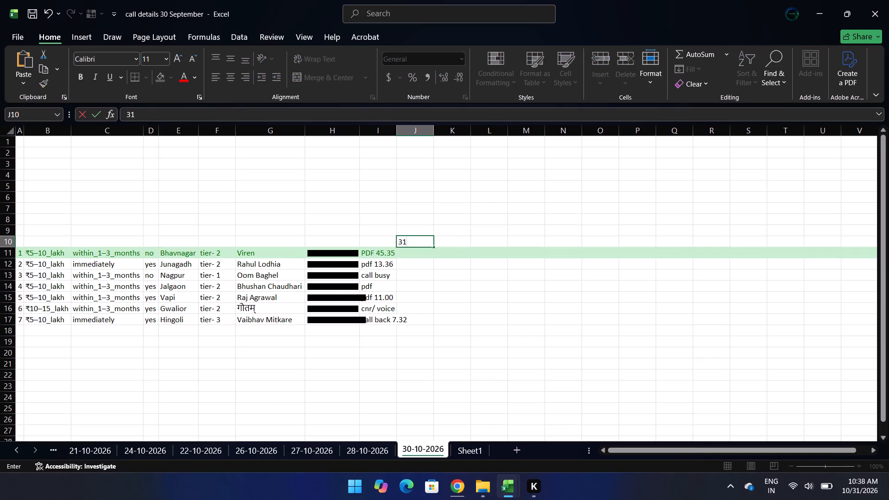
key(slash)
text(10)
text(/2026)
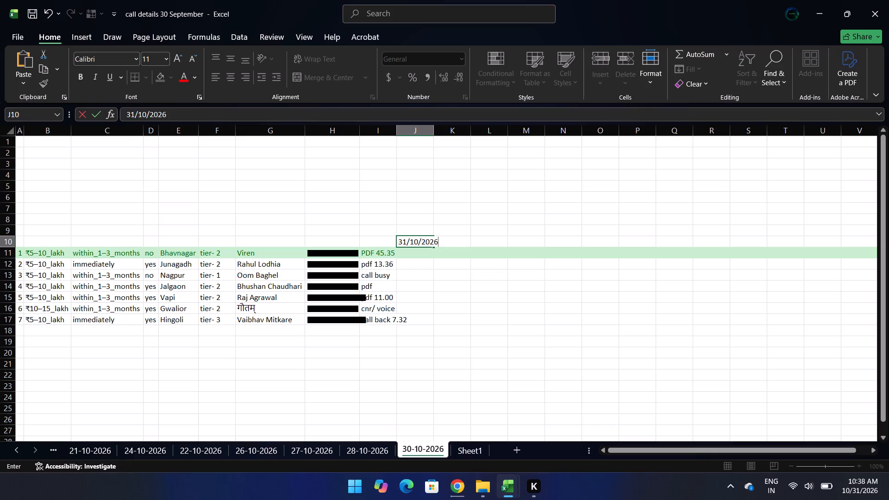
click(448, 232)
Centre the 31/10/2026 heading in J10 and give it the lightest orange theme fill.
click(424, 240)
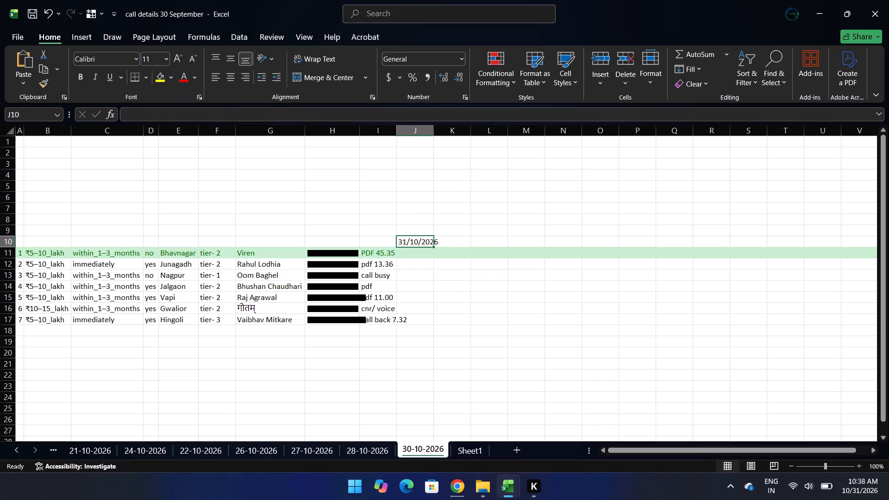
click(232, 81)
click(174, 78)
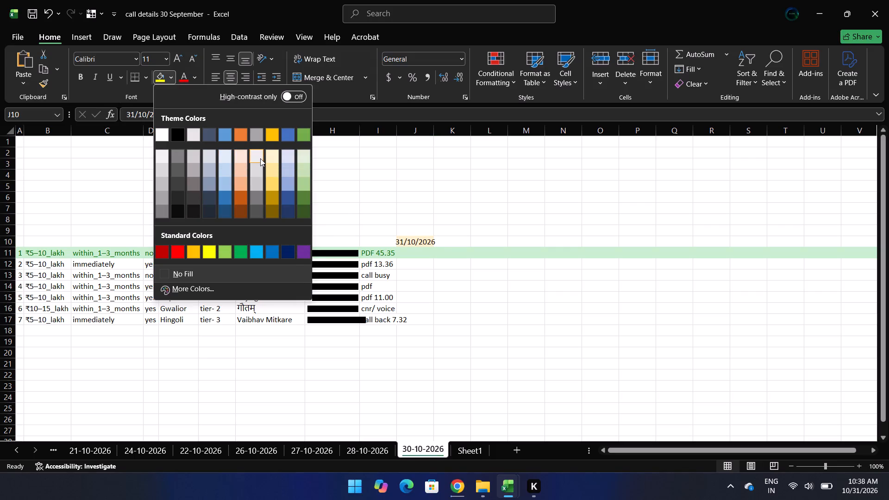
click(242, 159)
click(577, 203)
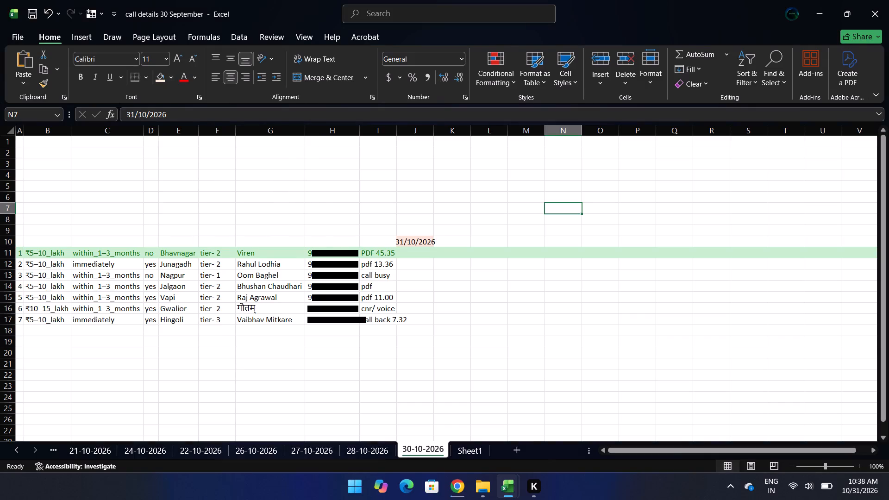
Copy the formatted 31/10/2026 heading into K11 on the 28-10-2026 sheet and M10 on the 27-10-2026 sheet.
click(417, 241)
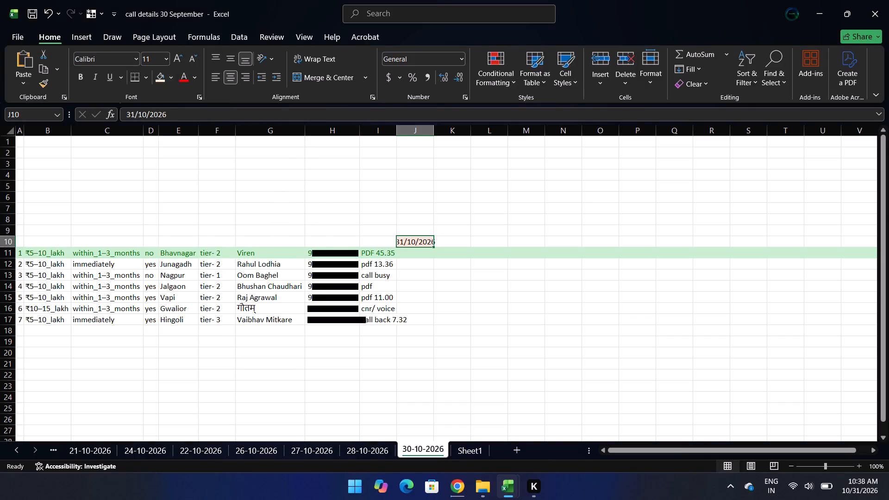
key(ctrl+c)
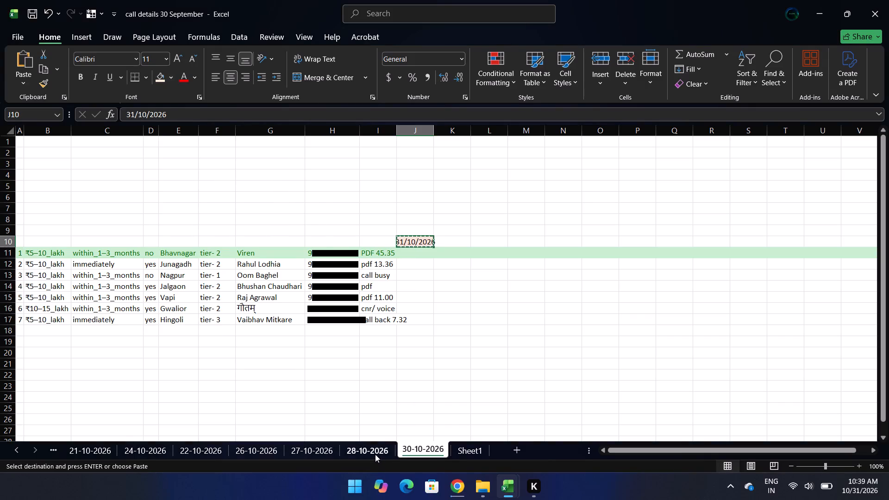
click(375, 452)
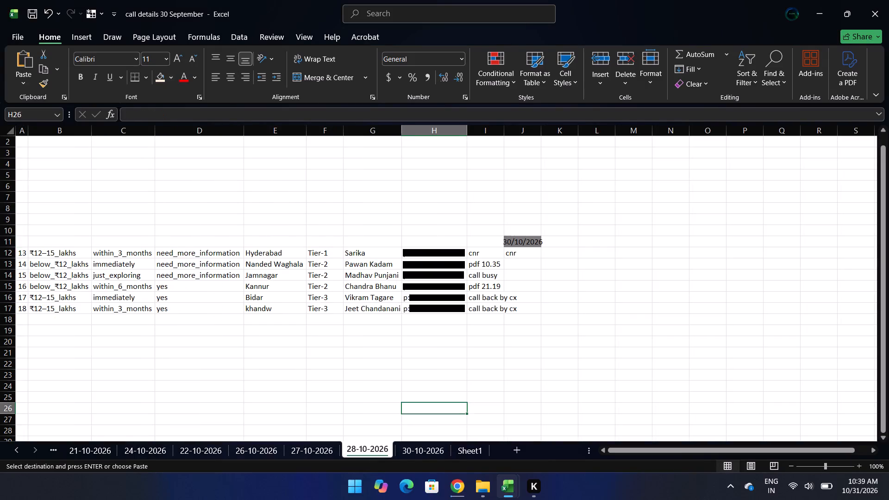
click(568, 244)
key(ctrl+v)
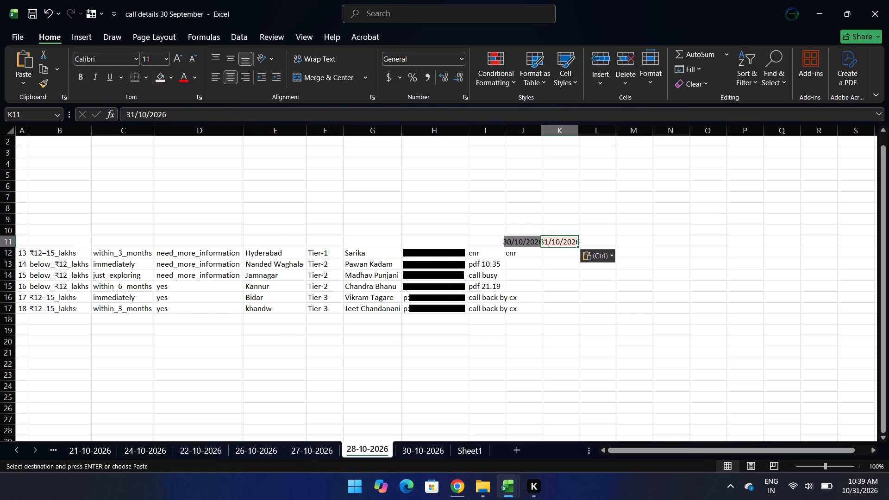
click(308, 455)
click(626, 245)
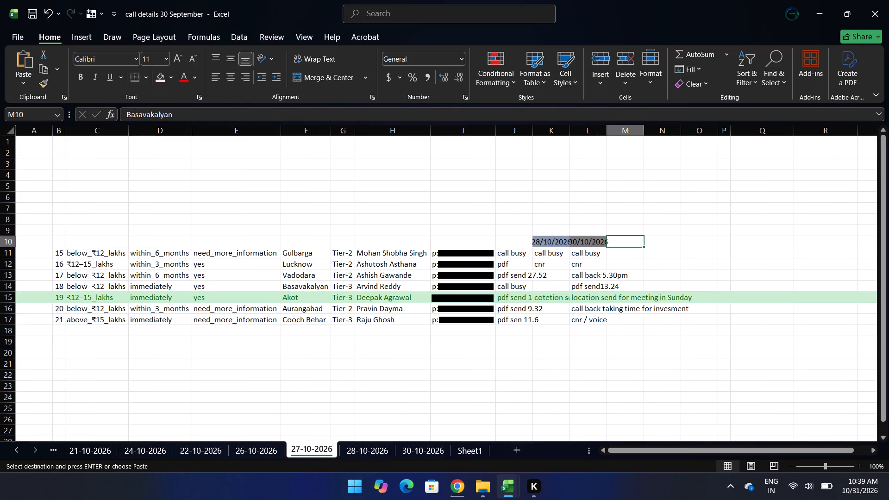
key(ctrl+v)
Paste the 31/10/2026 heading into M9 on the 26-10-2026 sheet and Q11 on the 22-10-2026 sheet.
click(260, 452)
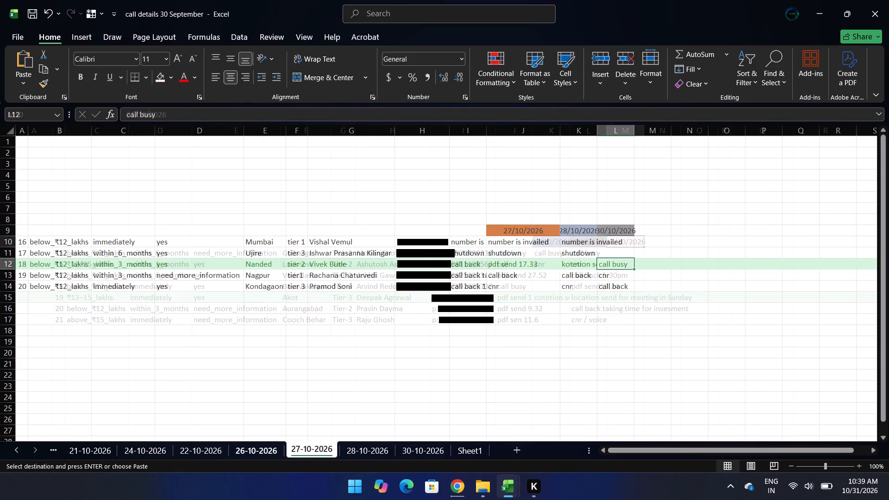
click(660, 234)
key(ctrl+v)
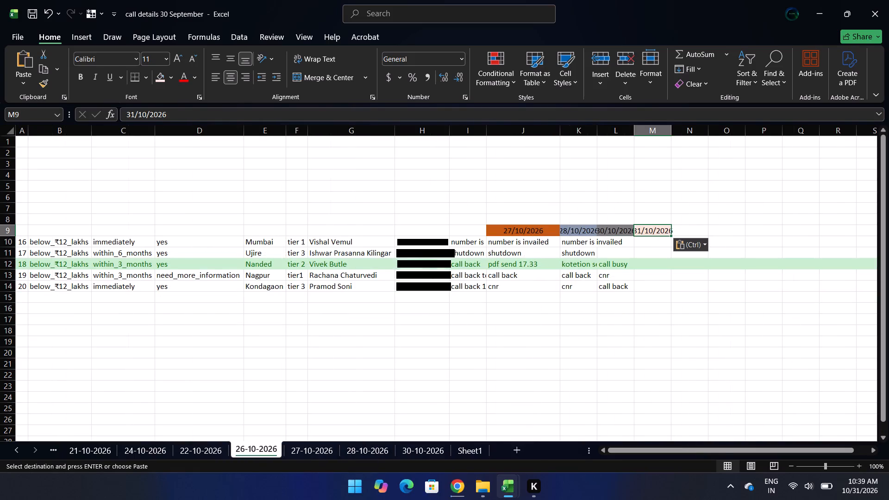
click(209, 446)
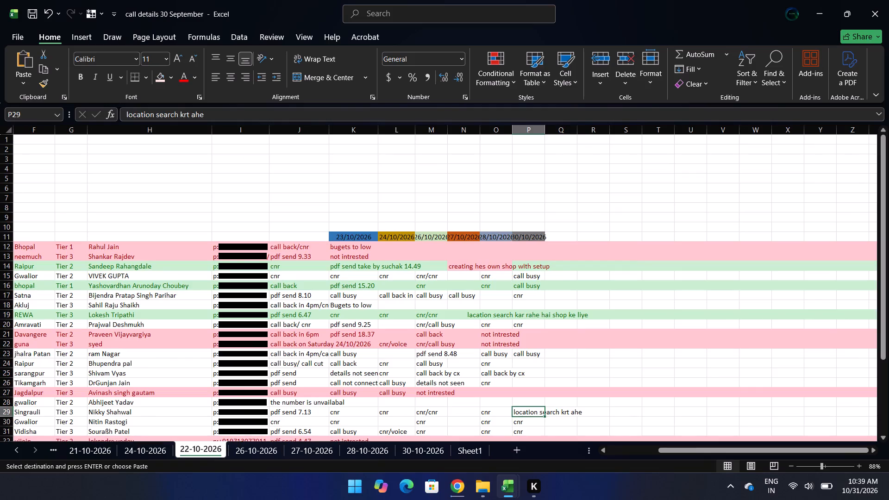
click(574, 240)
key(ctrl+v)
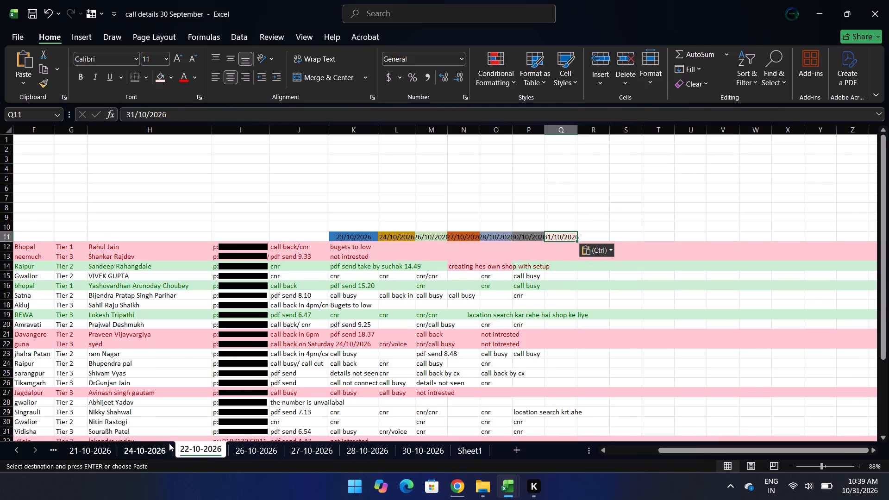
Paste the 31/10/2026 heading into O10 on the 24-10-2026 sheet and R10 on the 21-10-2026 sheet.
click(148, 451)
click(629, 195)
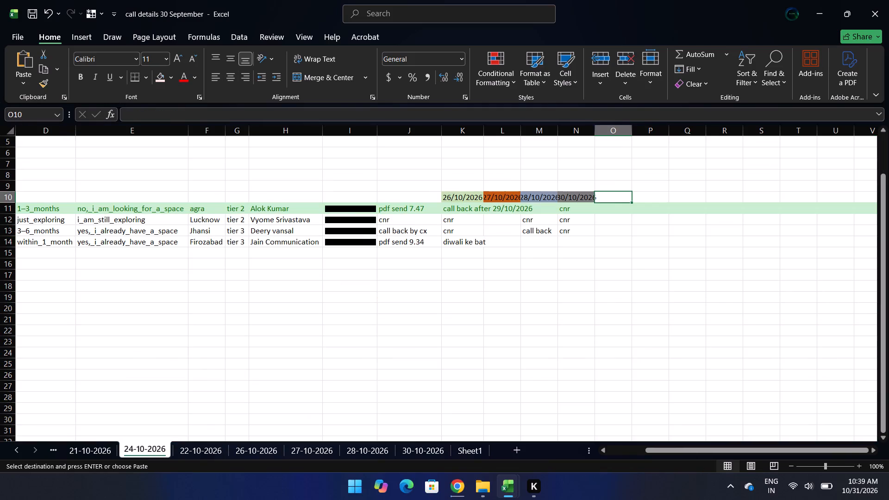
key(ctrl+v)
click(111, 450)
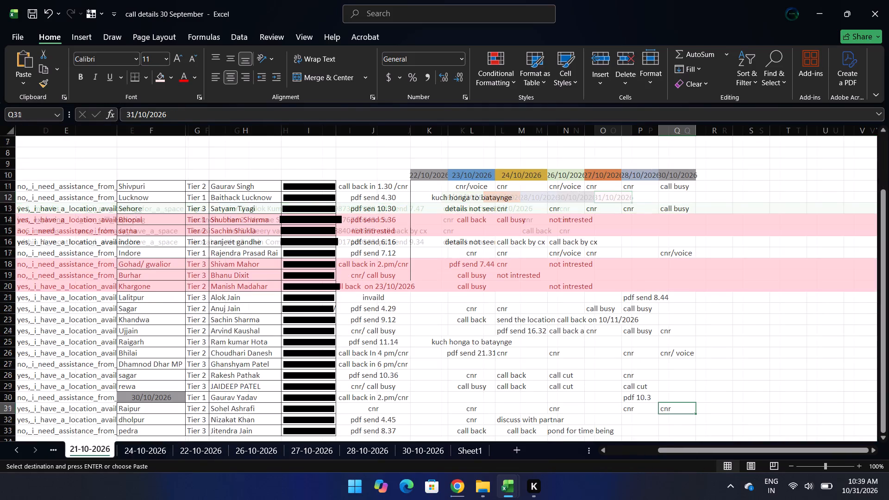
click(726, 174)
key(ctrl+v)
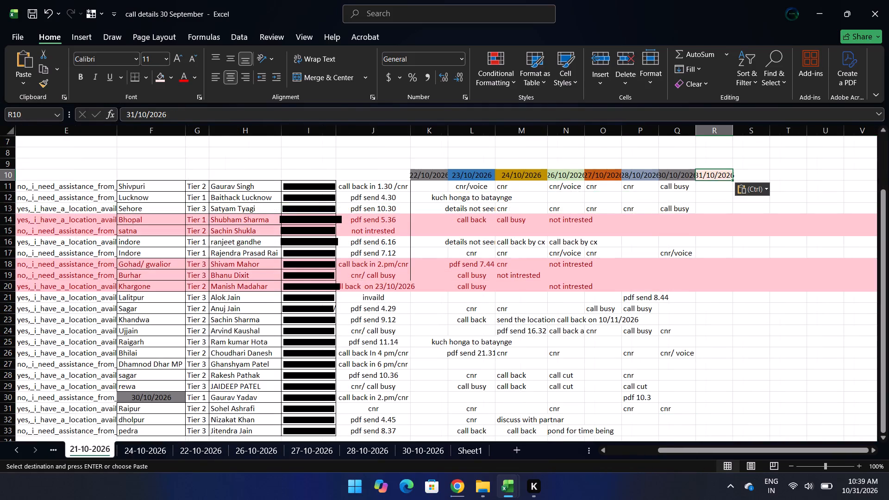
Paste the 31/10/2026 heading into S6 on the 19-10-2026 sheet and T6 on the 17-10-2026 sheet.
click(58, 452)
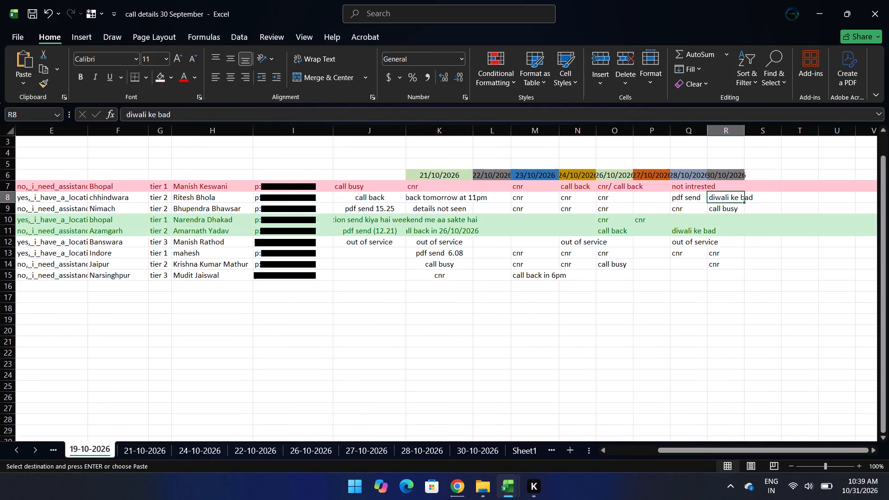
click(762, 177)
key(ctrl+v)
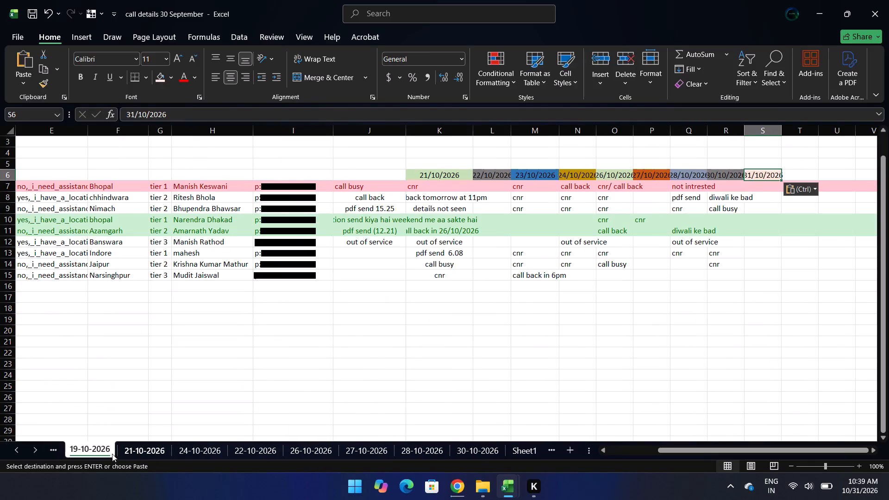
click(57, 453)
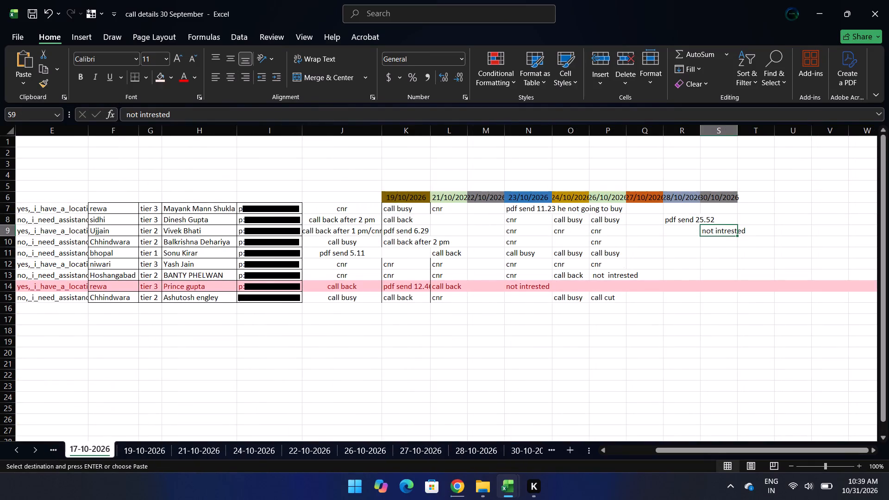
click(763, 195)
key(ctrl+v)
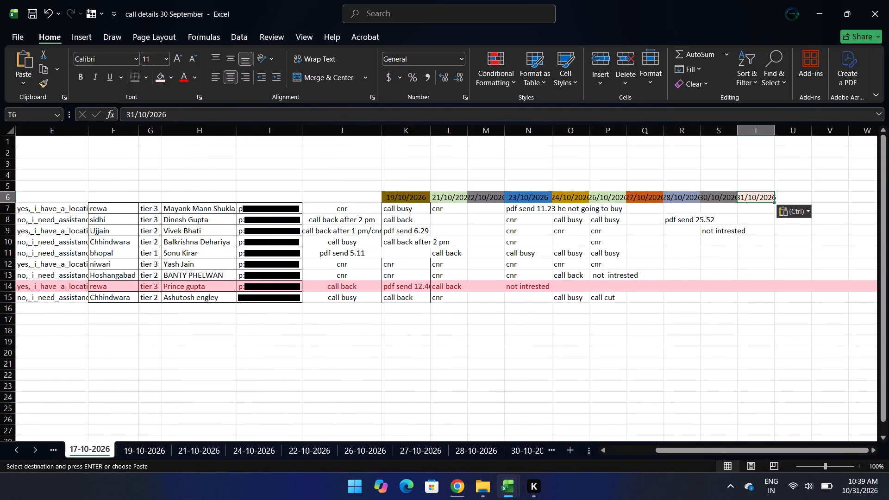
Paste the 31/10/2026 heading into V4 on the 15-10-2026 sheet and V7 on the 14-10-2026 sheet.
click(51, 455)
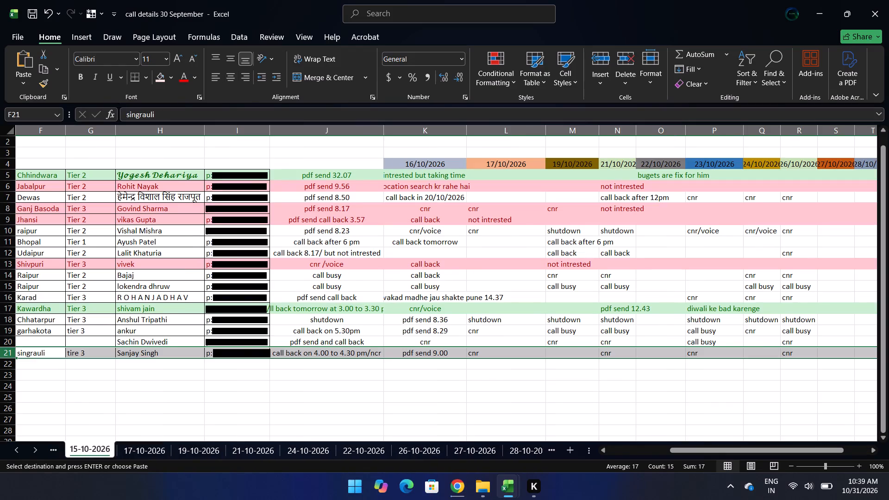
scroll(820, 186, left, 3)
click(700, 162)
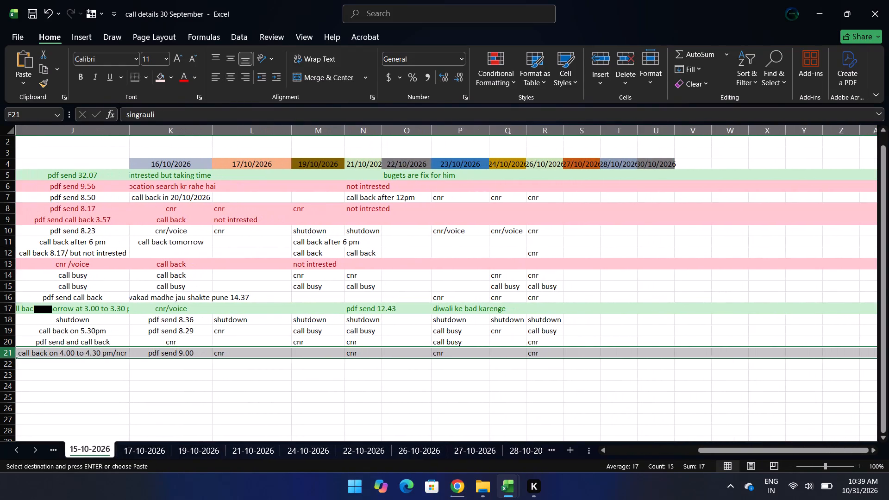
key(ctrl+v)
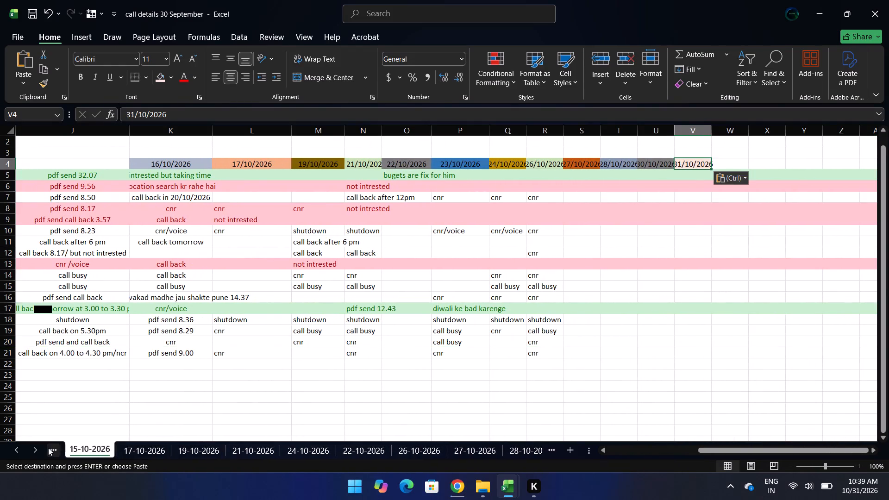
click(48, 448)
click(854, 187)
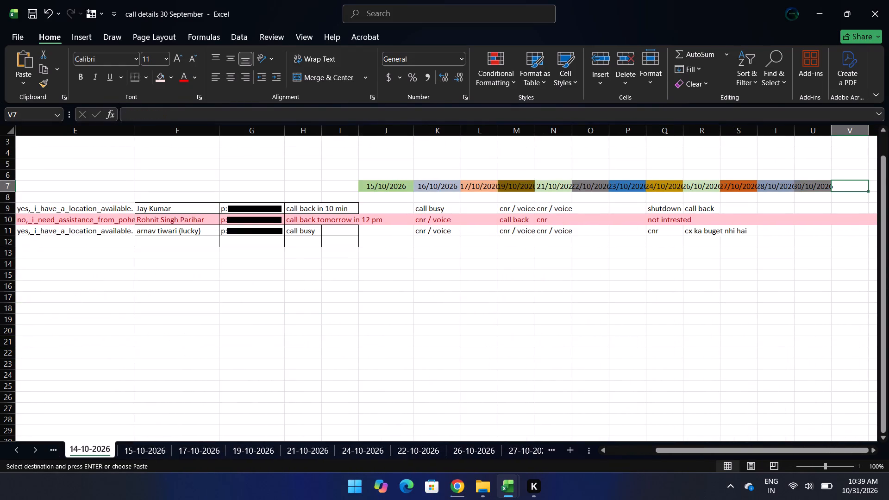
key(ctrl+v)
Paste the 31/10/2026 heading into AA10 on the 12-10-2026 sheet, after the 30/10/2026 column.
click(49, 454)
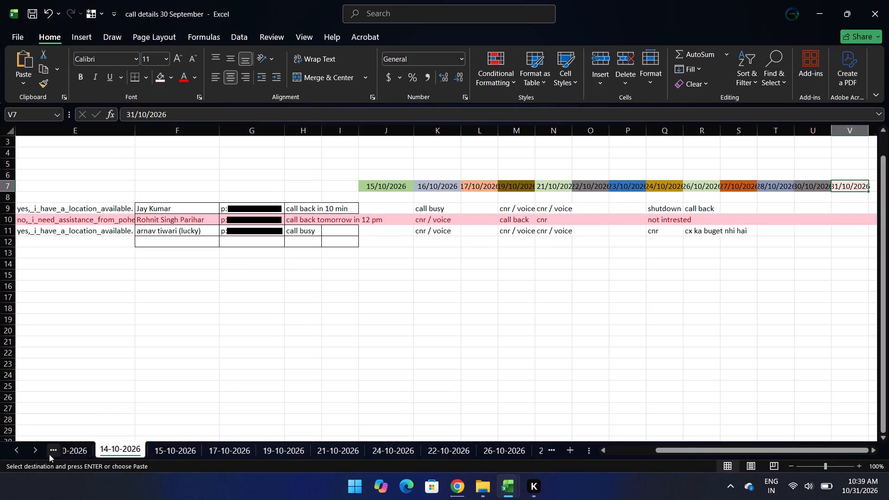
scroll(888, 119, left, 2)
right_drag(715, 199, 694, 199)
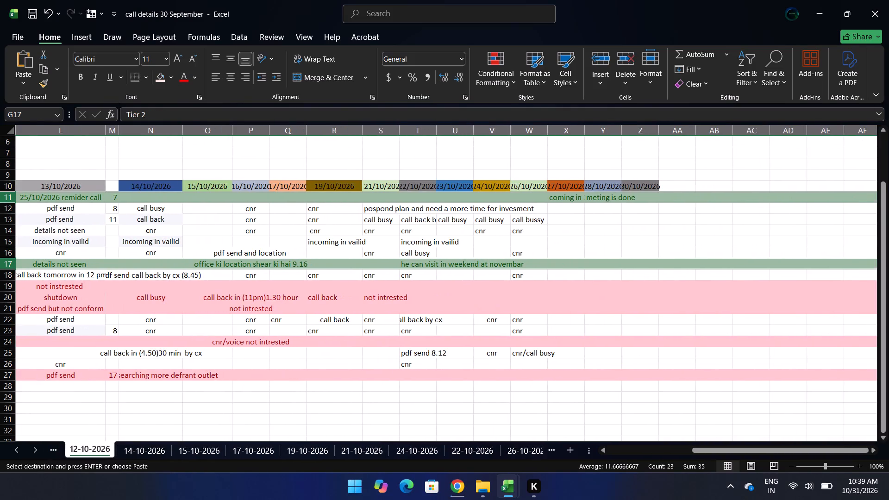
click(688, 184)
click(684, 185)
key(ctrl+v)
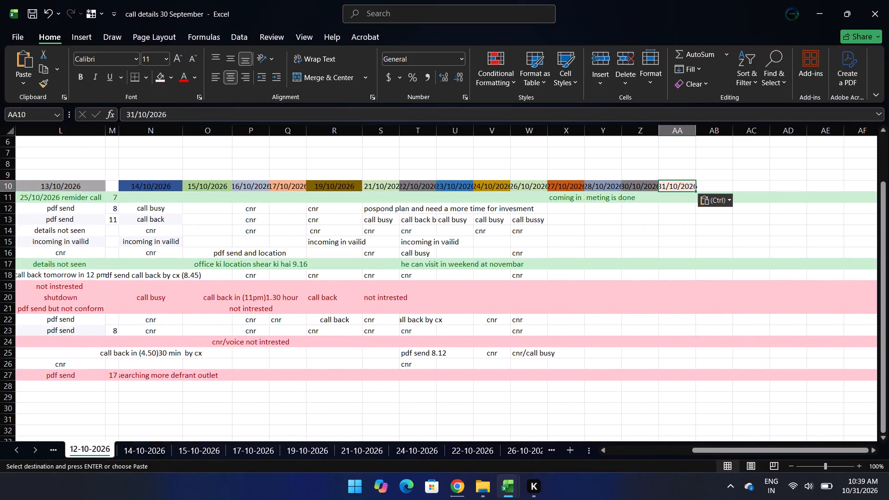
Paste the 31/10/2026 heading into AA8 on the 10-10-2026 sheet, after the 30/10/2026 column.
click(42, 448)
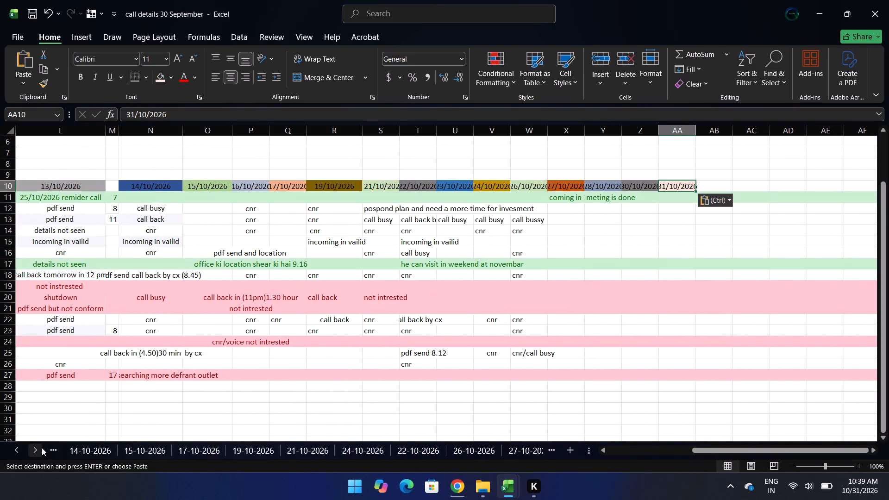
click(51, 449)
click(51, 449)
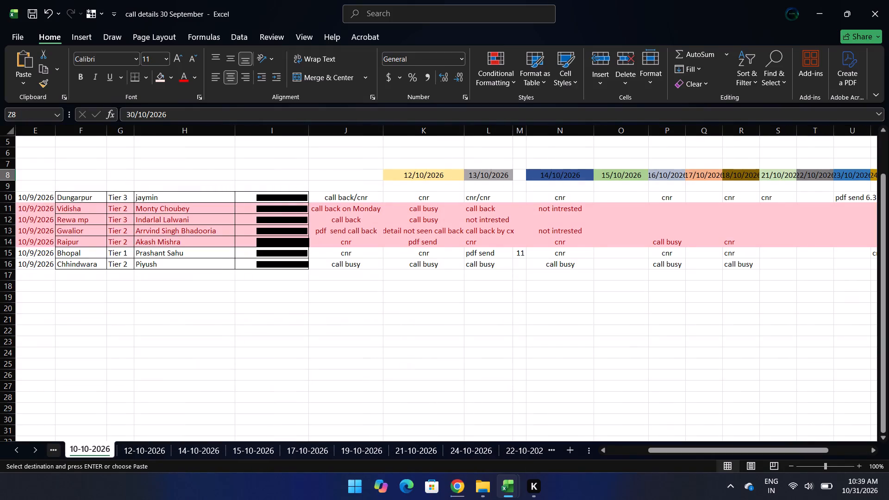
scroll(839, 145, left, 5)
scroll(818, 226, left, 1)
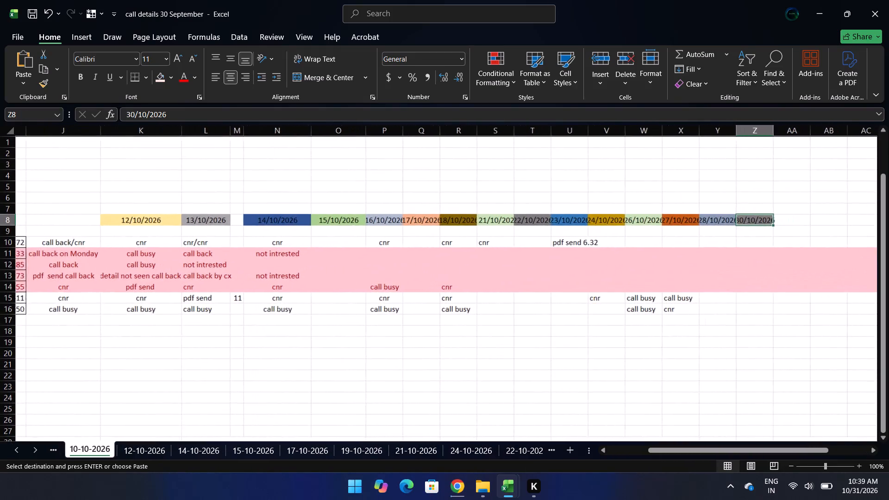
scroll(817, 225, left, 1)
click(791, 219)
key(ctrl+v)
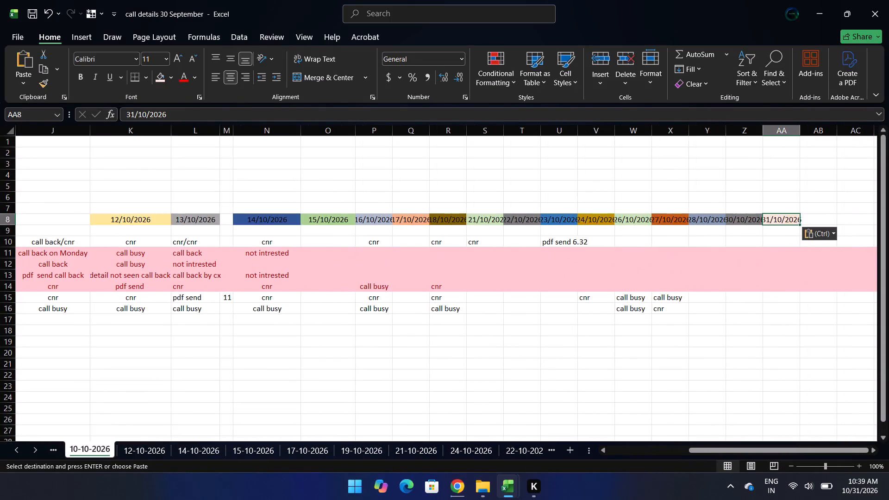
Paste the 31/10/2026 heading into AC10 on the 9-10-2026 sheet, after the 30/10/2026 column.
click(46, 456)
scroll(607, 240, left, 1)
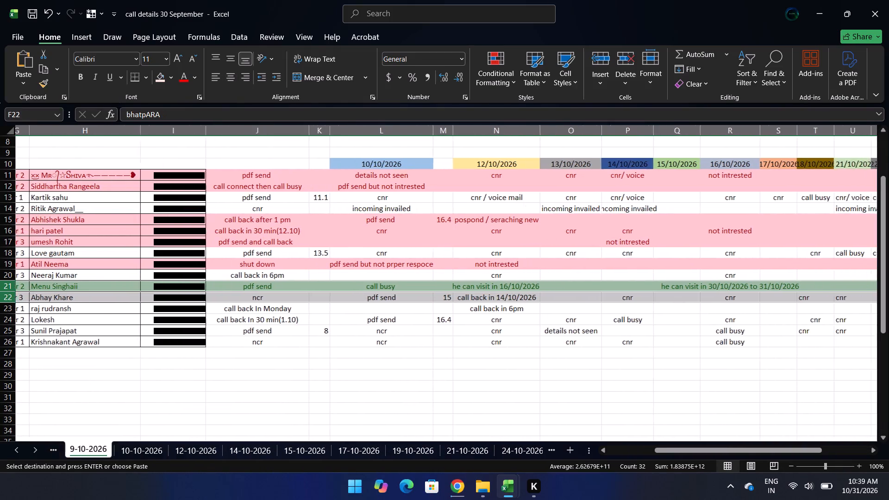
scroll(607, 240, left, 3)
scroll(433, 221, right, 1)
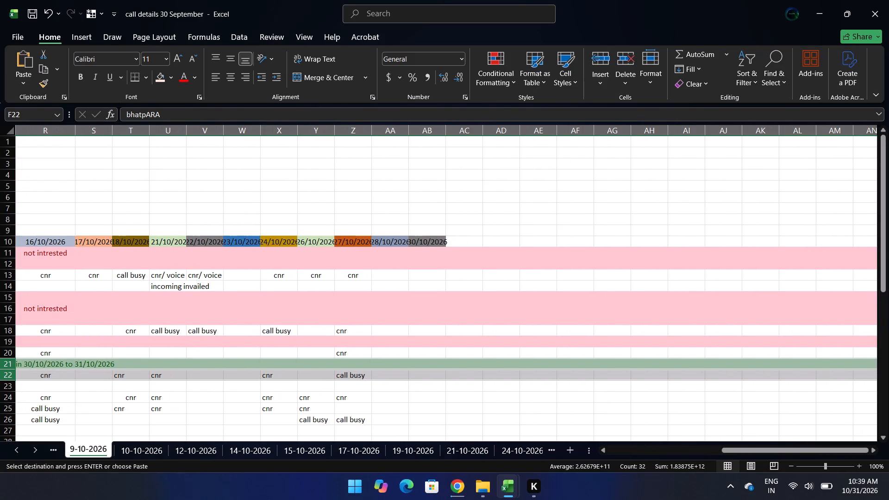
click(474, 241)
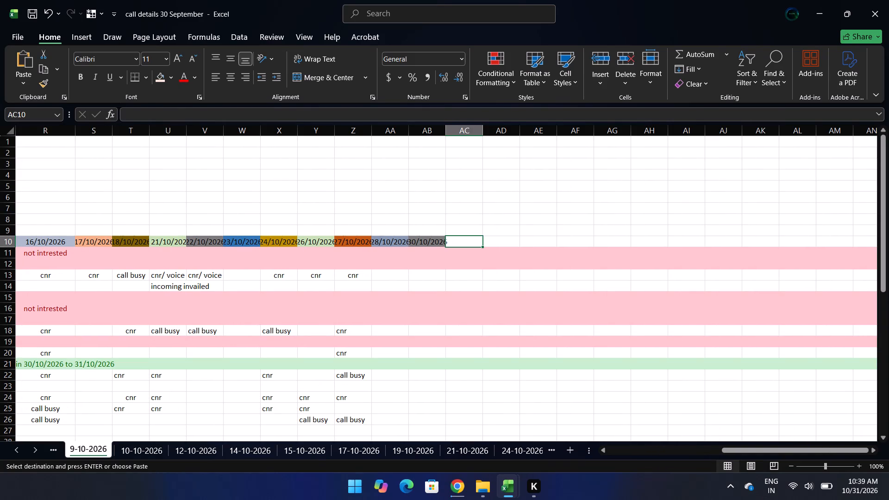
key(ctrl+v)
scroll(370, 288, right, 1)
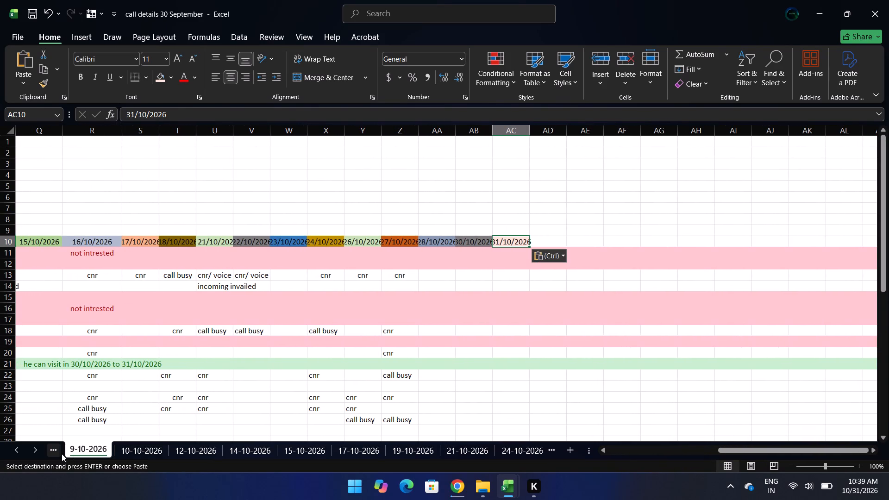
Paste the 31/10/2026 heading into AF2 on the 7-10-2026 sheet, after the 30/10/2026 column.
click(62, 453)
scroll(674, 247, left, 2)
scroll(711, 231, left, 1)
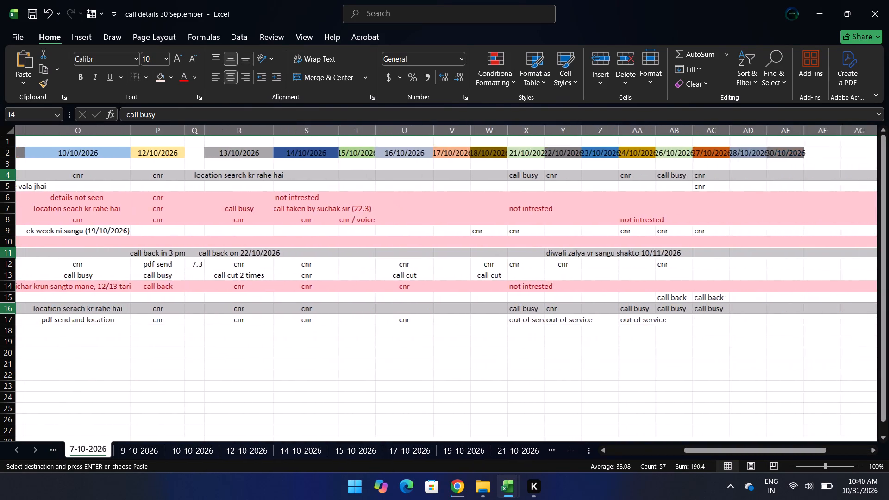
scroll(713, 230, left, 1)
click(545, 156)
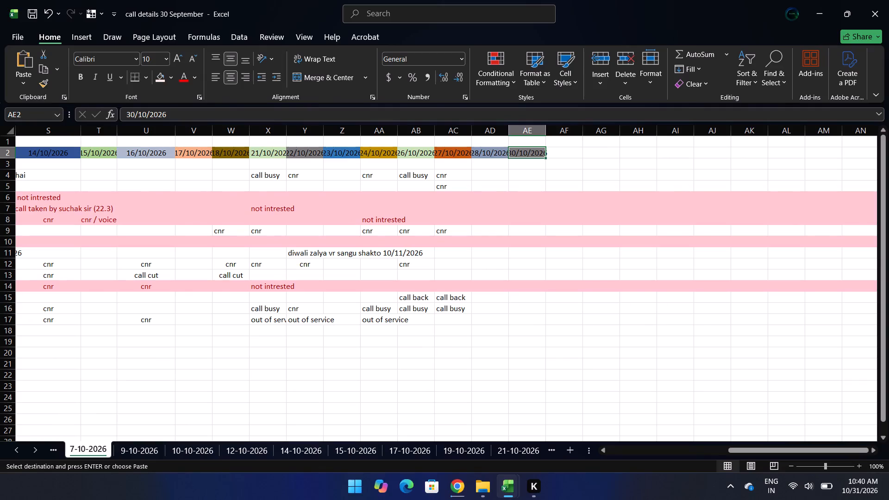
click(571, 155)
key(ctrl+v)
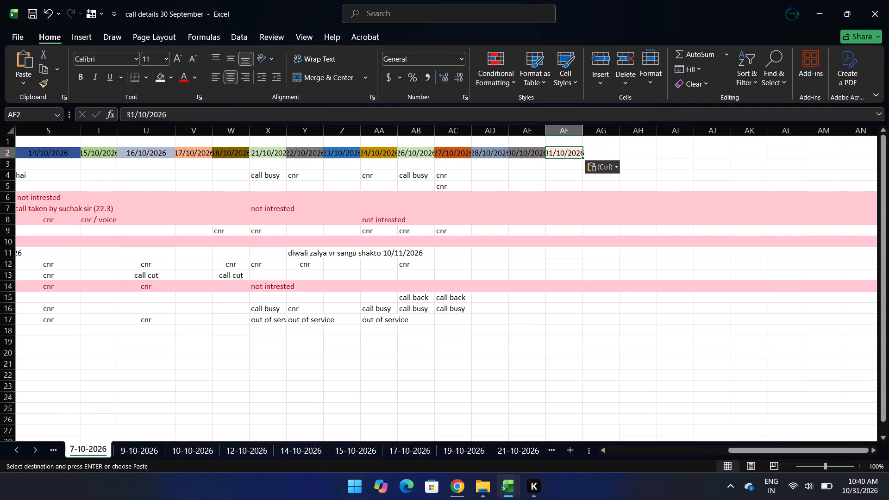
Paste the 31/10/2026 heading into AI7 on the 6-10-2026 sheet and AM7 on the 5-10-2026 sheet.
click(47, 453)
scroll(670, 207, left, 2)
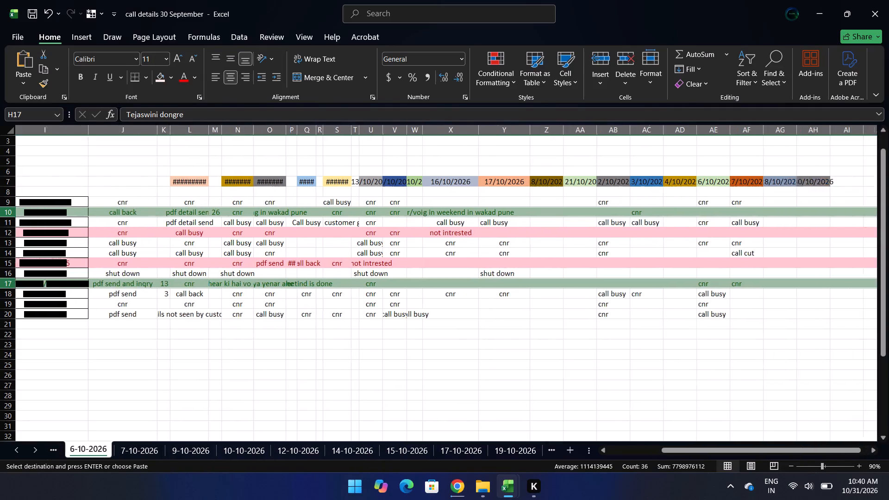
click(714, 185)
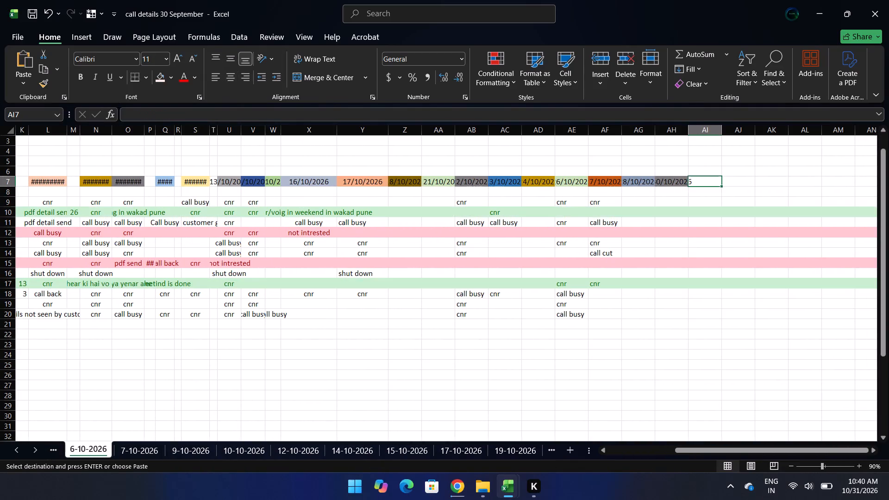
key(ctrl+v)
click(55, 452)
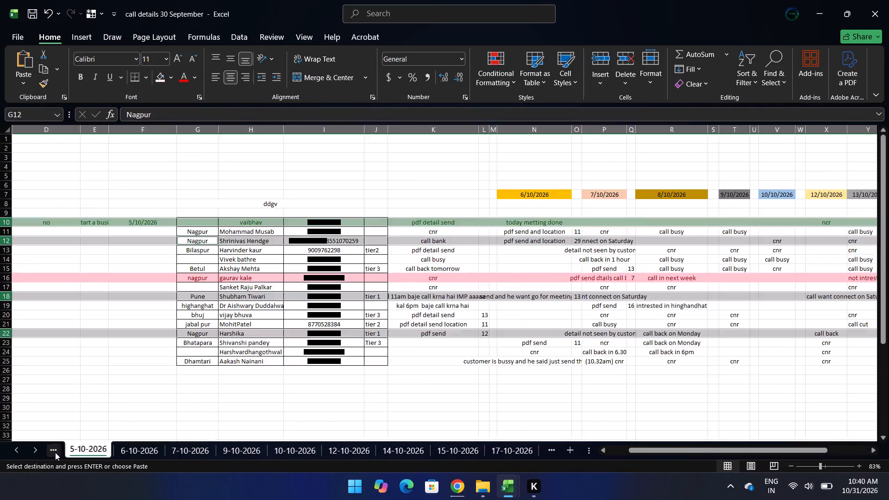
scroll(665, 186, left, 1)
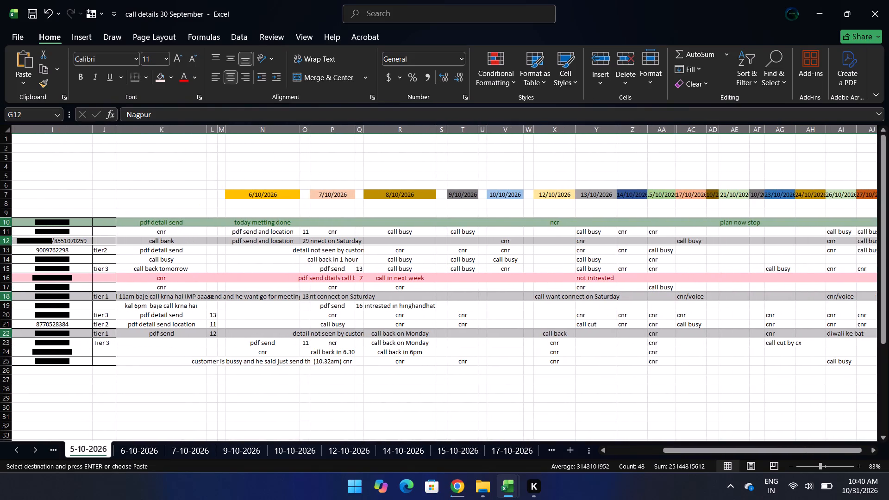
scroll(560, 278, left, 2)
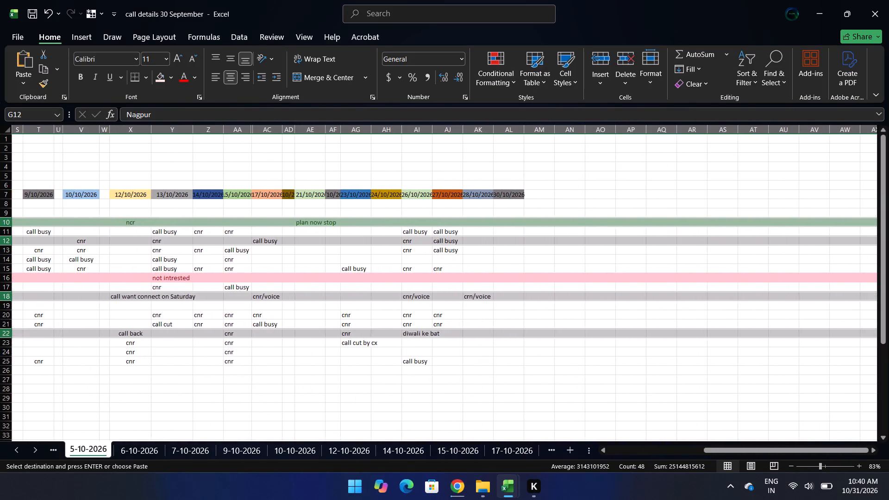
click(542, 192)
key(ctrl+v)
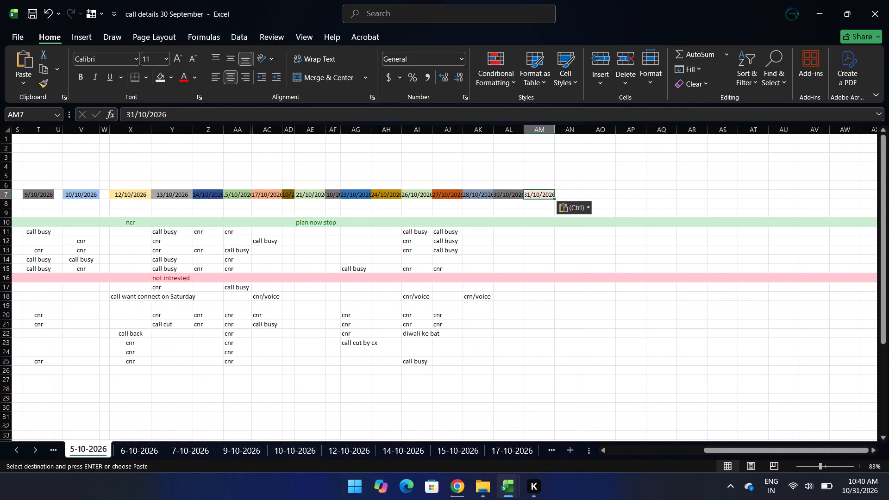
Look over the 3-10-2026 sheet's date headings, and go back through the dated sheets to the workbook's last sheet.
click(55, 450)
scroll(506, 341, left, 1)
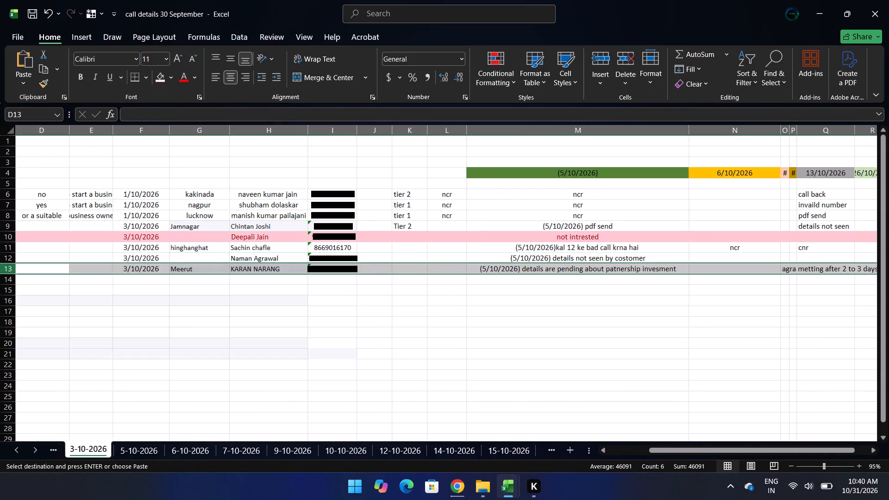
scroll(506, 341, left, 1)
click(156, 451)
click(173, 450)
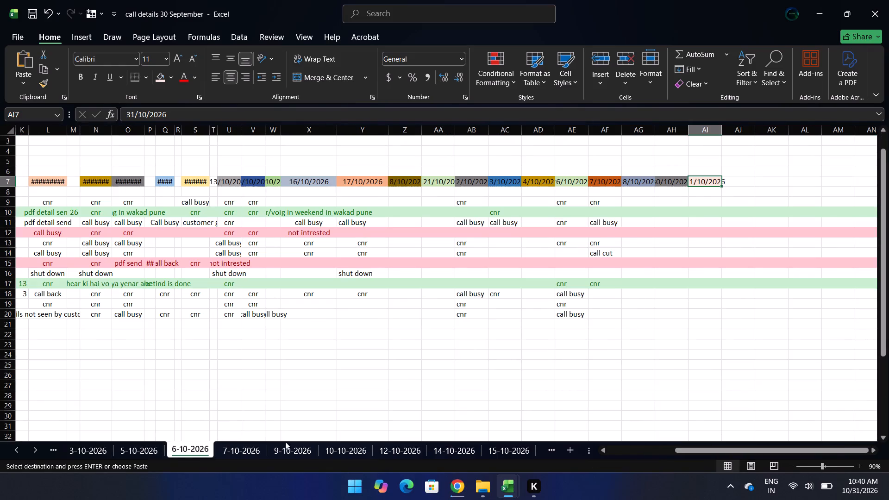
click(512, 451)
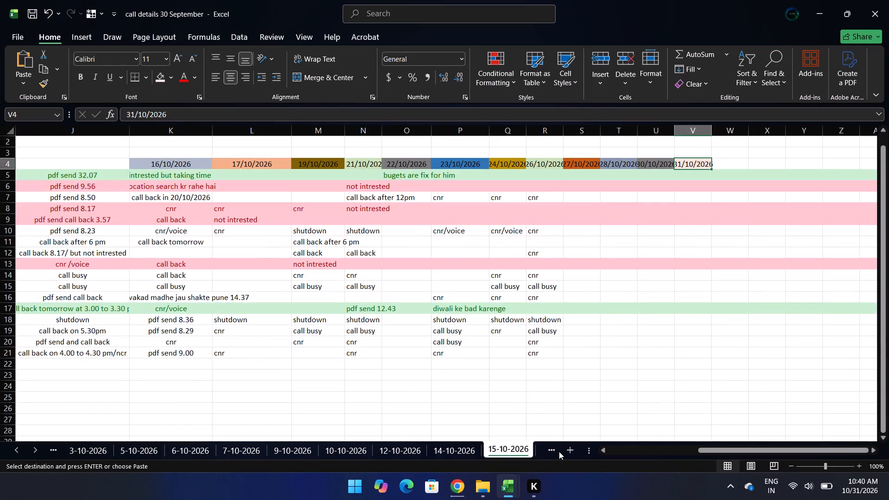
click(553, 450)
click(524, 450)
click(551, 451)
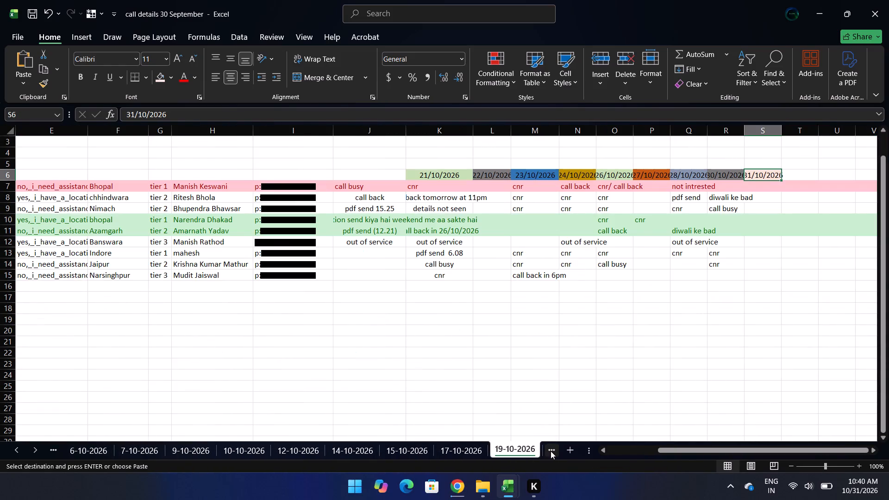
triple_click(551, 451)
triple_click(551, 451)
triple_click(551, 451)
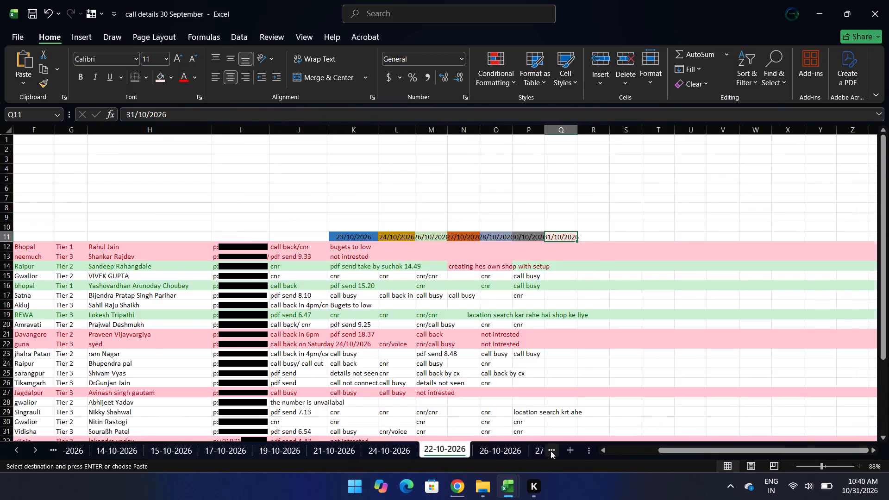
double_click(551, 451)
triple_click(551, 451)
triple_click(551, 451)
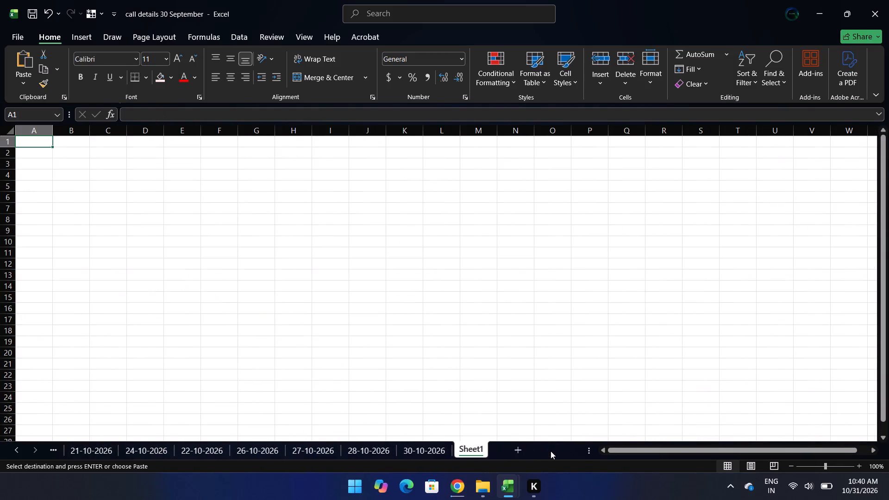
On the 30-10-2026 sheet, end the pending copy and select J12 in the 31/10/2026 column, on the Junagadh lead's row.
click(427, 456)
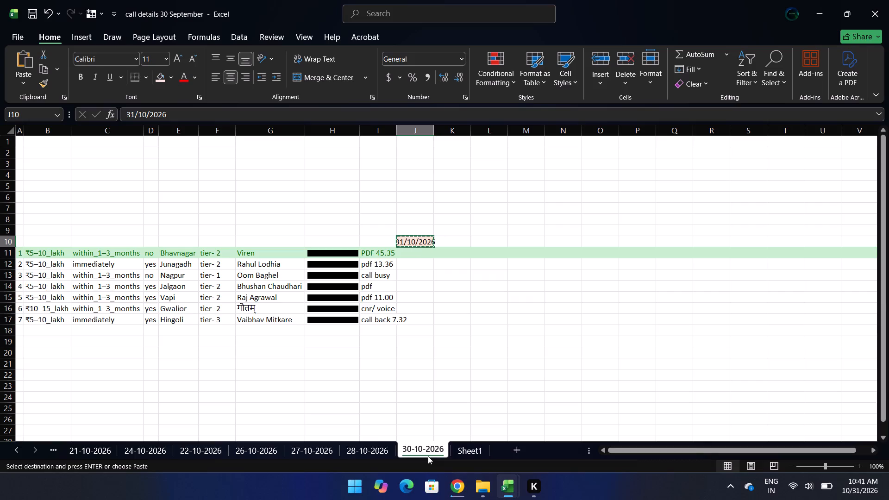
double_click(452, 274)
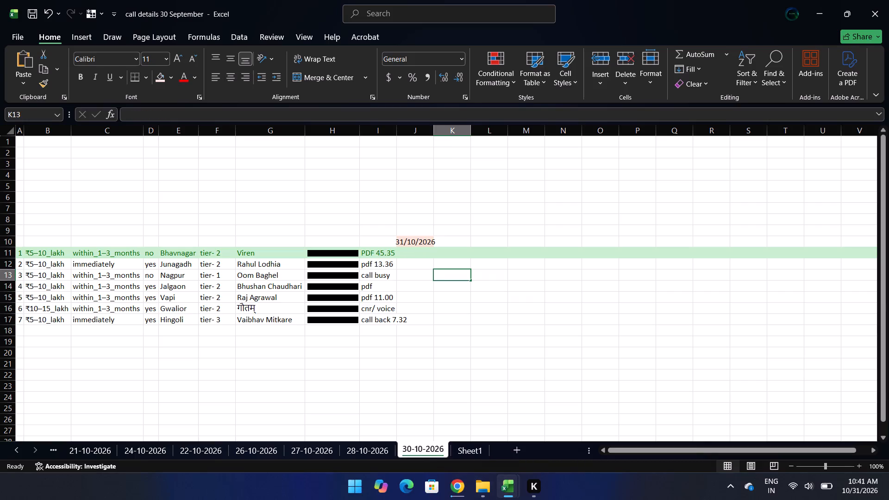
double_click(416, 259)
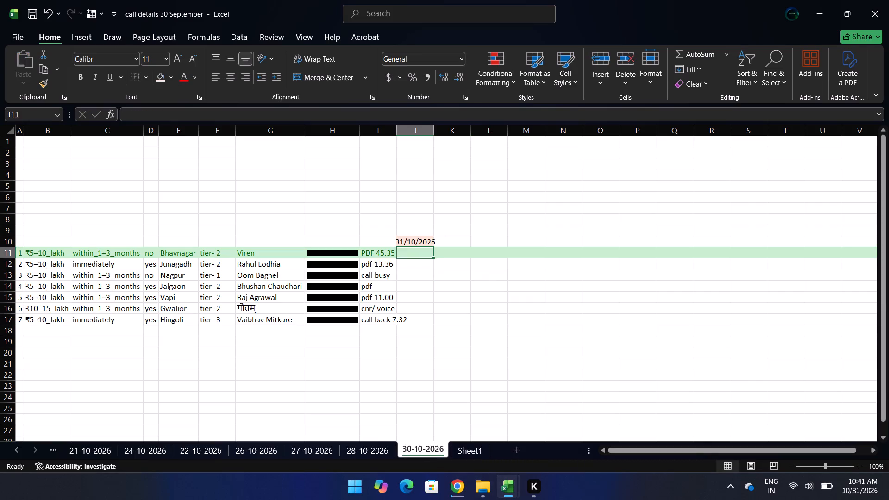
click(415, 260)
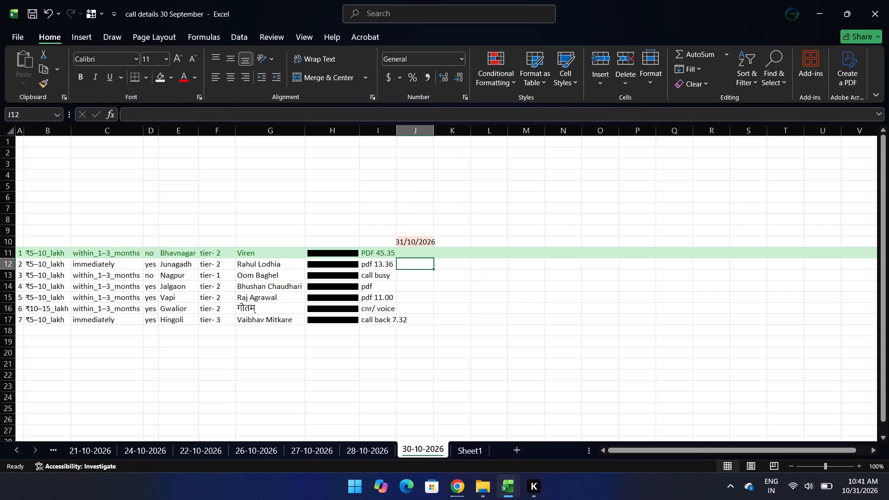
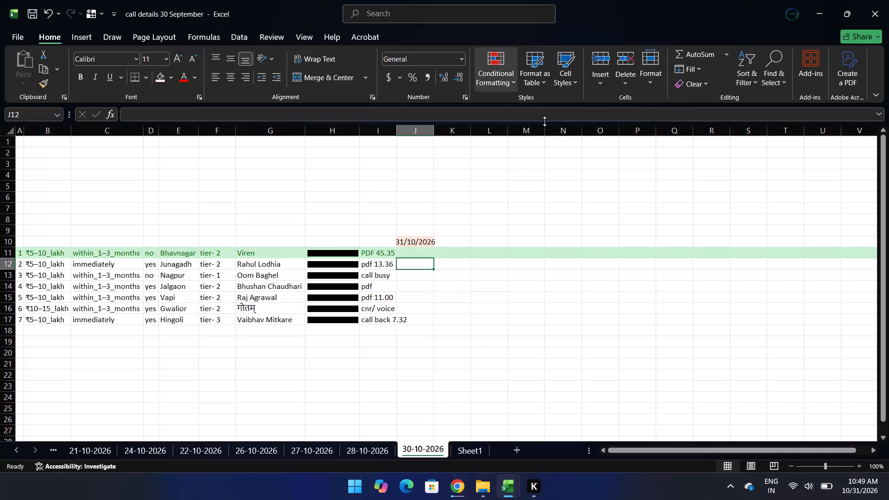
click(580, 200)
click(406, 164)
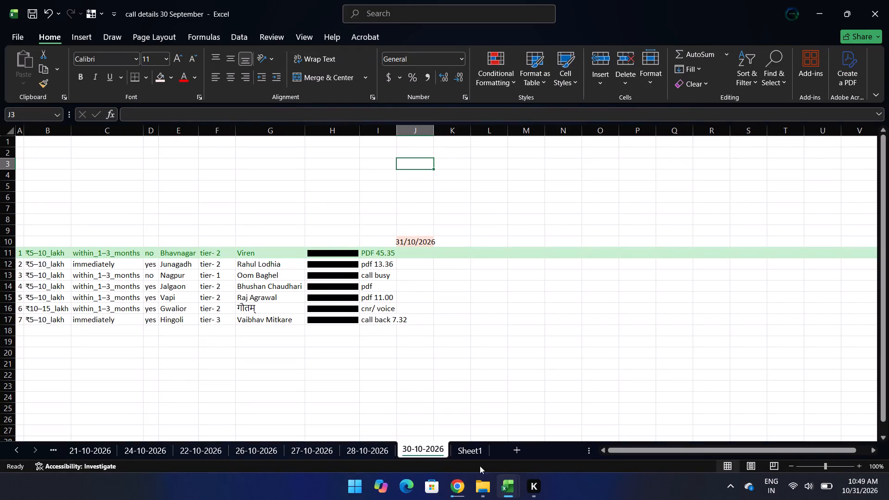
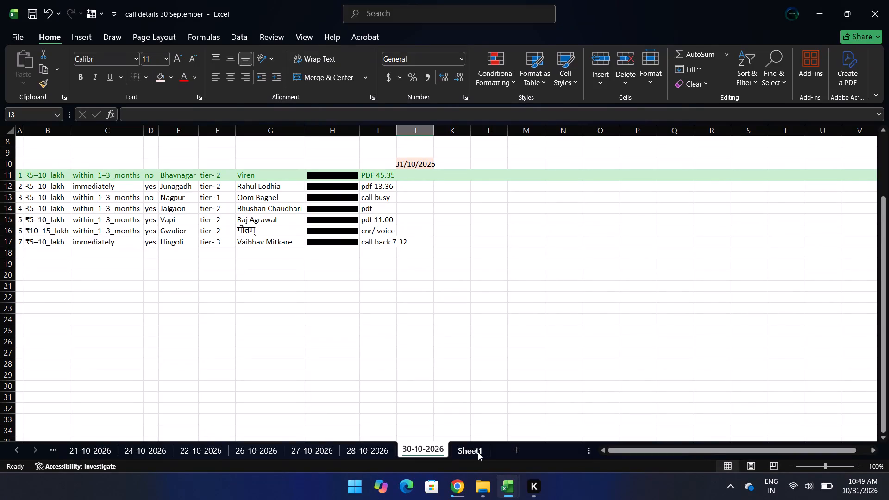
Switch to the blank Sheet1 worksheet that follows the 30-10-2026 sheet.
click(478, 452)
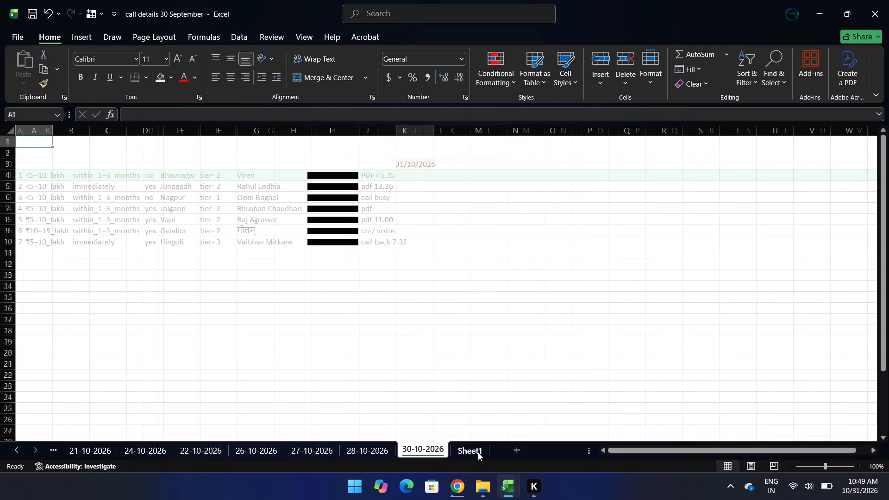
right_click(478, 452)
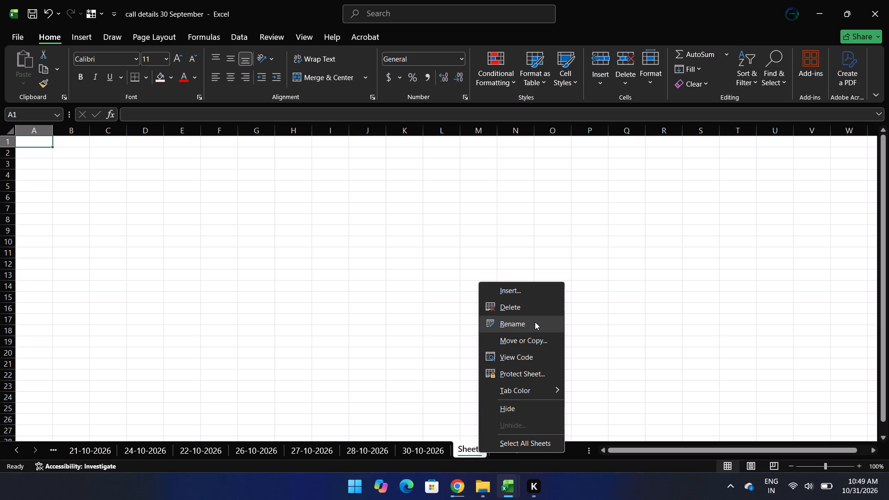
click(674, 217)
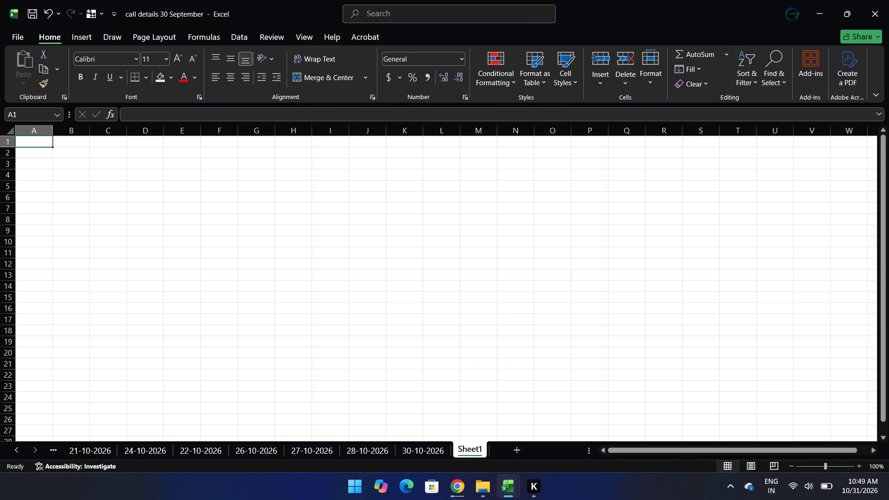
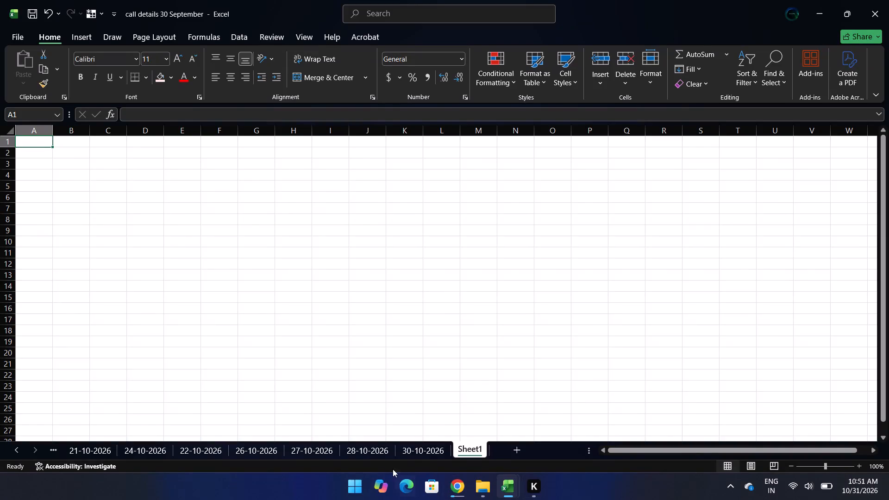
Copy the phone number of the green-highlighted Bhavnagar lead on the 30-10-2026 sheet.
click(425, 456)
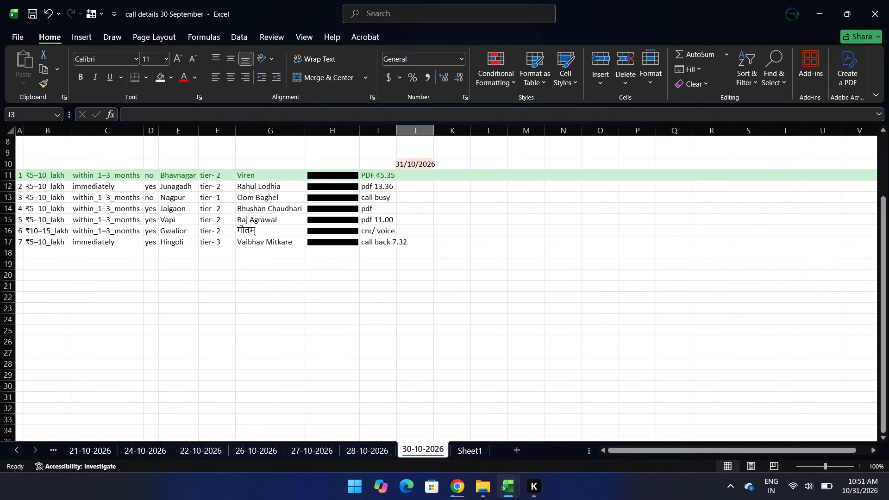
right_click(480, 450)
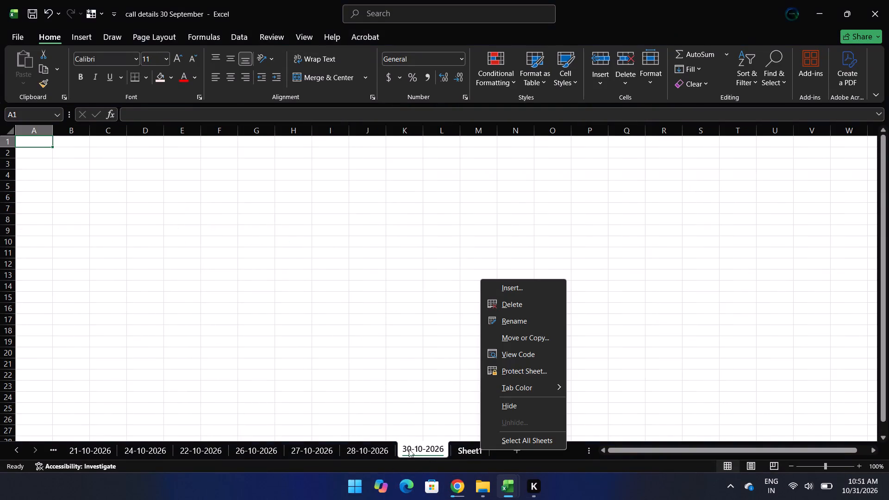
click(409, 449)
click(421, 449)
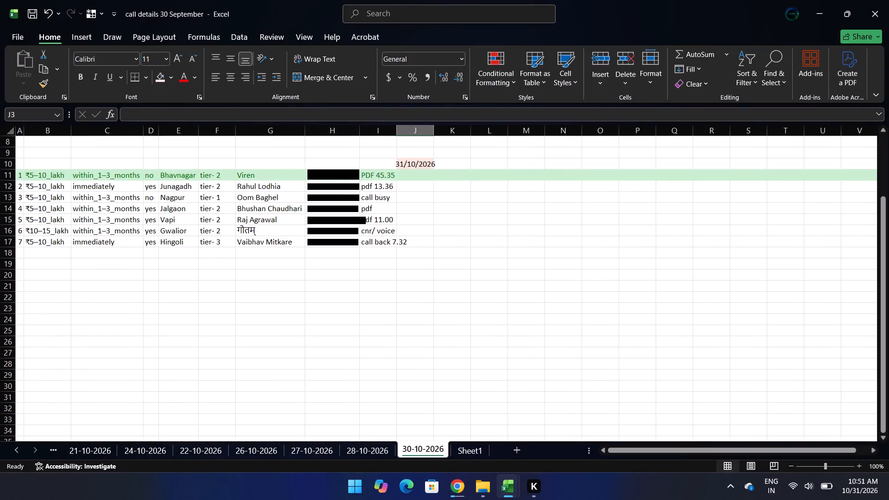
scroll(325, 259, right, 3)
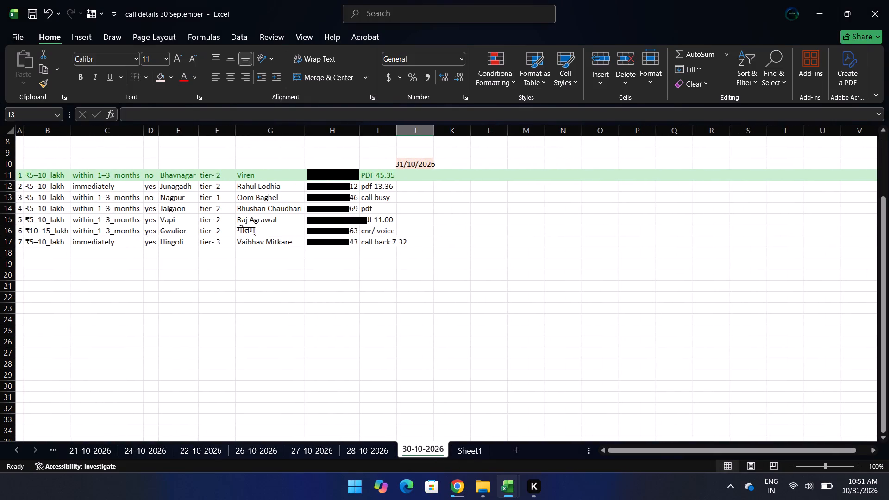
click(348, 176)
triple_click(348, 176)
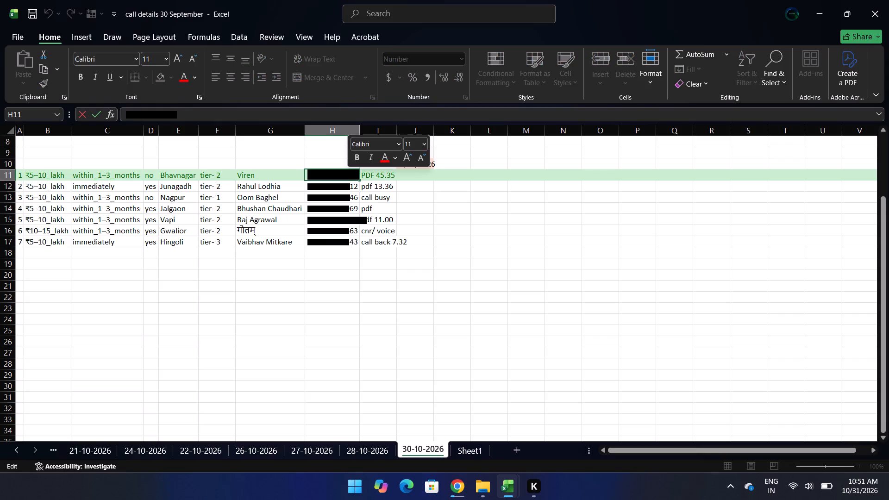
key(ctrl+c)
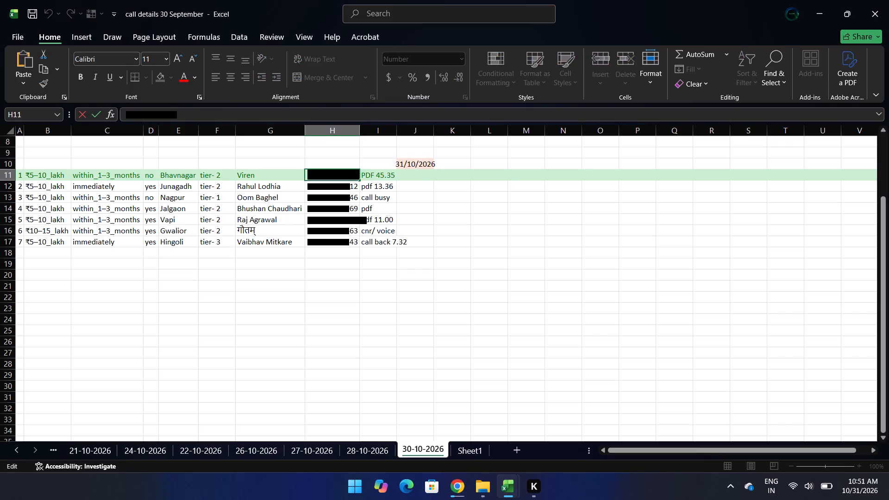
click(452, 383)
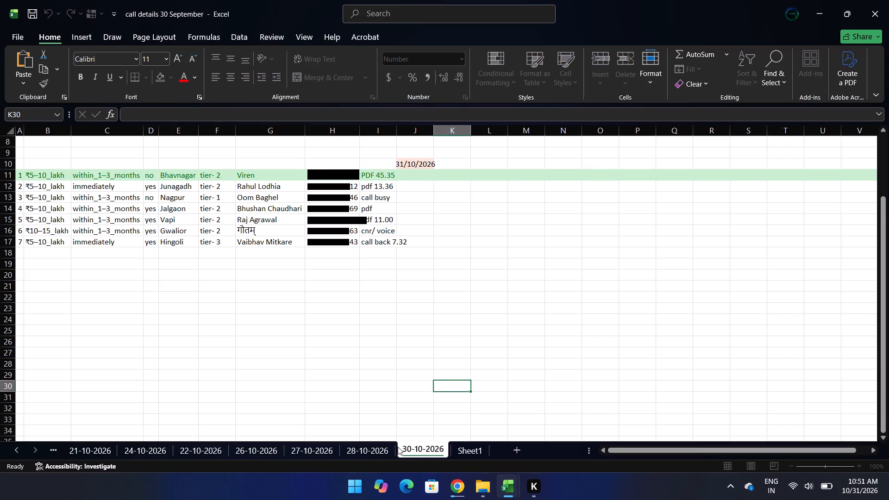
Review the lead rows and follow-up notes on the 28-10-2026, 27-10-2026 and 26-10-2026 sheets.
click(362, 450)
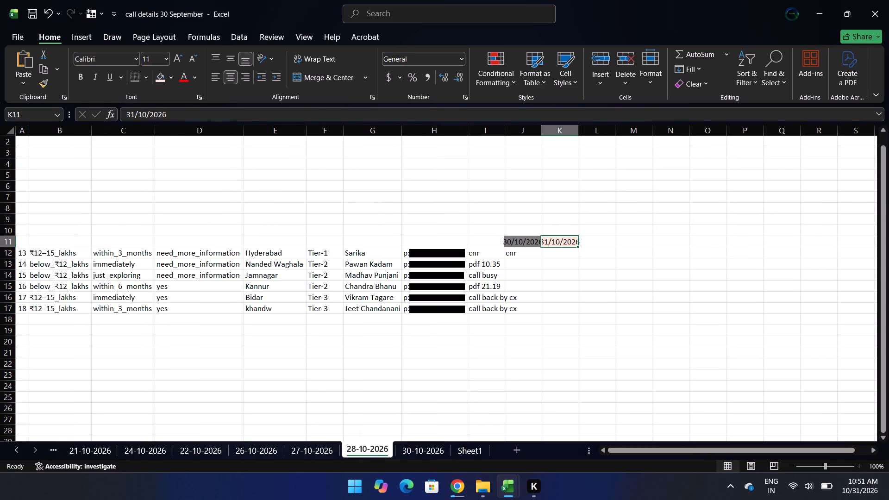
click(314, 447)
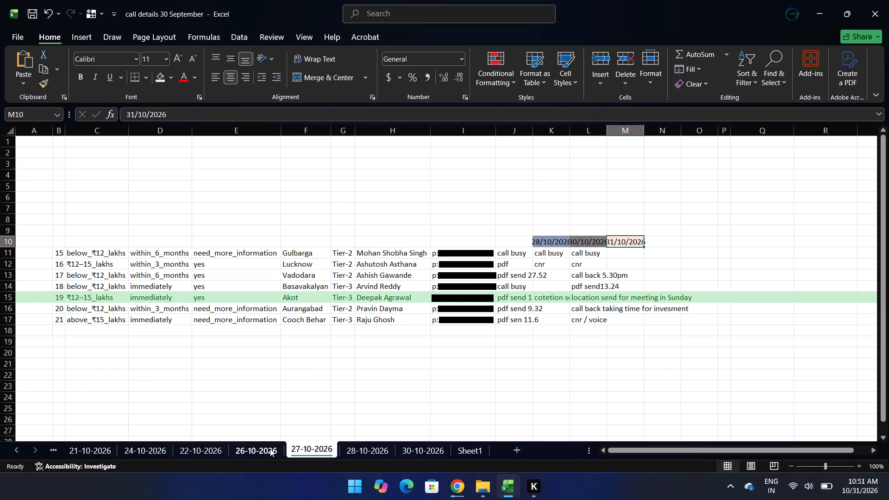
click(270, 449)
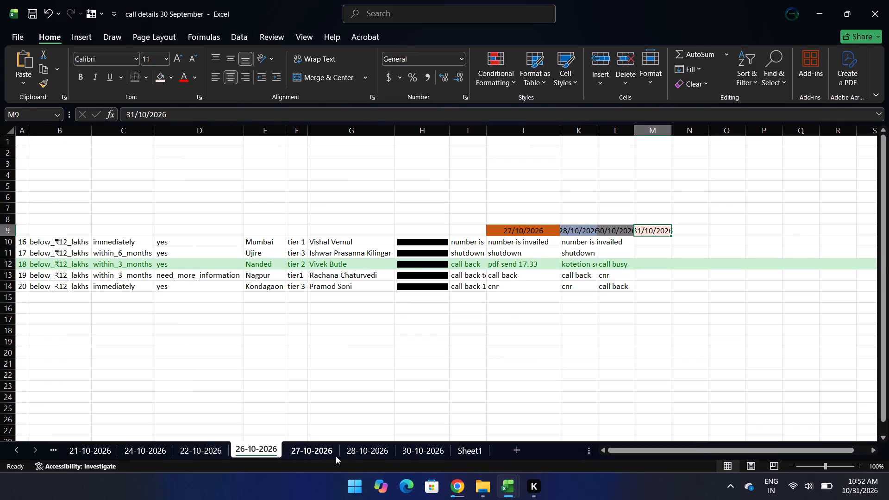
click(319, 444)
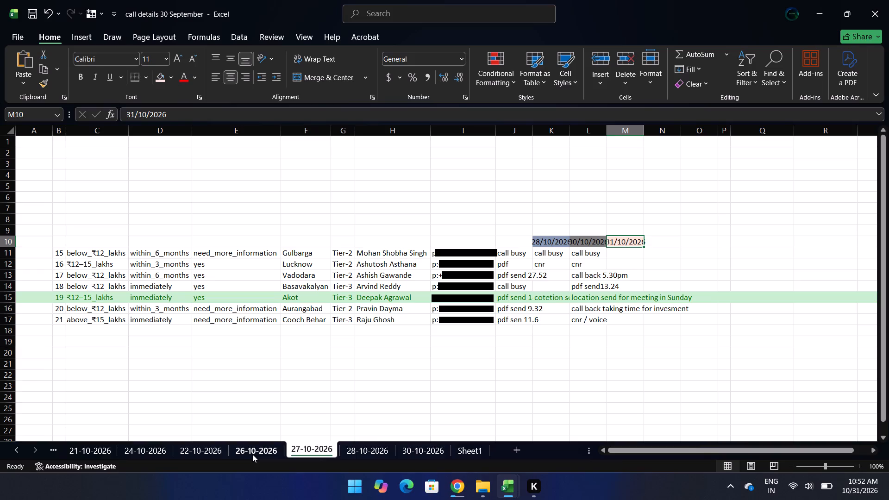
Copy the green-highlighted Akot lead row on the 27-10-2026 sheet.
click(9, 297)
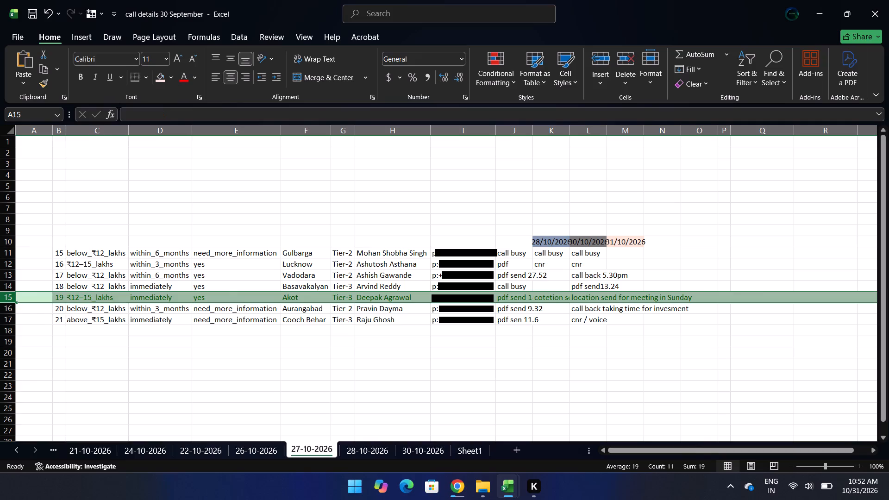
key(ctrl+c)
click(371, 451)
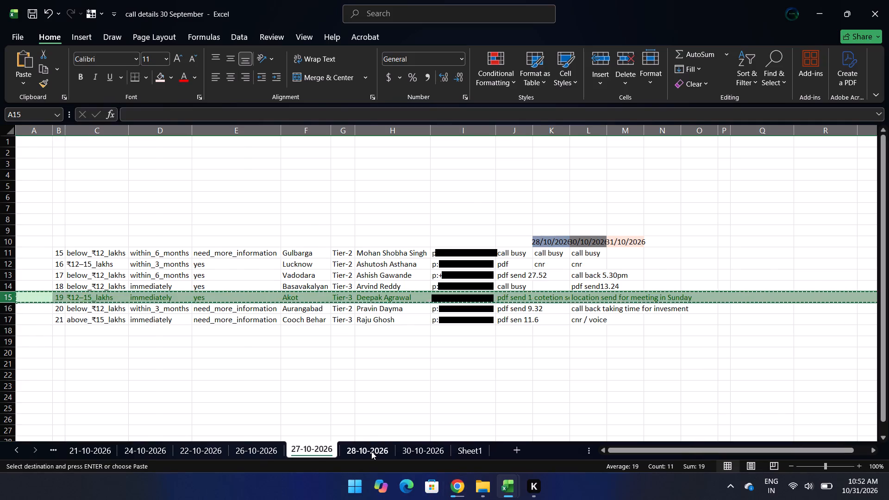
Copy the entire green-highlighted Bhavnagar lead row, row 11, on the 30-10-2026 sheet.
click(414, 451)
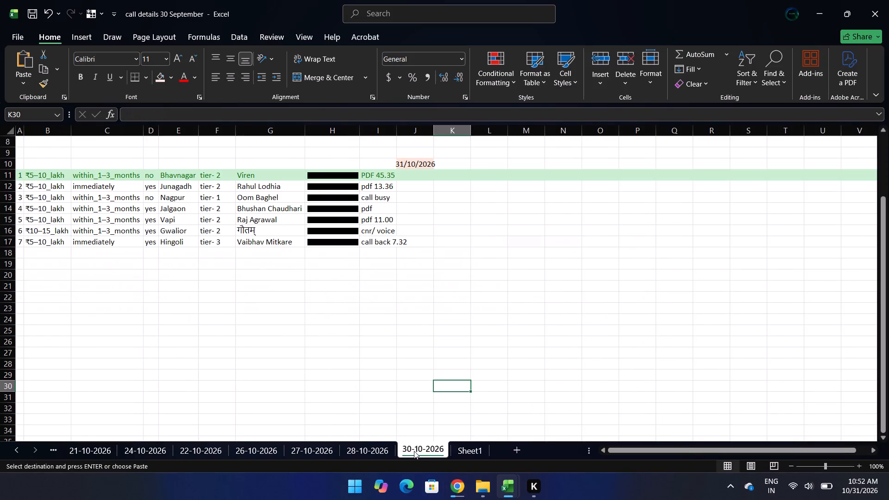
ctrl+click(5, 175)
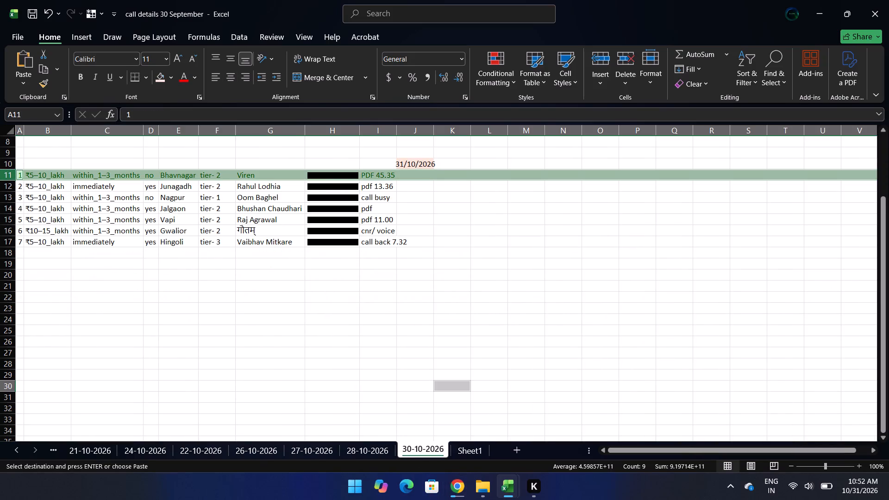
key(ctrl+c)
click(537, 192)
click(622, 340)
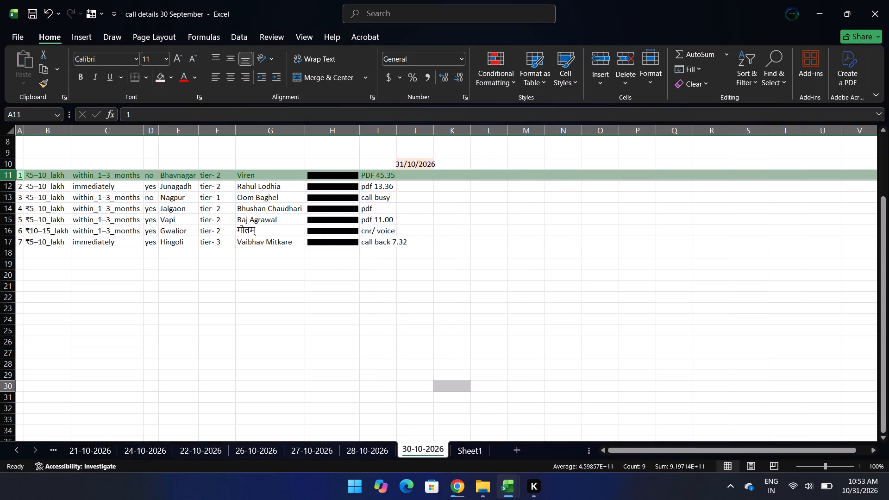
click(3, 173)
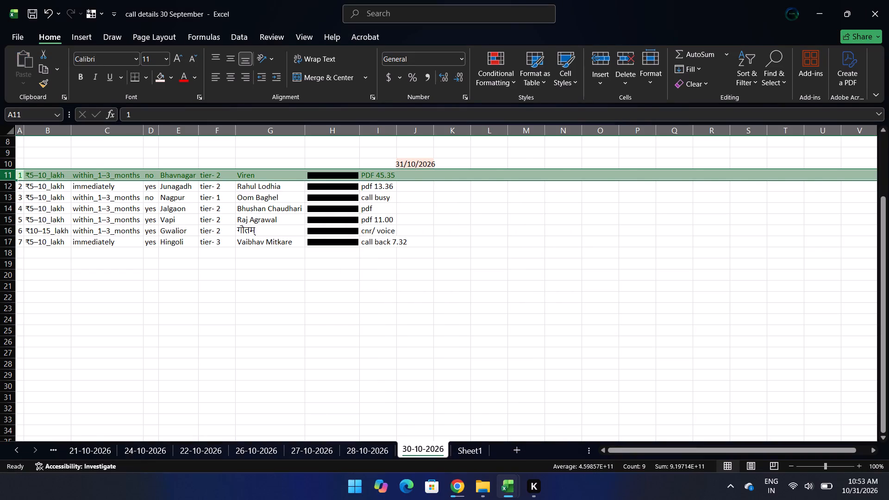
key(ctrl+c)
Switch to the Book1 workbook and add a blank worksheet after the intrested sheet.
click(504, 498)
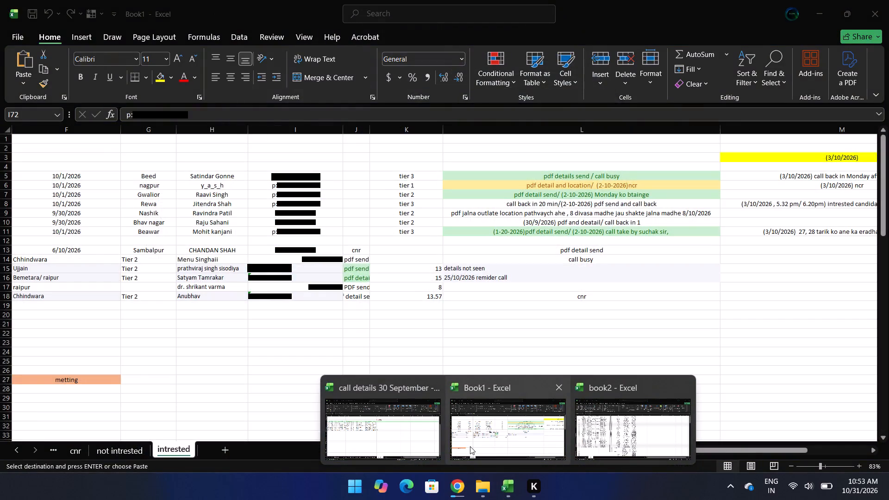
click(470, 446)
scroll(250, 362, down, 6)
scroll(250, 361, right, 1)
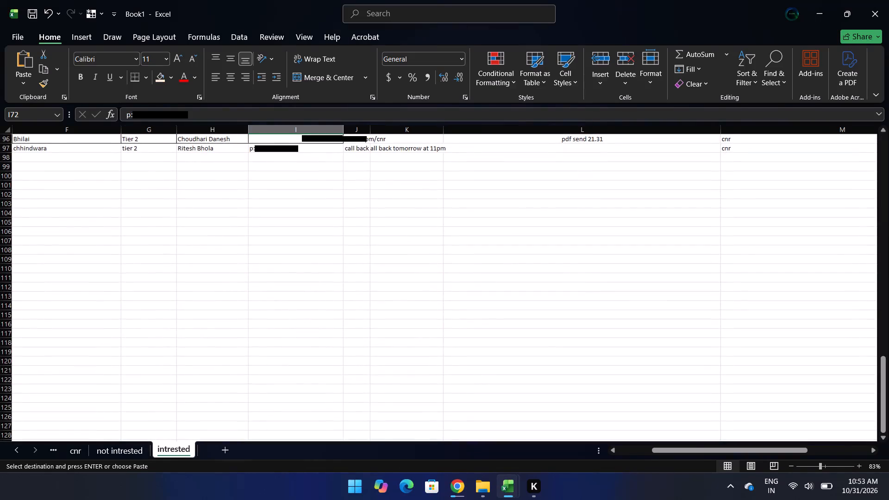
scroll(229, 354, right, 1)
scroll(25, 290, right, 8)
click(25, 290)
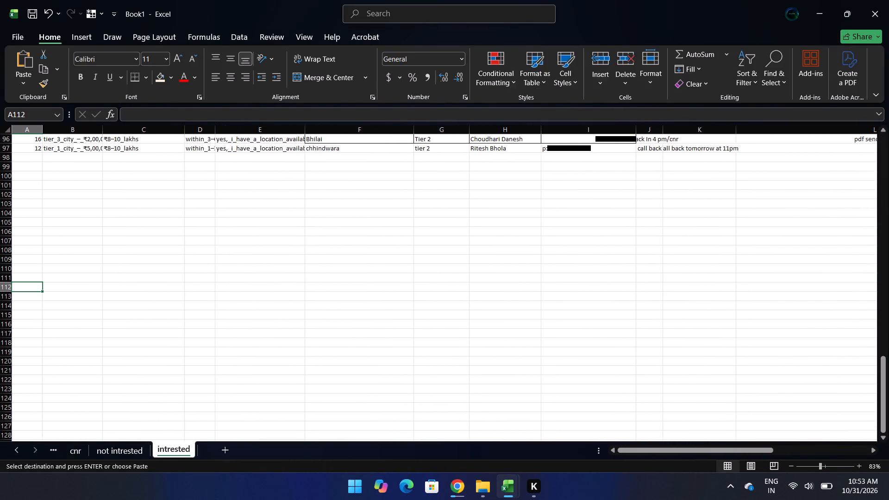
scroll(166, 365, up, 4)
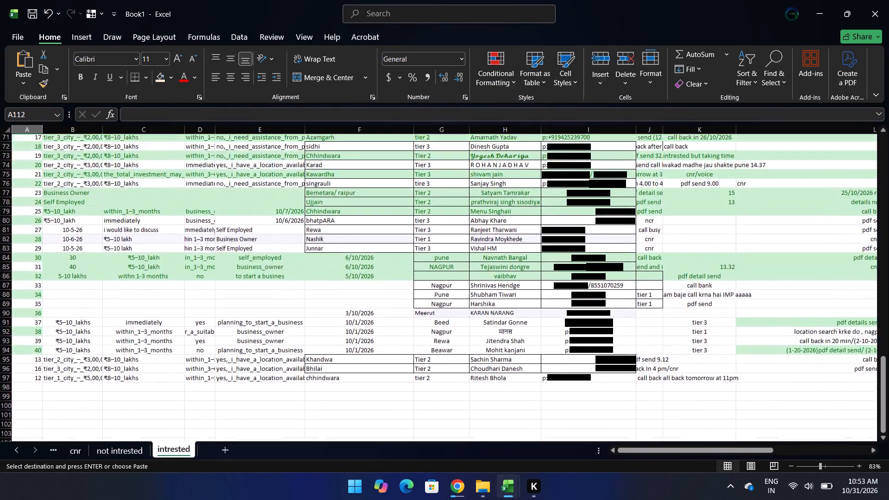
scroll(166, 365, down, 1)
click(225, 451)
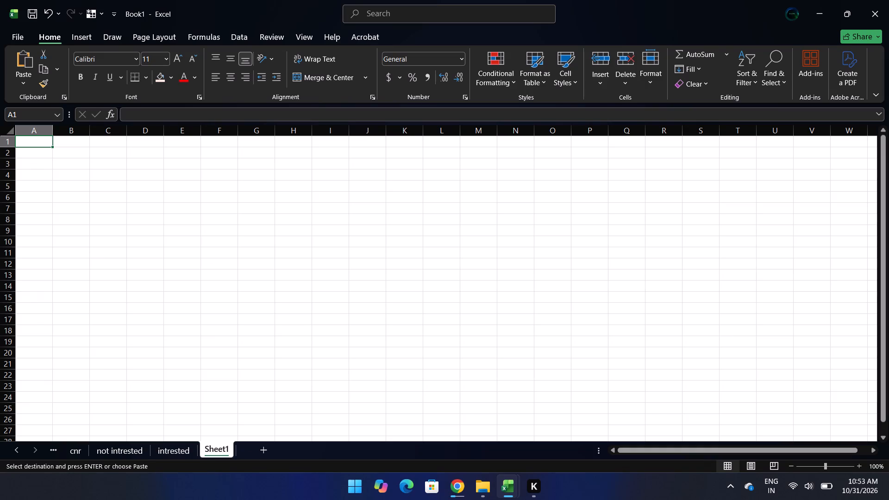
Paste the copied lead row into row 11 of the new sheet and widen column H to fit the phone number.
click(31, 244)
click(32, 253)
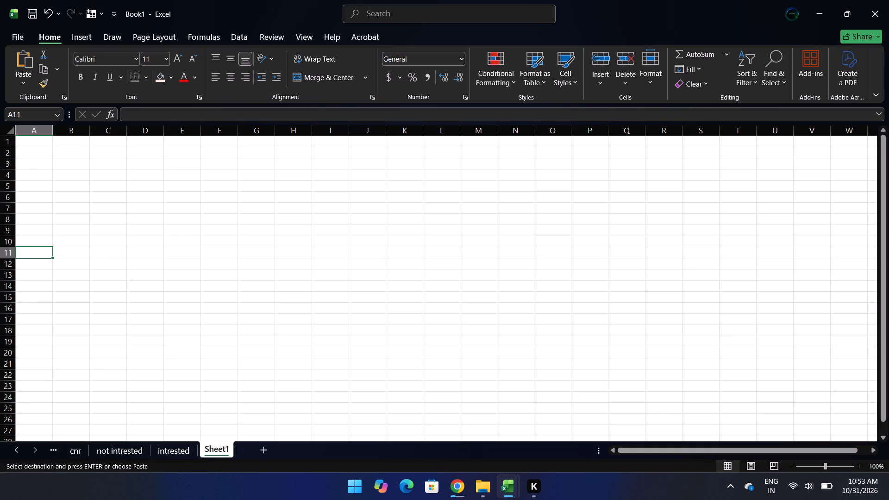
key(ctrl+v)
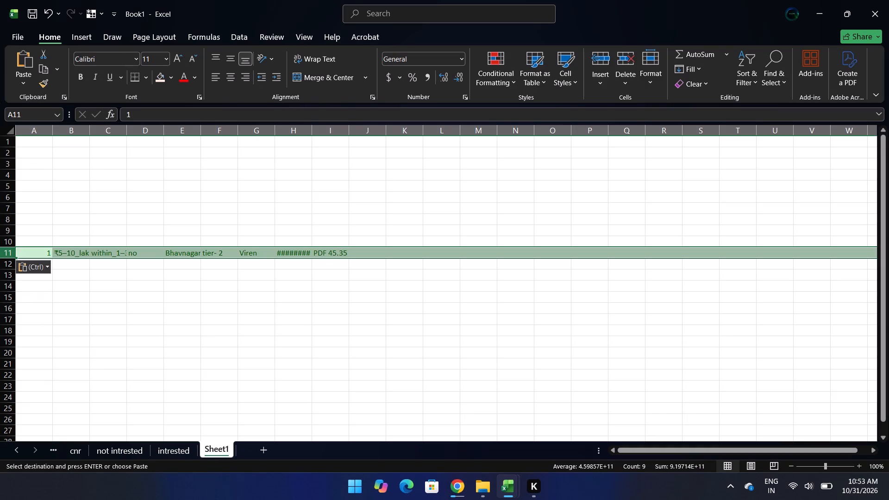
drag(313, 133, 327, 131)
drag(327, 131, 330, 131)
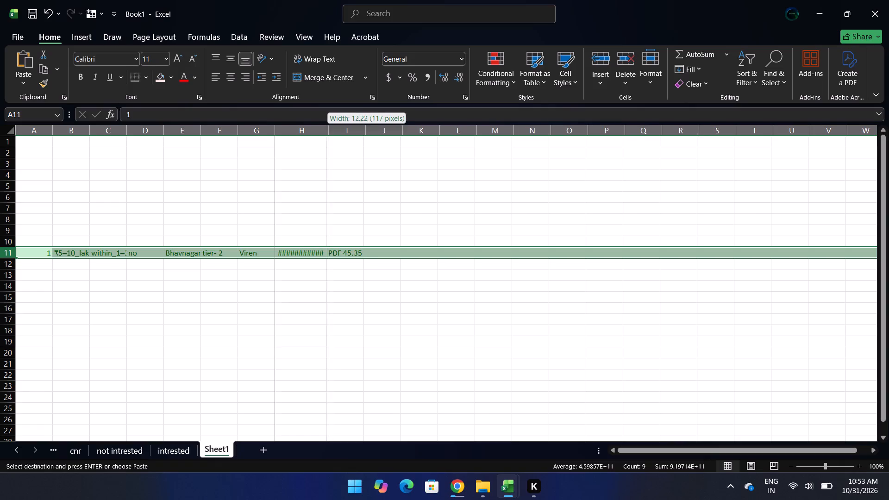
drag(330, 131, 343, 128)
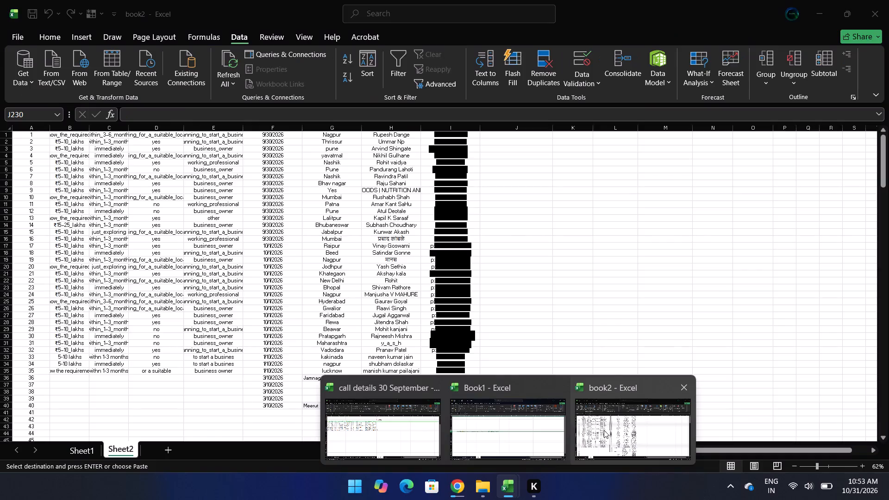
Return to the call details 30 September workbook and check the 28-10-2026, 27-10-2026 and 30-10-2026 sheets for highlighted leads.
click(539, 431)
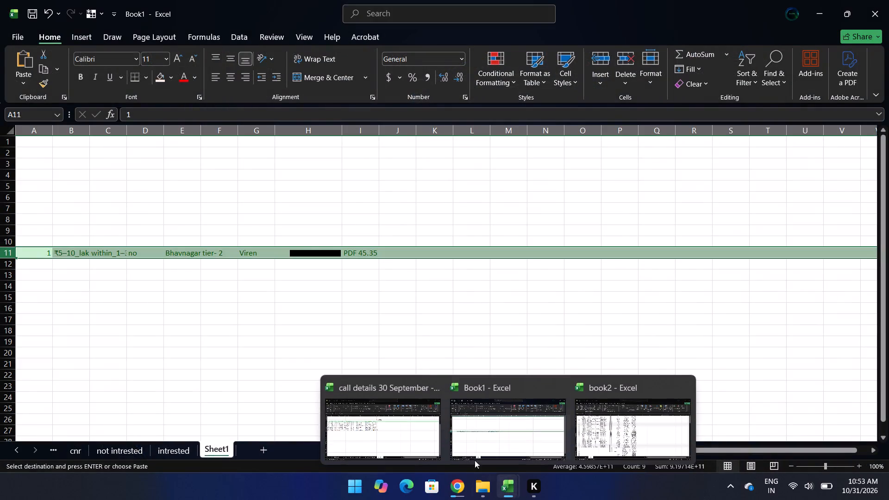
click(392, 441)
click(376, 451)
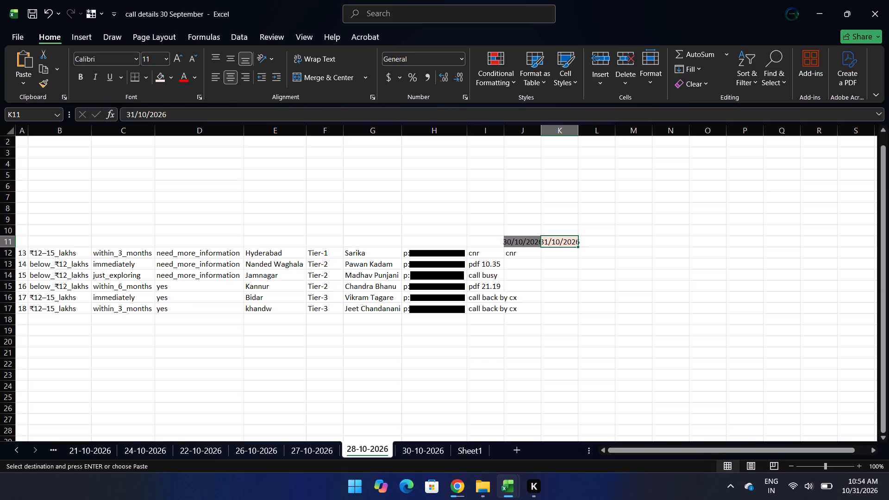
click(316, 456)
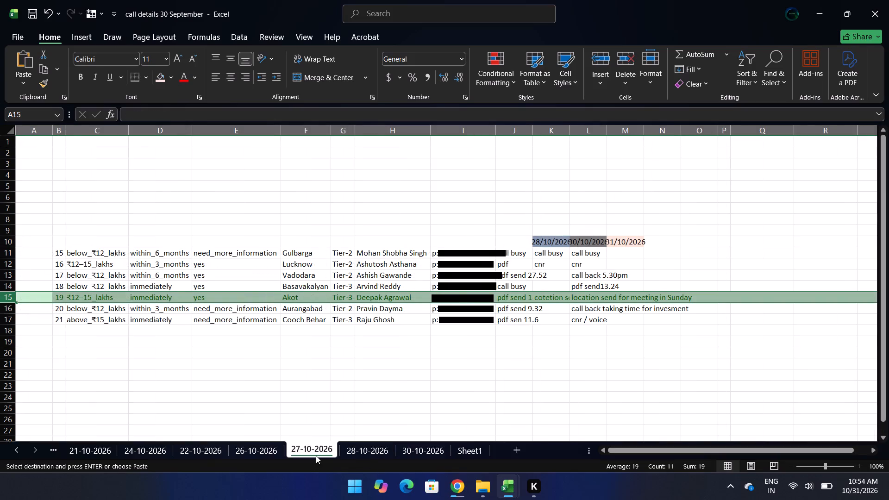
click(359, 450)
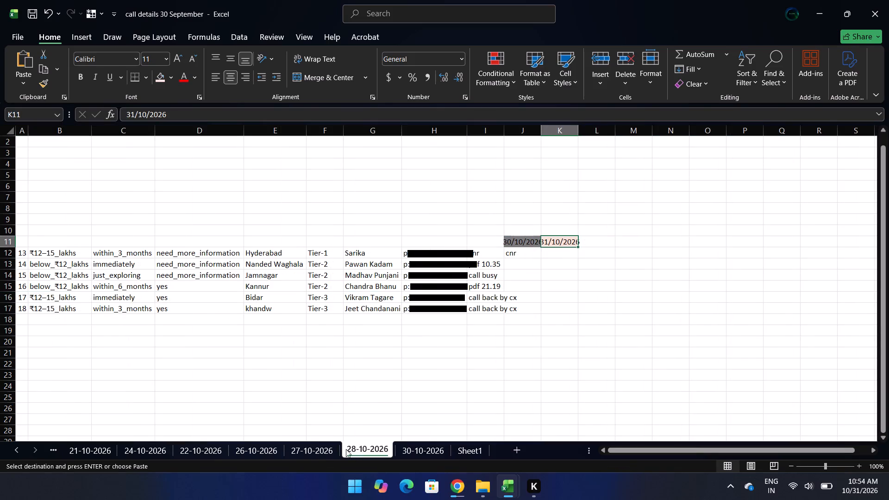
click(299, 449)
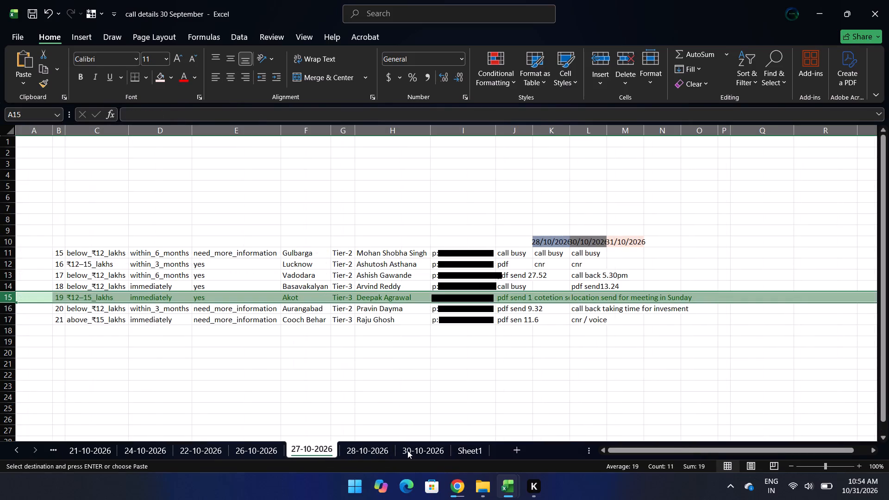
click(407, 450)
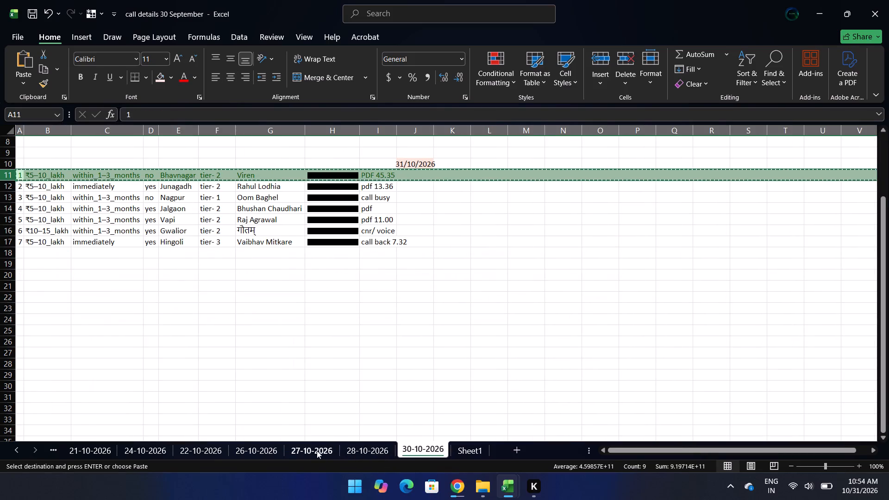
Copy the green-highlighted Akot lead row from the 27-10-2026 sheet into row 12 of Book1's Sheet1 and widen column I to fit the phone number.
click(311, 450)
click(8, 295)
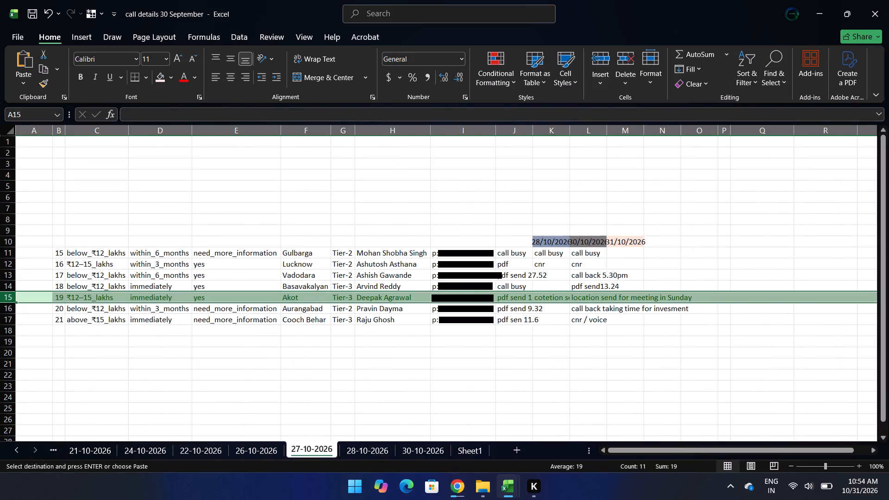
key(ctrl+c)
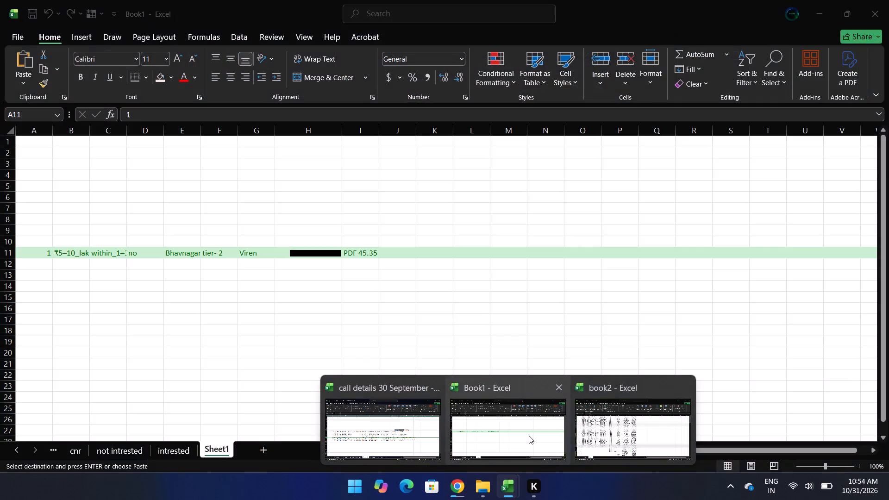
click(529, 436)
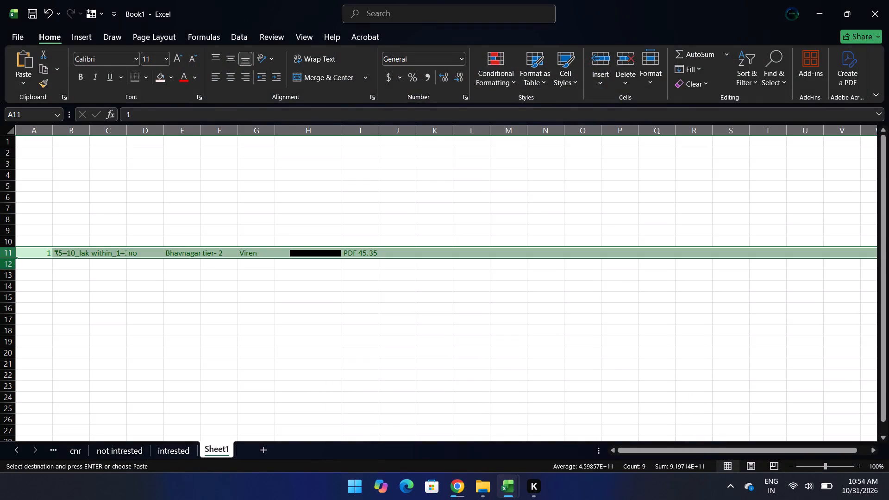
click(23, 268)
key(ctrl+v)
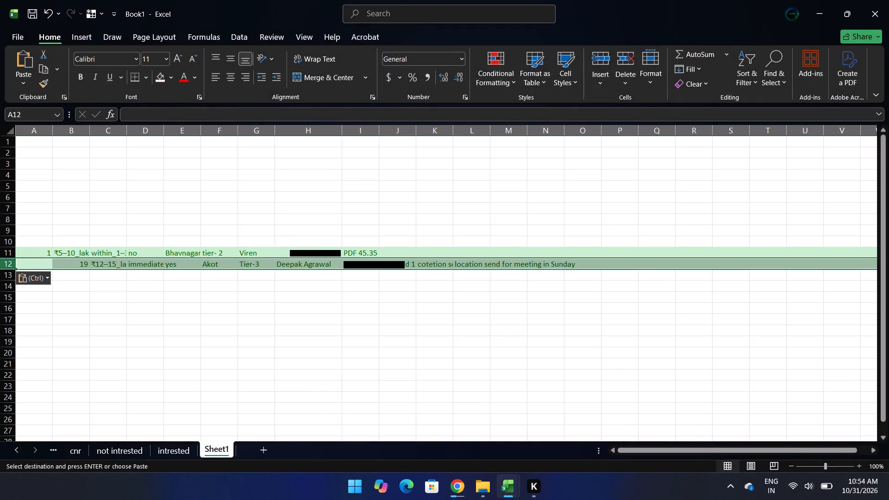
drag(379, 126, 409, 120)
Move the Bhavnagar lead's cells A11:I11 one column over to B11:J11 so they align with the Akot row.
click(33, 250)
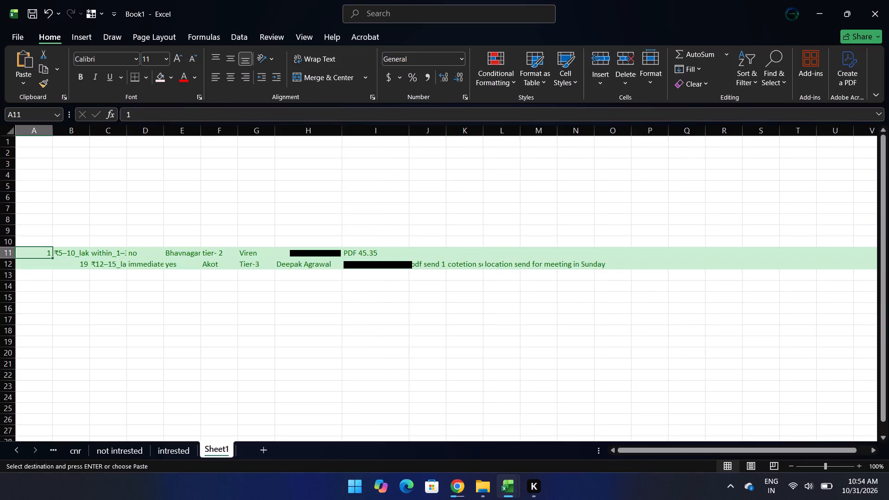
drag(22, 252, 326, 248)
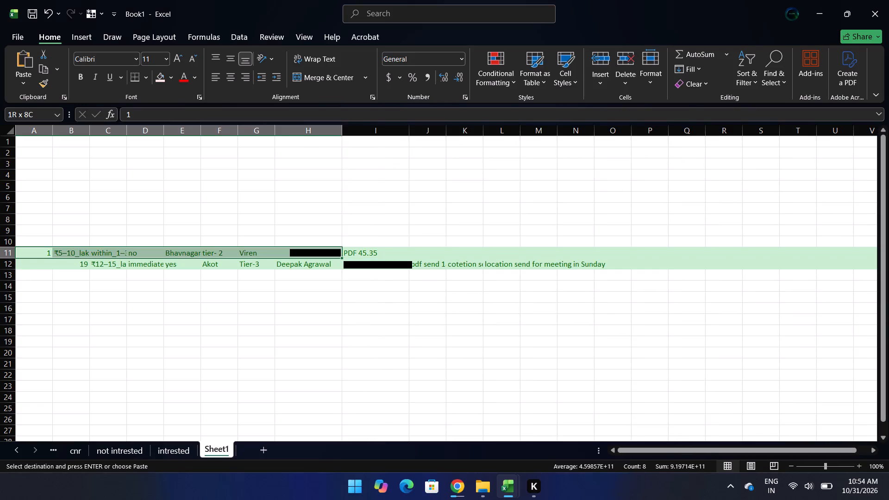
drag(326, 248, 364, 251)
drag(263, 246, 275, 244)
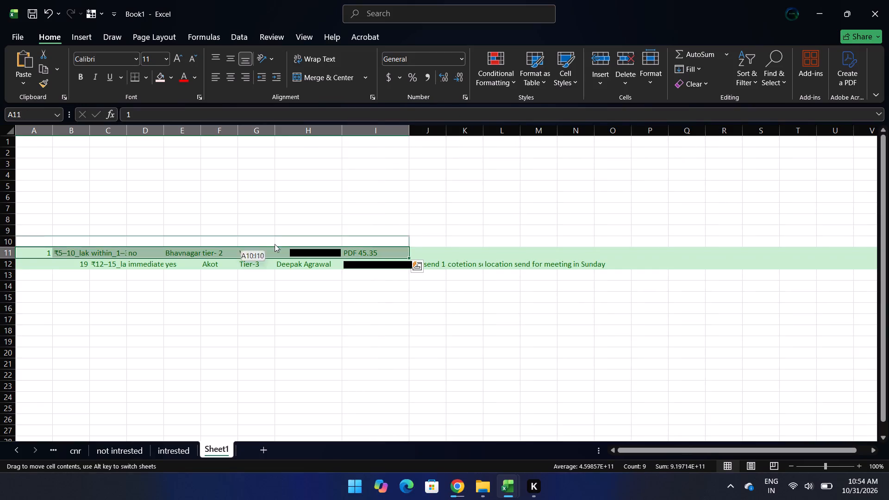
drag(275, 244, 288, 250)
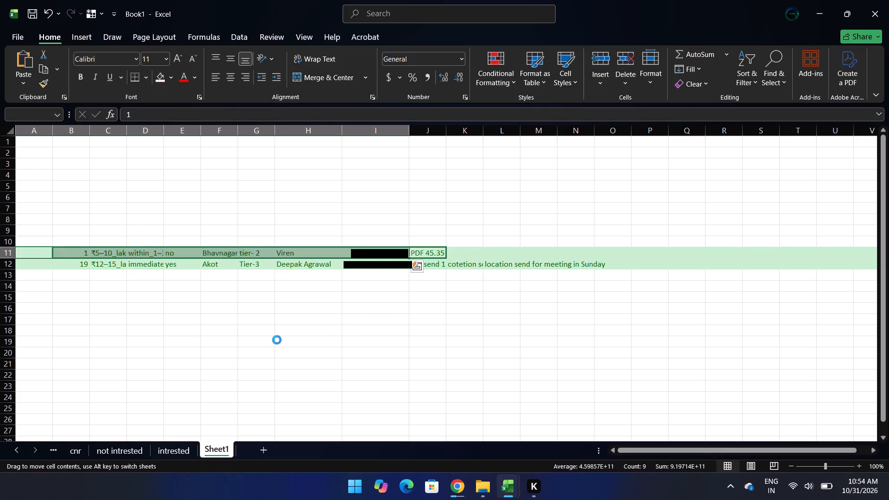
click(277, 340)
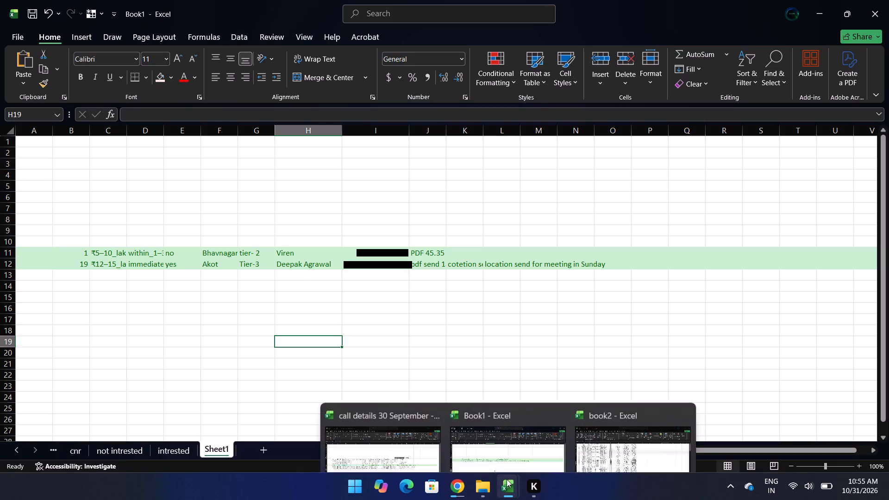
Copy the green-highlighted Nanded lead row from the 26-10-2026 sheet of the call details workbook into row 20 of Book1's Sheet1.
click(422, 434)
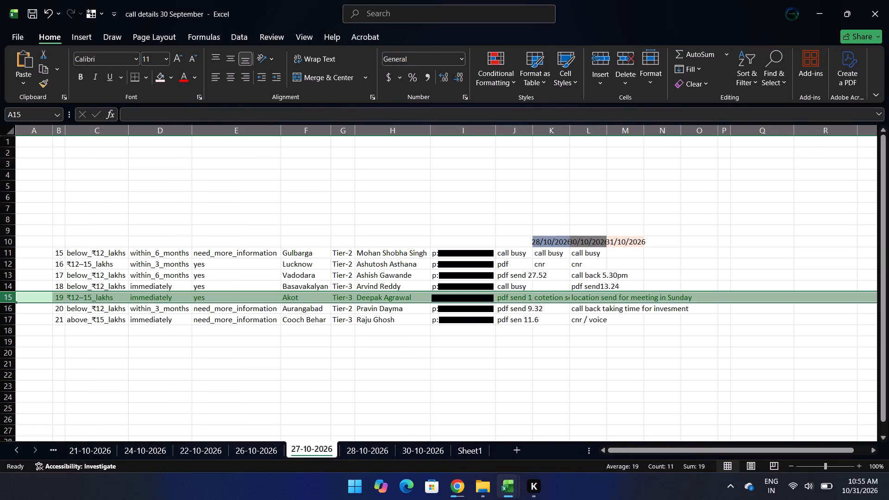
click(249, 453)
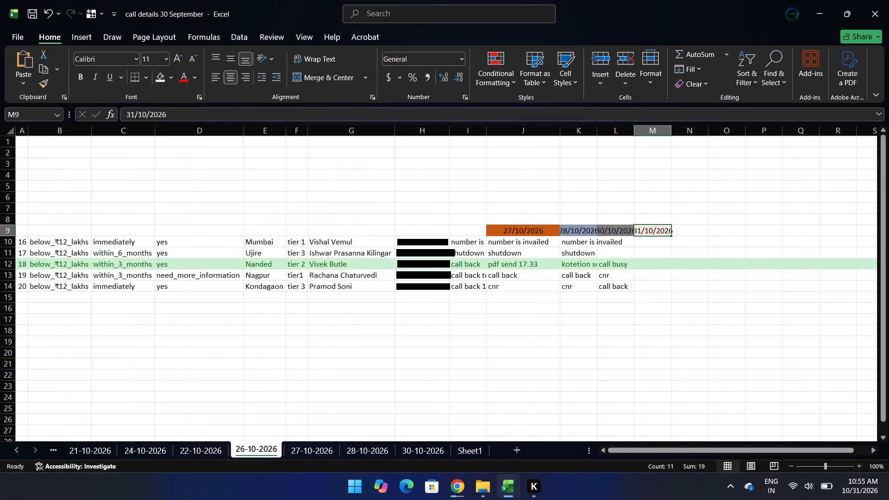
click(6, 264)
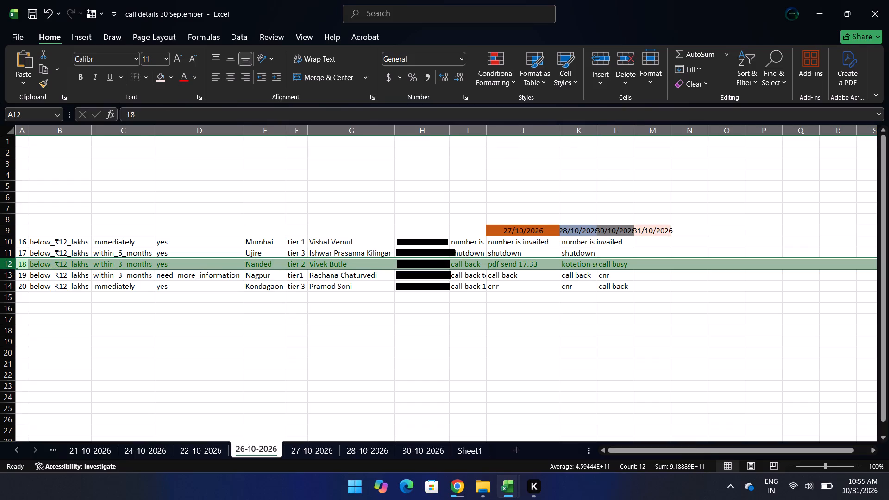
key(ctrl+c)
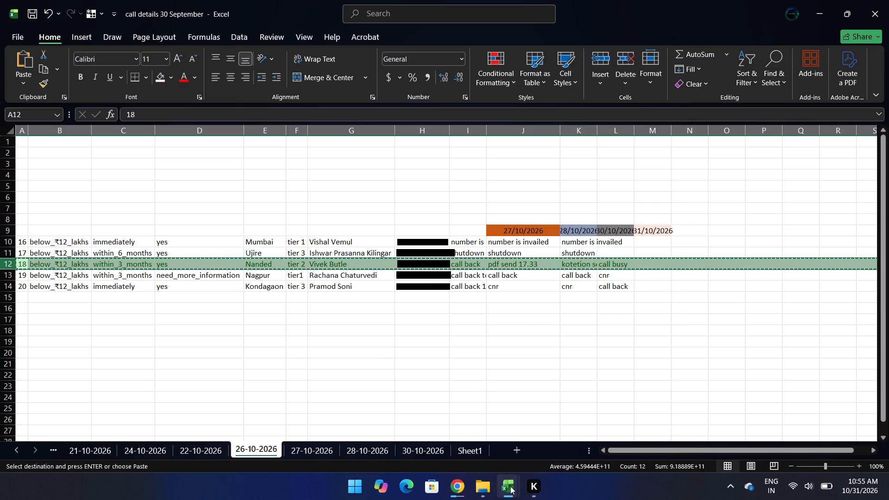
click(502, 438)
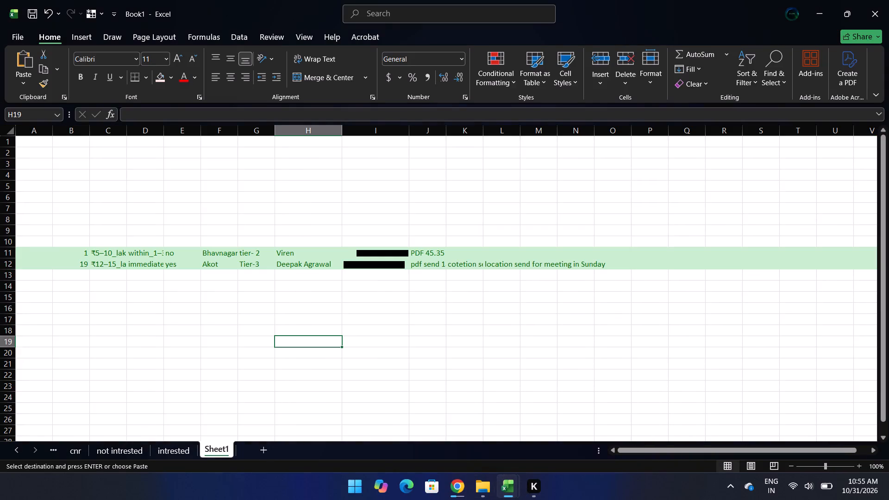
click(38, 356)
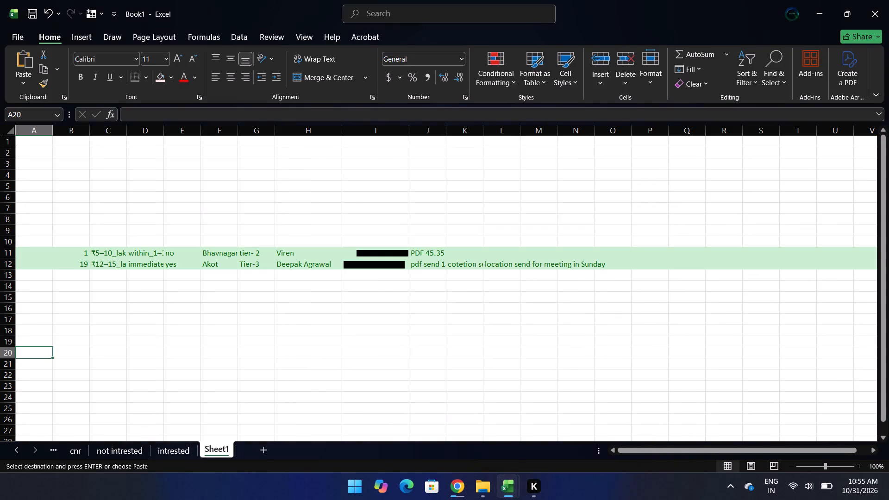
key(ctrl+v)
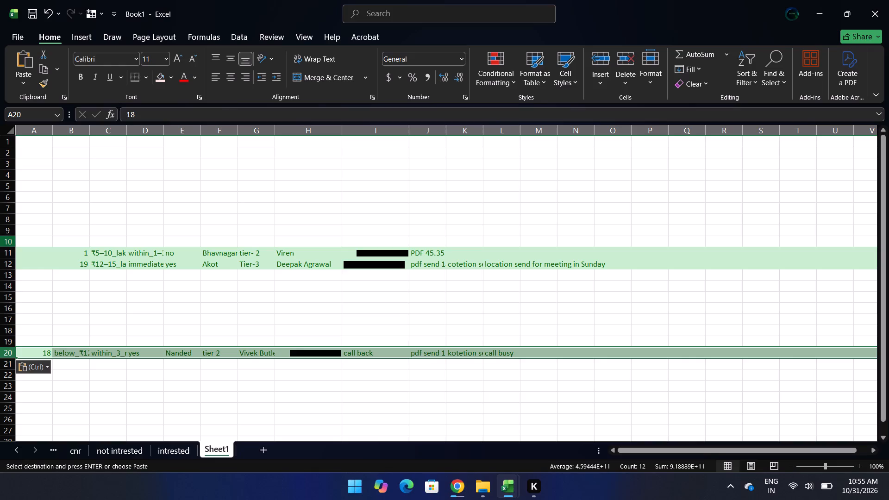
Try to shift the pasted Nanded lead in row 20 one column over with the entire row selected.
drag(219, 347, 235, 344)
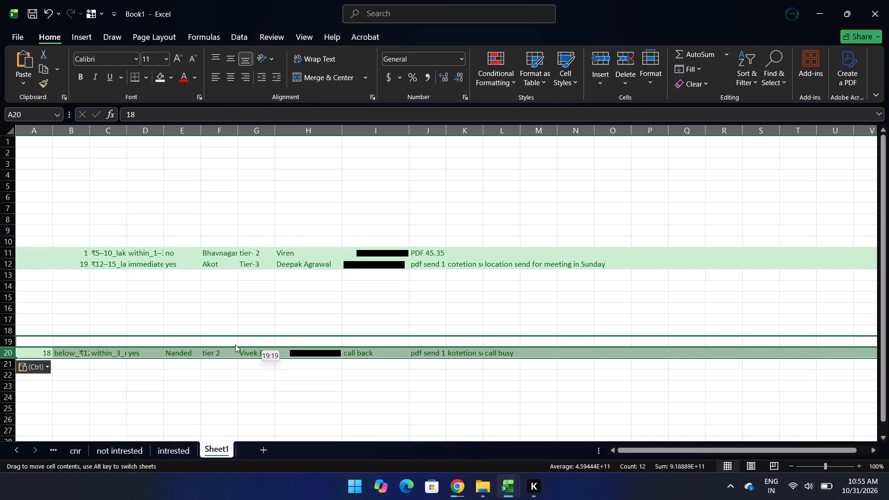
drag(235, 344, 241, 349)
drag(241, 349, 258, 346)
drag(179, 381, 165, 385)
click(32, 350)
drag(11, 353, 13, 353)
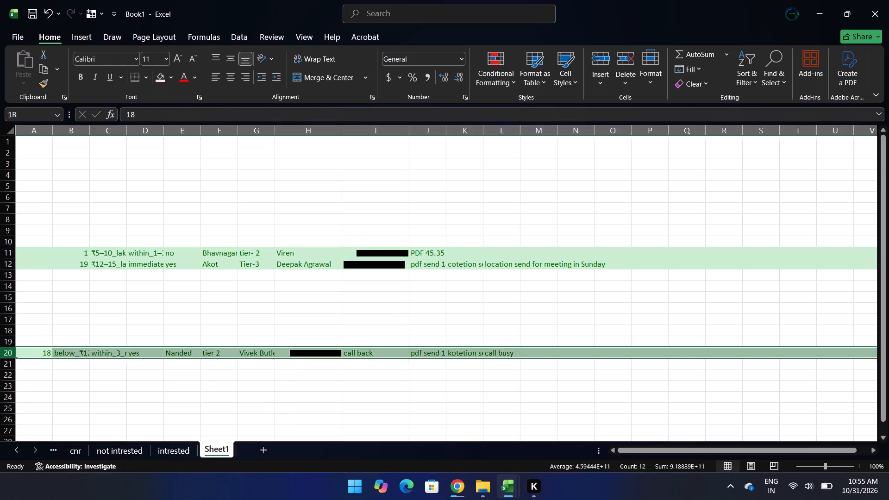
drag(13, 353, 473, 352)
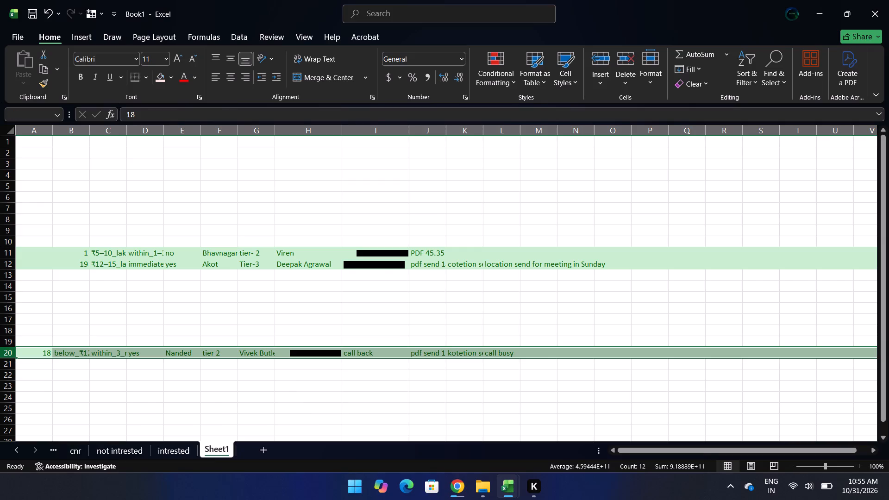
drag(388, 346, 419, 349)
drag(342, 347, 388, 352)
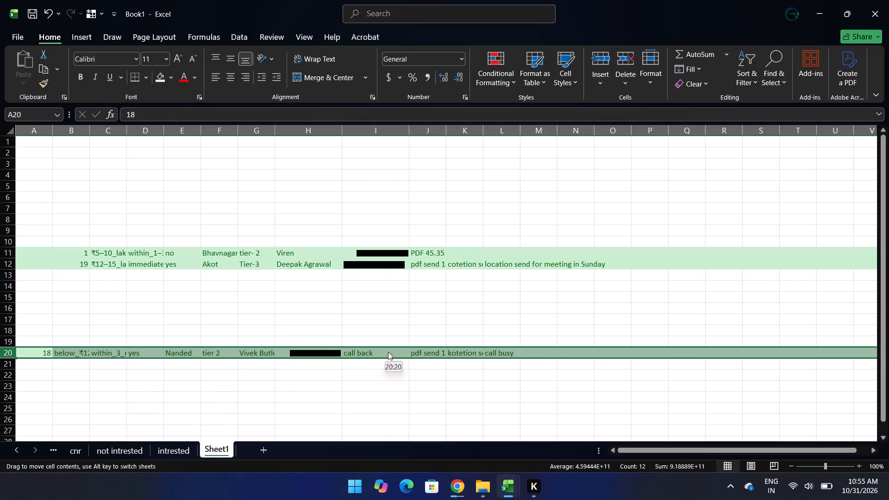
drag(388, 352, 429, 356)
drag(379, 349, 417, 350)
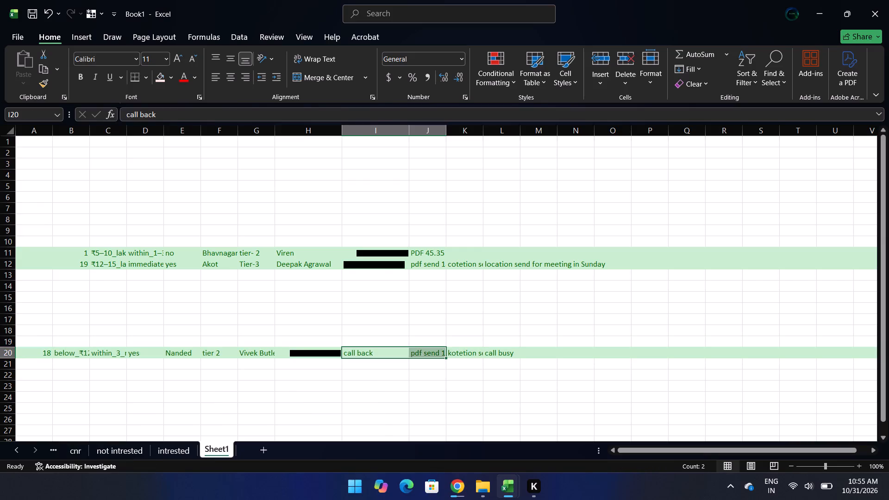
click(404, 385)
Move the Nanded lead's cells A20:L20 one column over to B20:M20.
drag(29, 356, 432, 361)
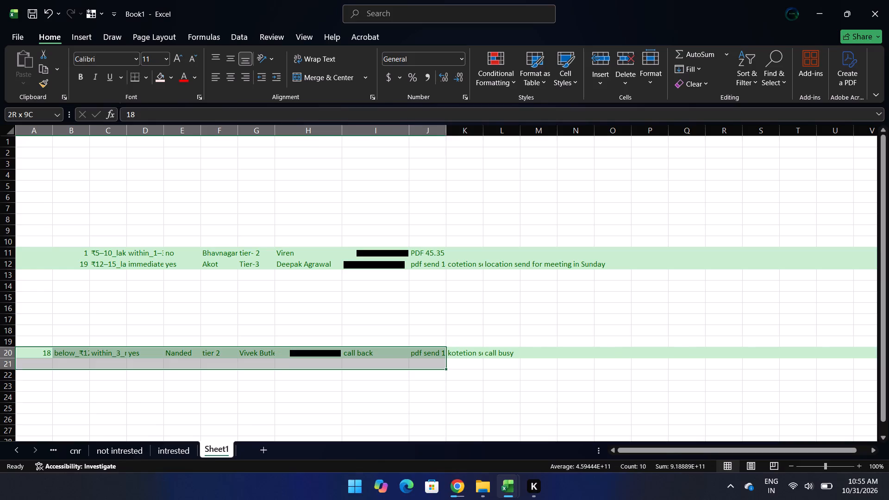
drag(432, 361, 502, 356)
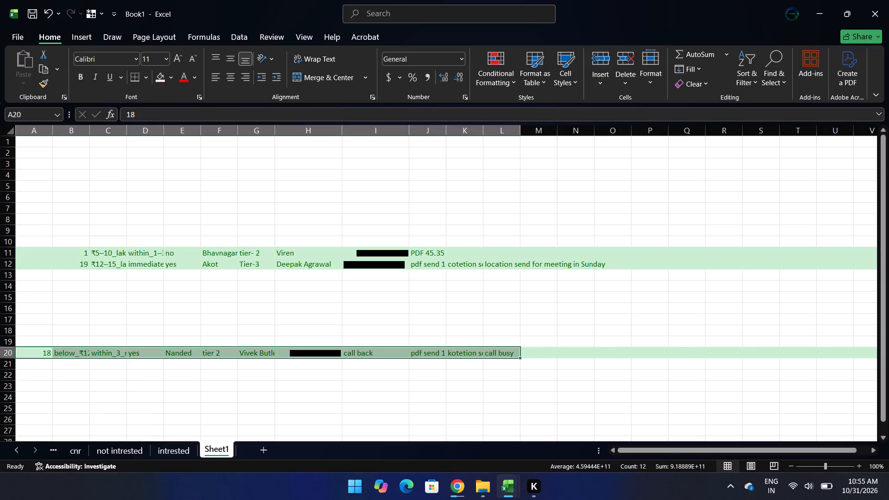
drag(405, 347, 439, 347)
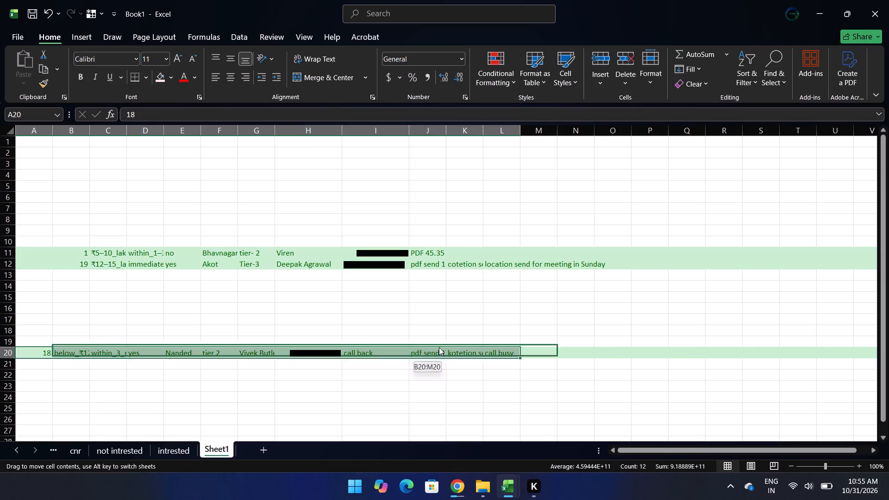
drag(439, 347, 439, 348)
click(246, 397)
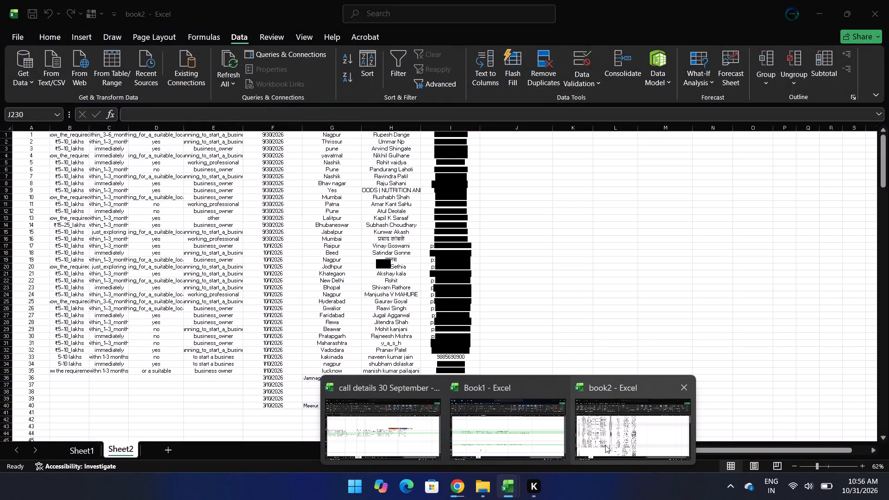
Return to the call details 30 September workbook and look through the 22-10-2026 sheet for green-highlighted leads.
click(605, 445)
click(579, 270)
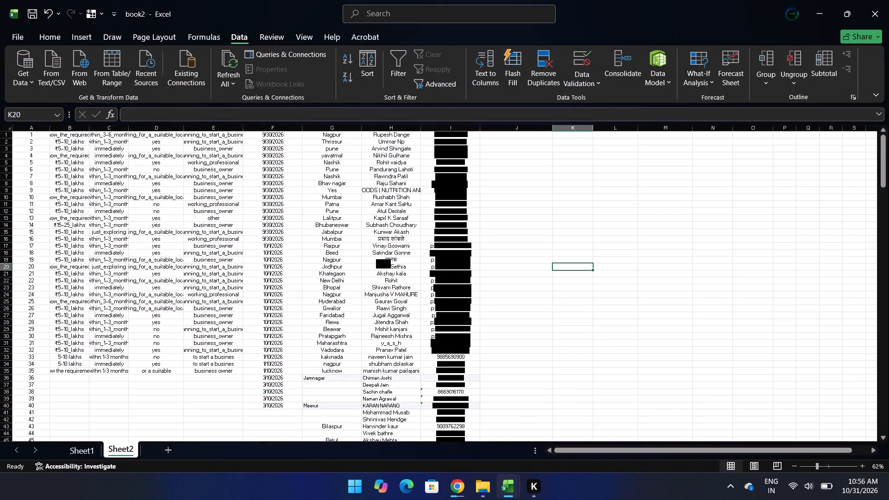
click(506, 486)
click(388, 445)
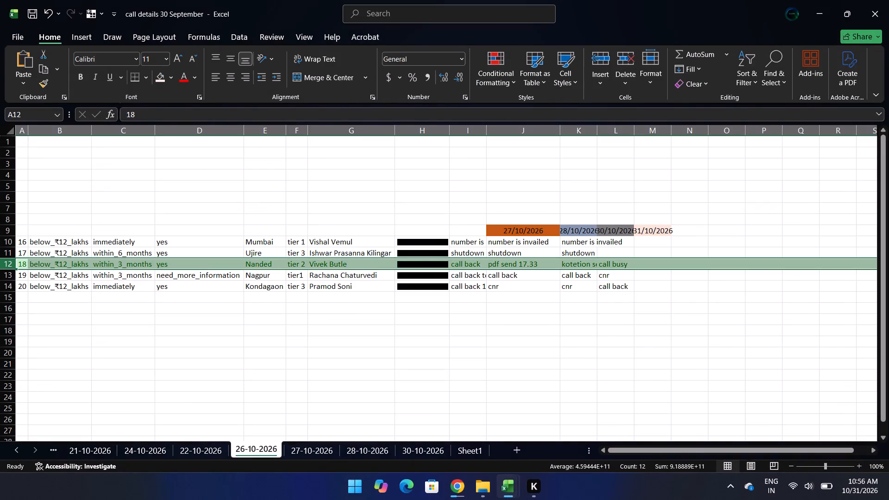
click(206, 449)
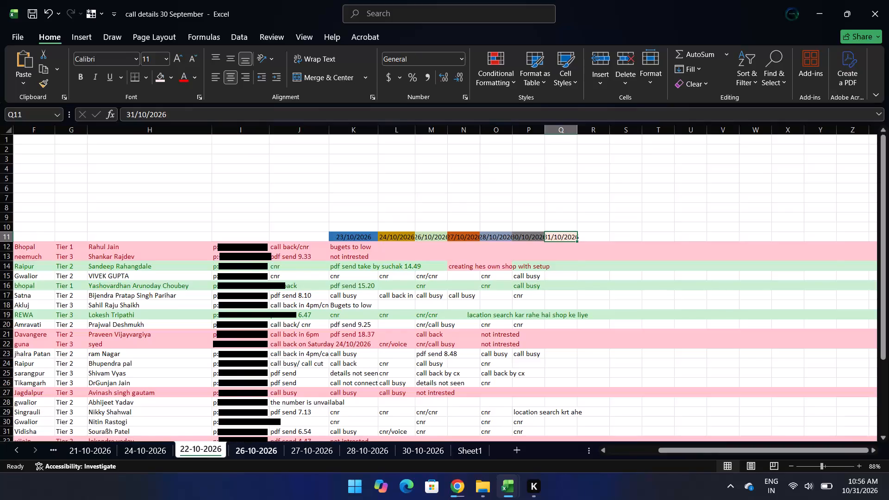
scroll(340, 357, down, 2)
scroll(340, 357, right, 1)
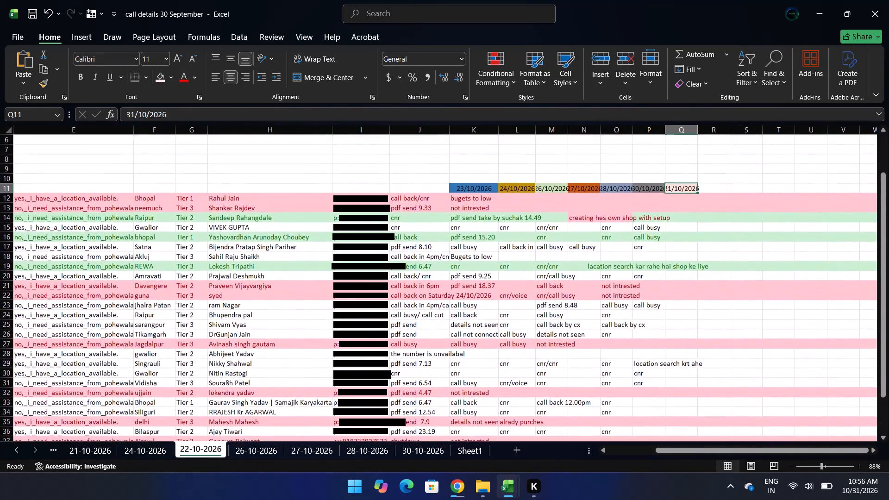
scroll(344, 374, down, 1)
scroll(344, 374, right, 1)
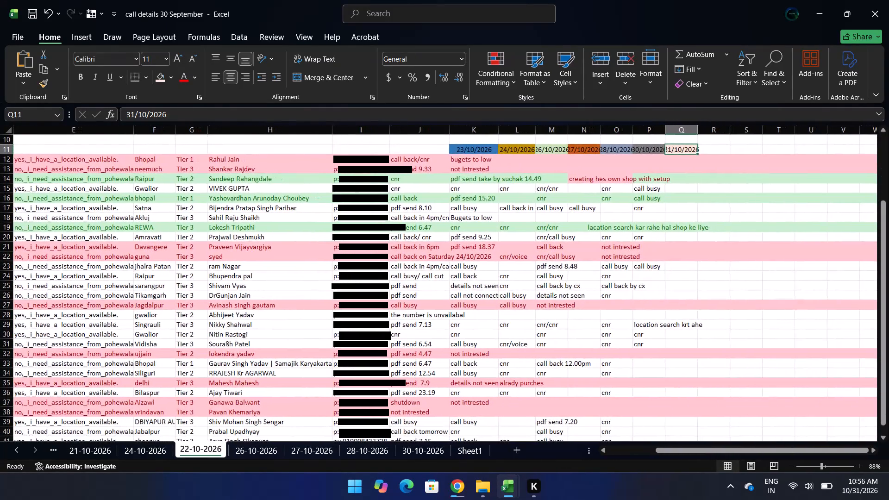
scroll(344, 376, right, 2)
scroll(341, 377, down, 1)
scroll(341, 377, up, 1)
Look through the 24-10-2026, 21-10-2026, 19-10-2026, 17-10-2026 and 15-10-2026 sheets for green-highlighted leads.
click(144, 444)
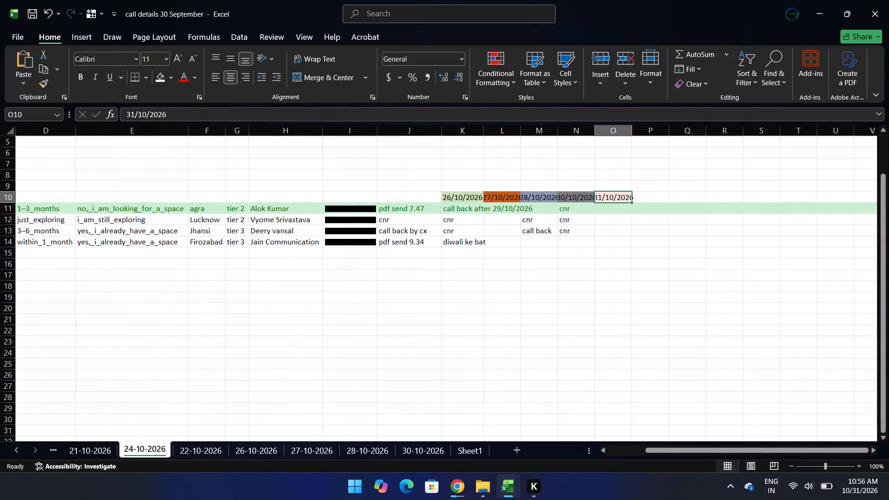
scroll(483, 265, right, 1)
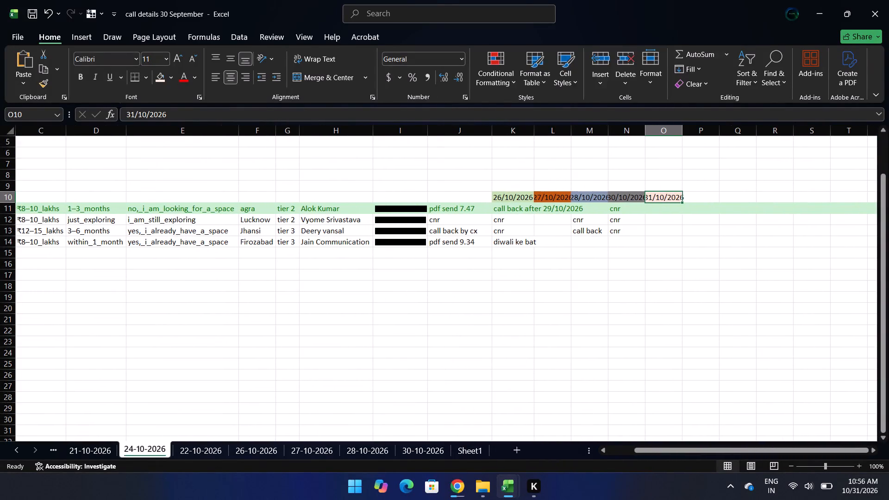
click(85, 453)
scroll(390, 285, down, 2)
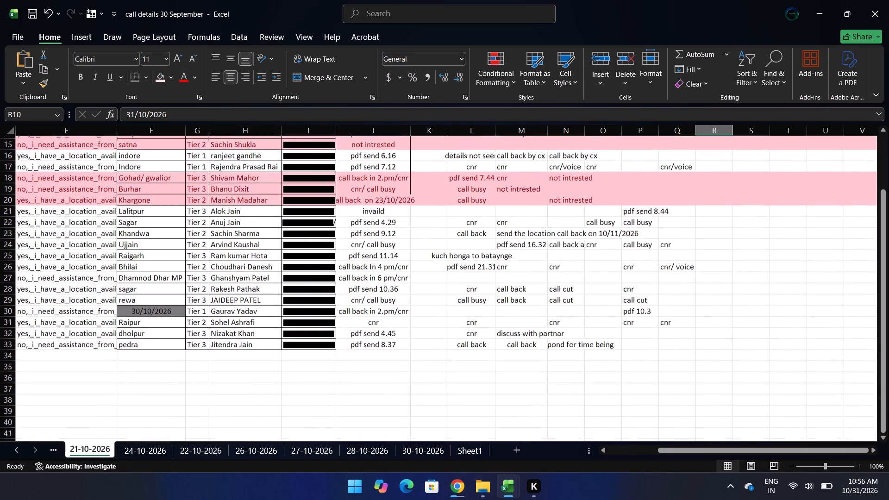
scroll(388, 281, up, 2)
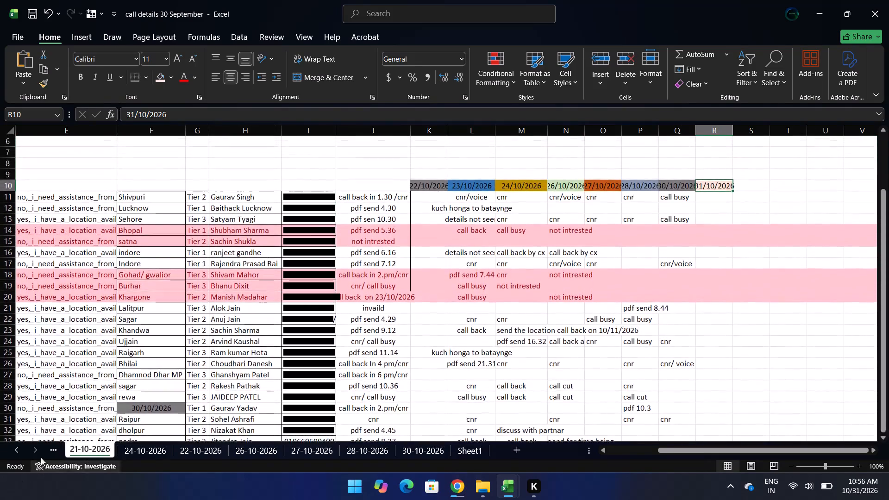
click(53, 448)
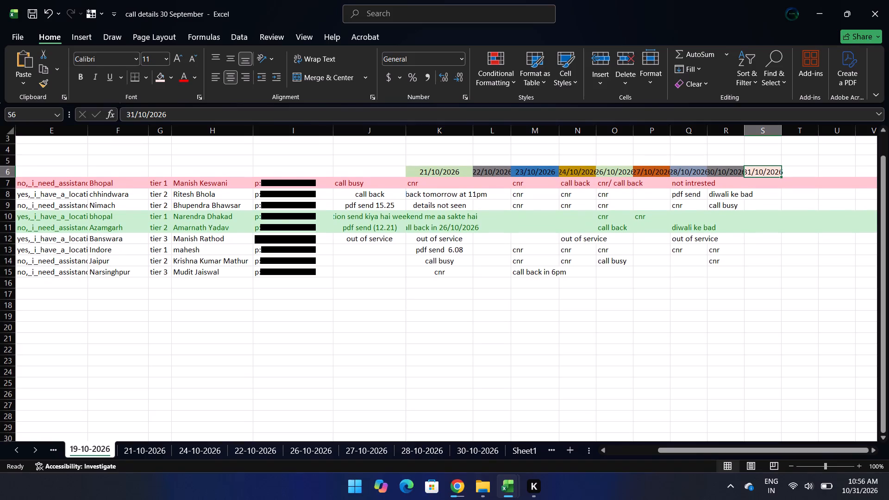
click(52, 449)
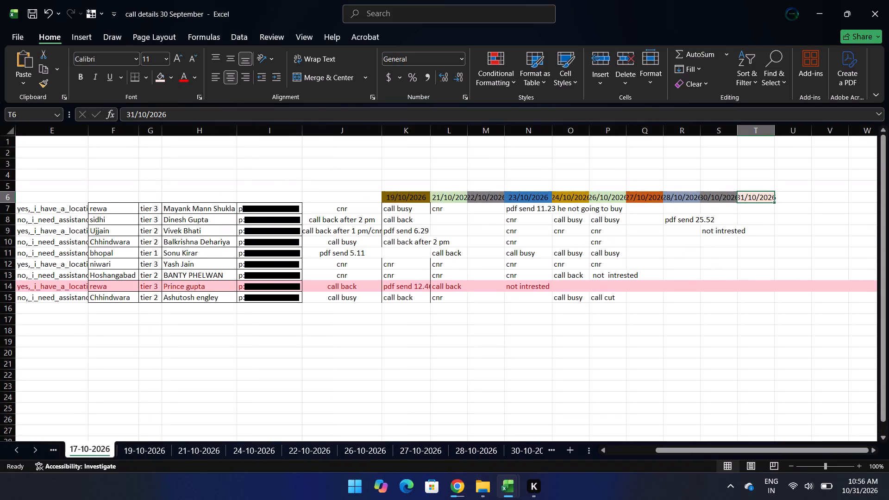
click(55, 450)
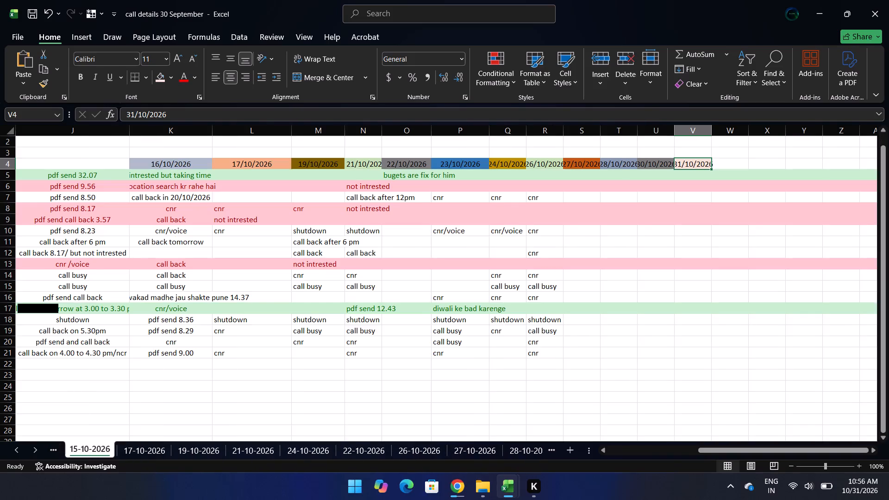
scroll(225, 327, right, 2)
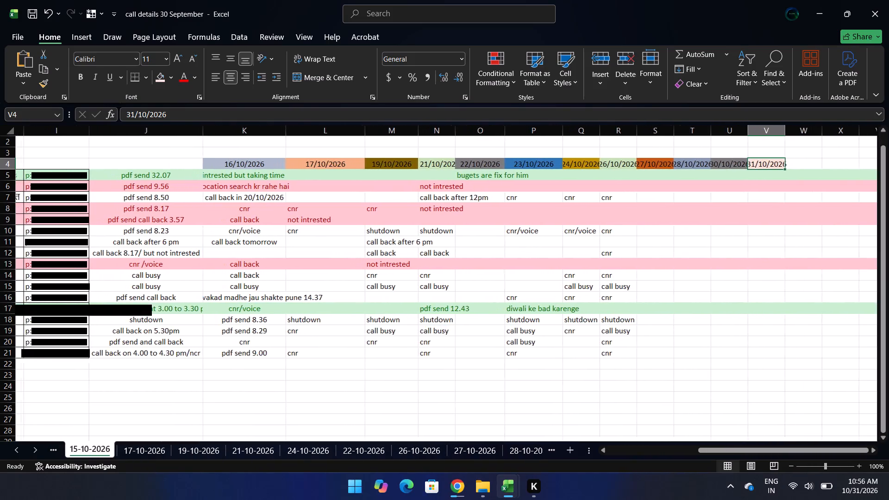
scroll(225, 327, right, 2)
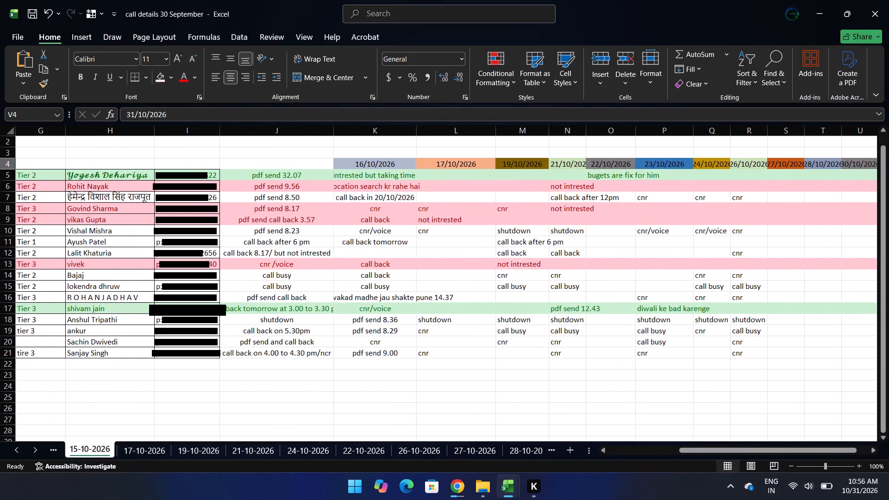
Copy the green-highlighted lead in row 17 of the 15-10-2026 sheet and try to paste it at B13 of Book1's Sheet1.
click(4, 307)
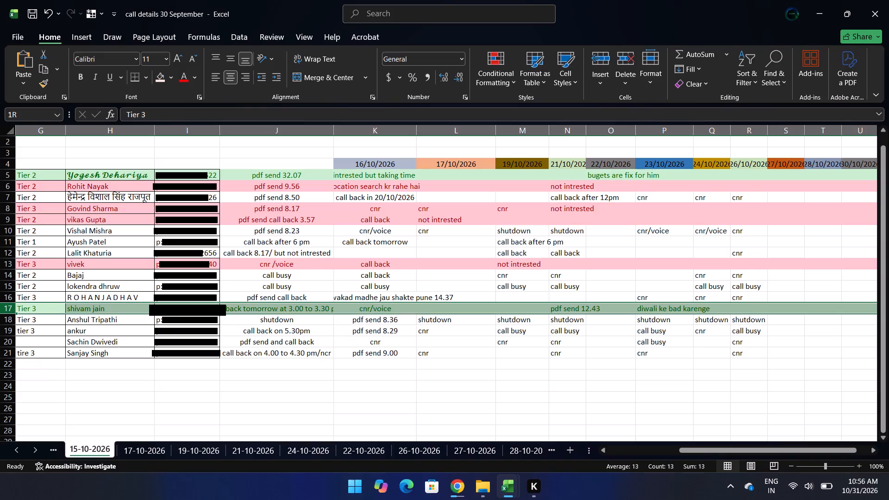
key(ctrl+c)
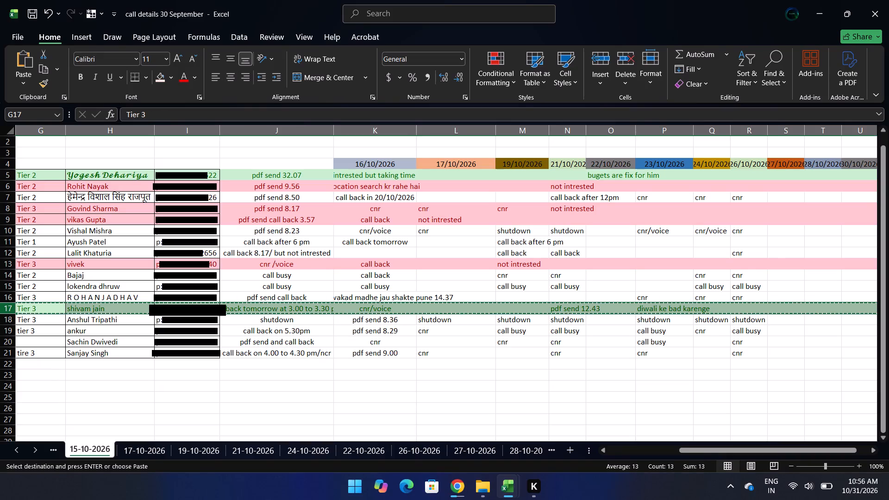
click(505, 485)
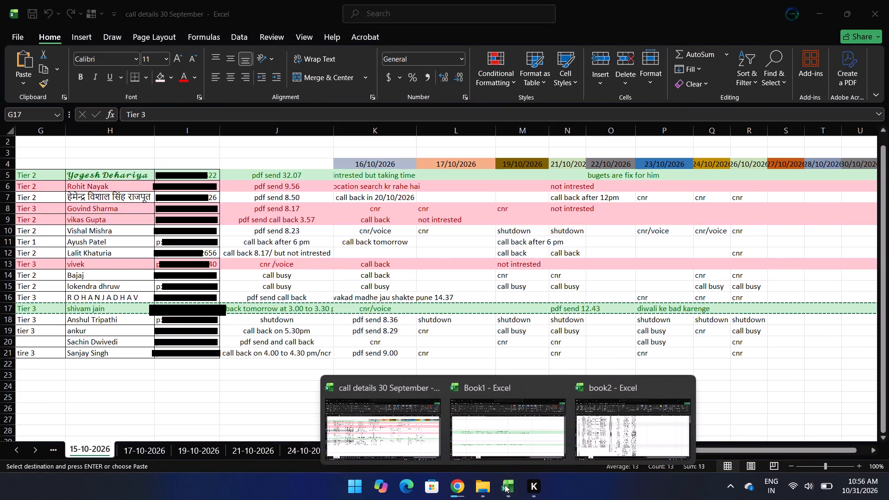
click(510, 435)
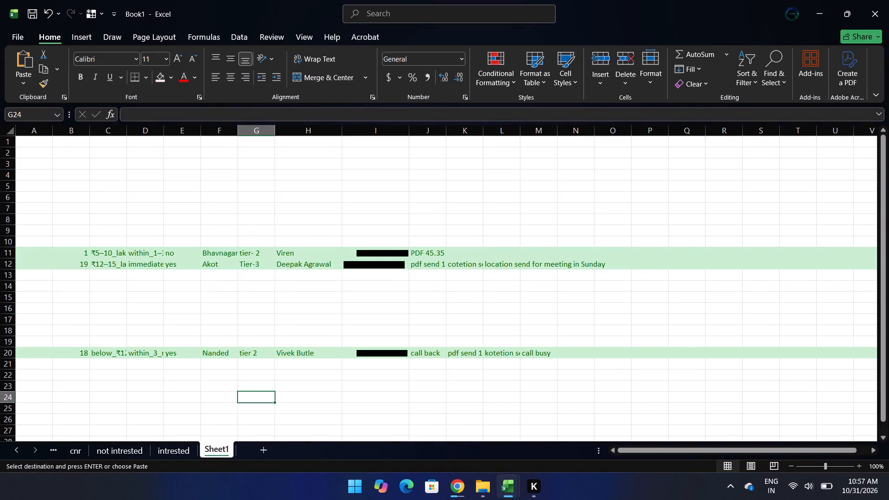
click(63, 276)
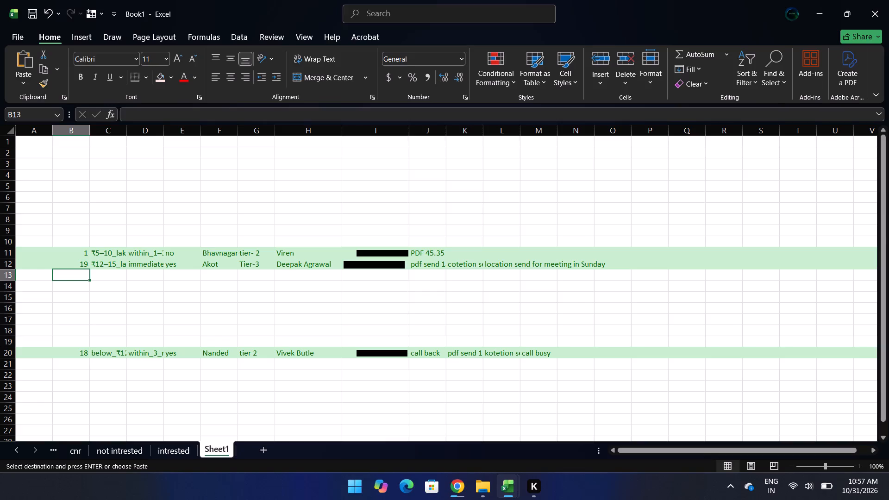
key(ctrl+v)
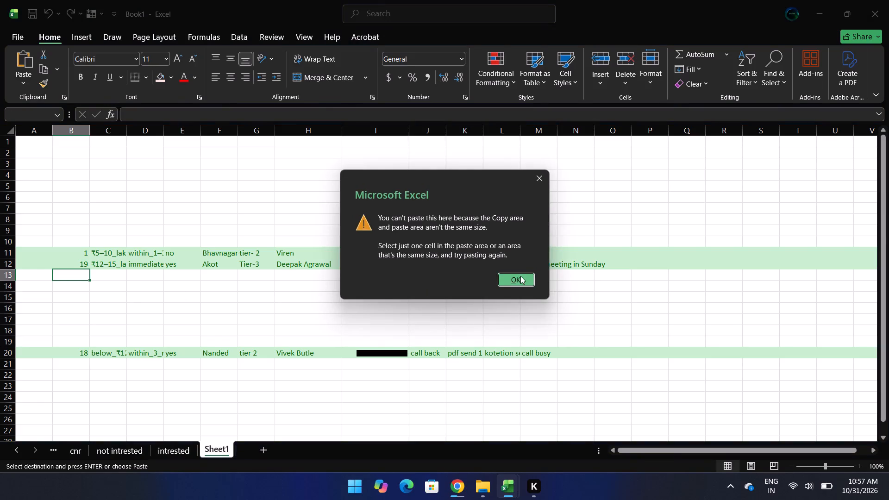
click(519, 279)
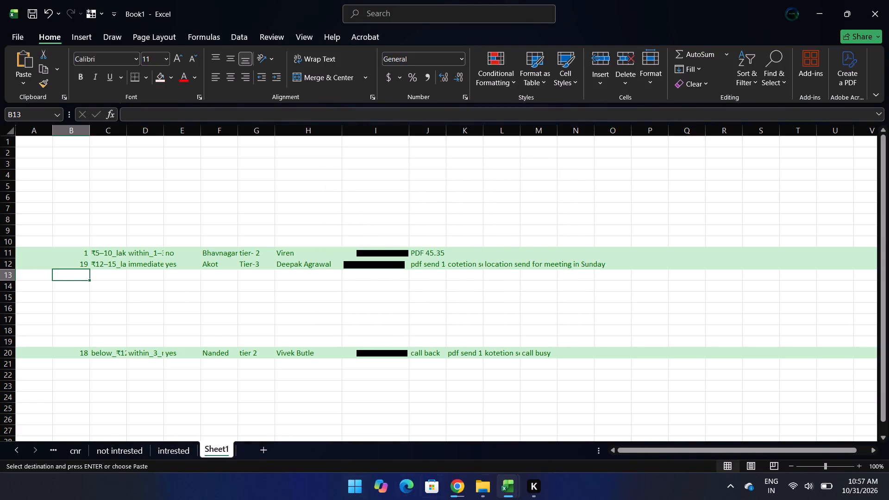
Copy the green-highlighted Kawardha lead, row 17 of the 15-10-2026 sheet in call details 30 September, into Book1's Sheet1 starting at A13.
click(507, 487)
click(368, 447)
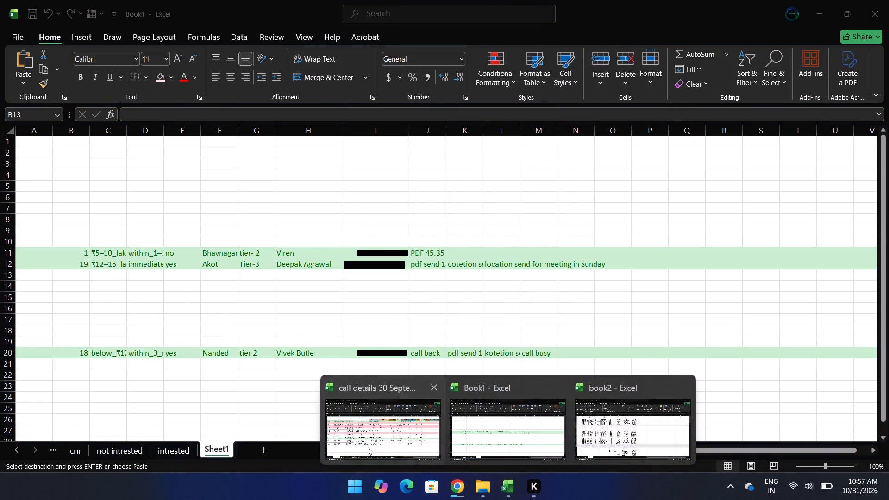
click(11, 309)
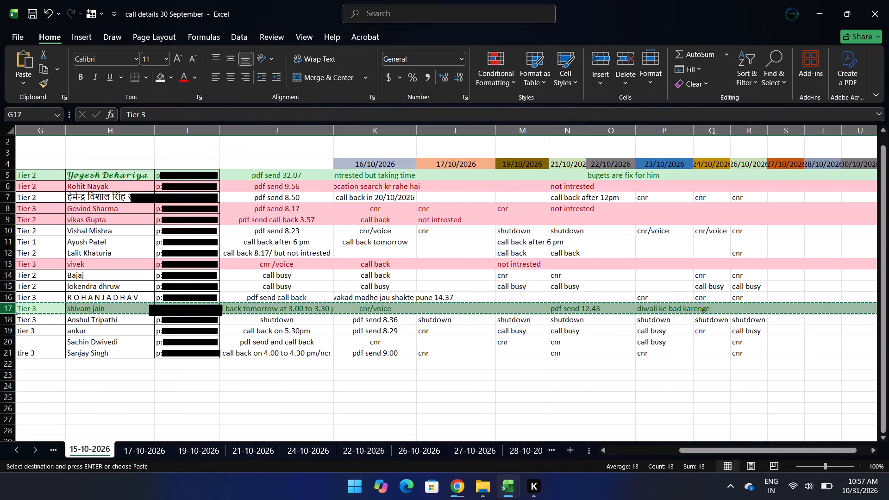
click(100, 434)
click(6, 307)
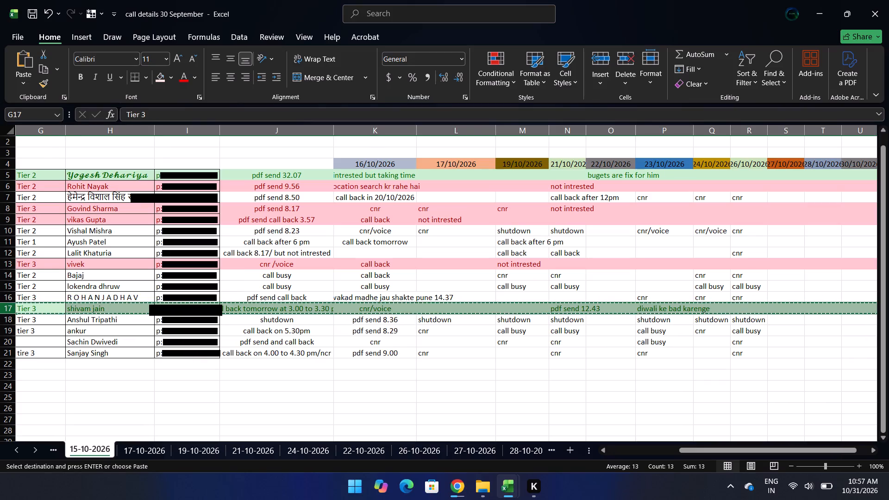
key(ctrl+c)
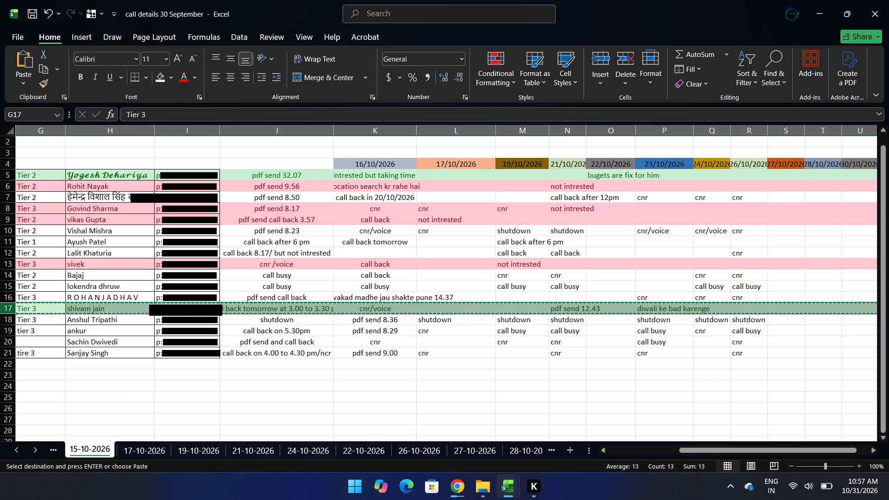
key(ctrl+c)
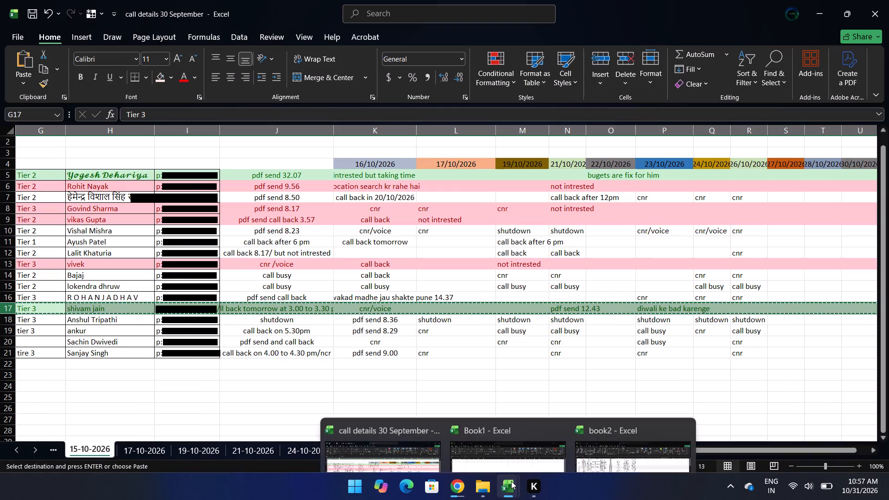
click(524, 429)
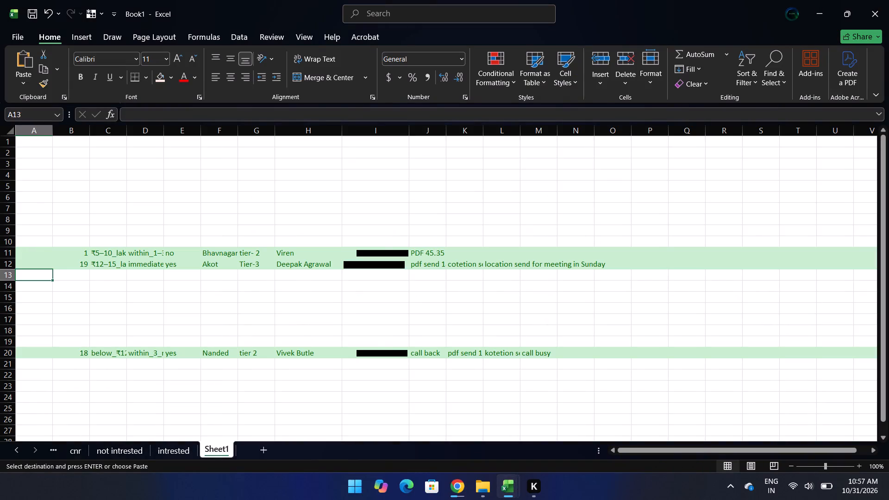
click(28, 277)
key(ctrl+v)
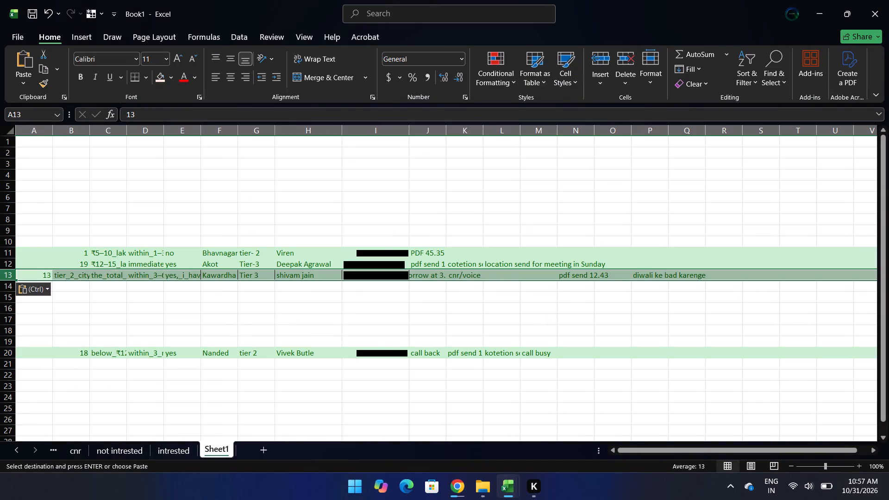
click(373, 331)
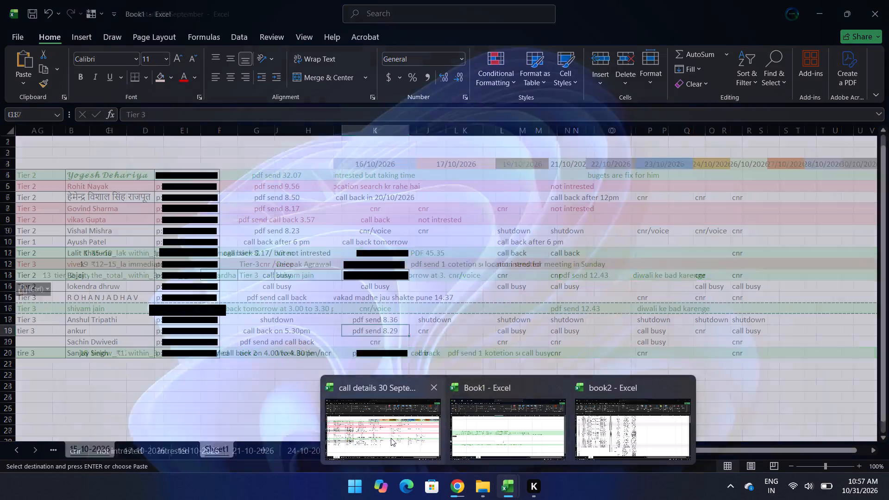
Return to the call details 30 September workbook and review the green-highlighted leads on the 15-10-2026 and 12-10-2026 sheets.
click(391, 438)
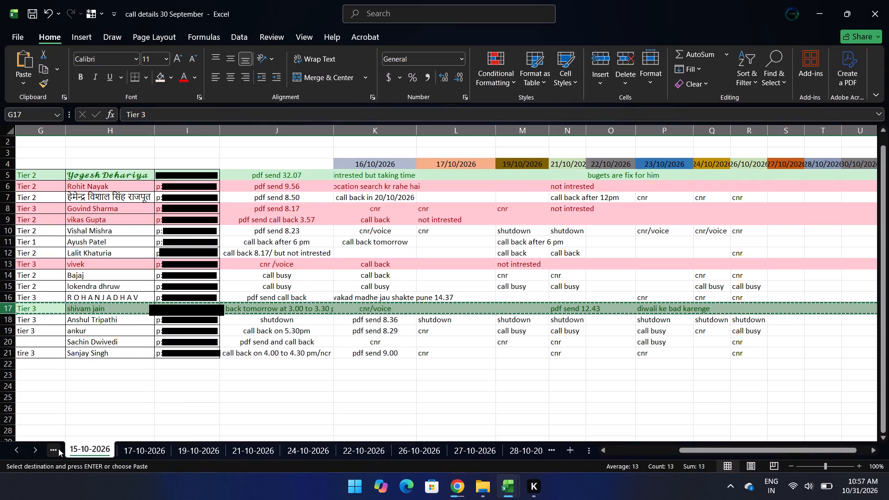
click(58, 449)
click(133, 450)
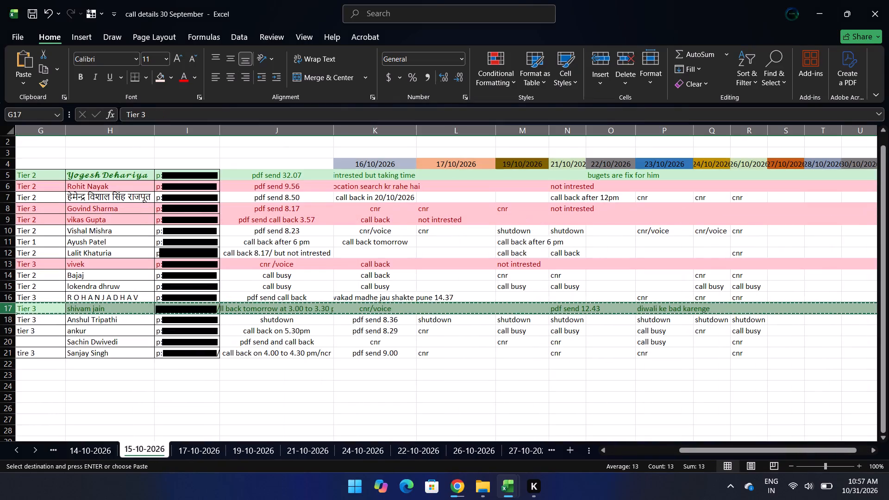
scroll(394, 282, up, 1)
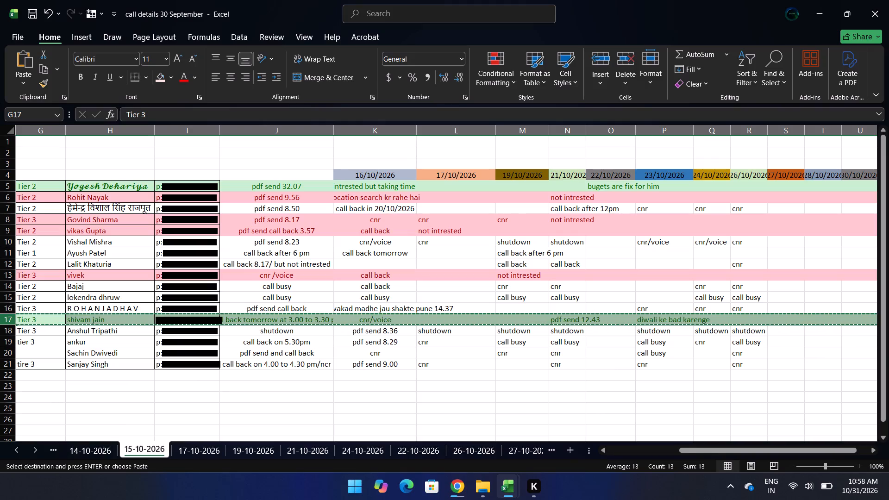
click(96, 447)
click(52, 452)
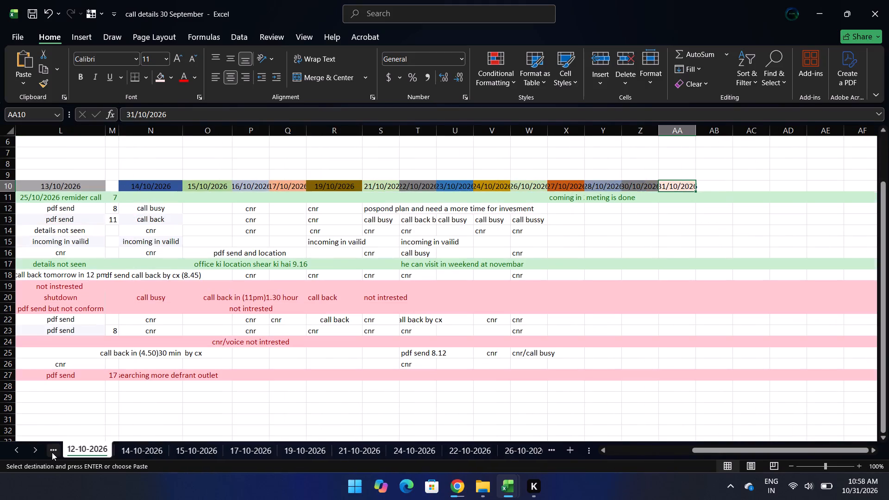
click(584, 187)
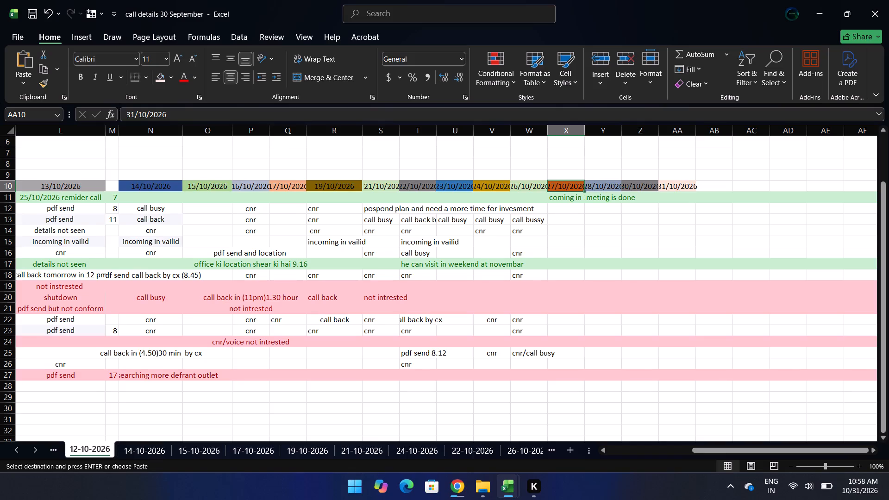
scroll(601, 229, right, 2)
scroll(677, 264, right, 1)
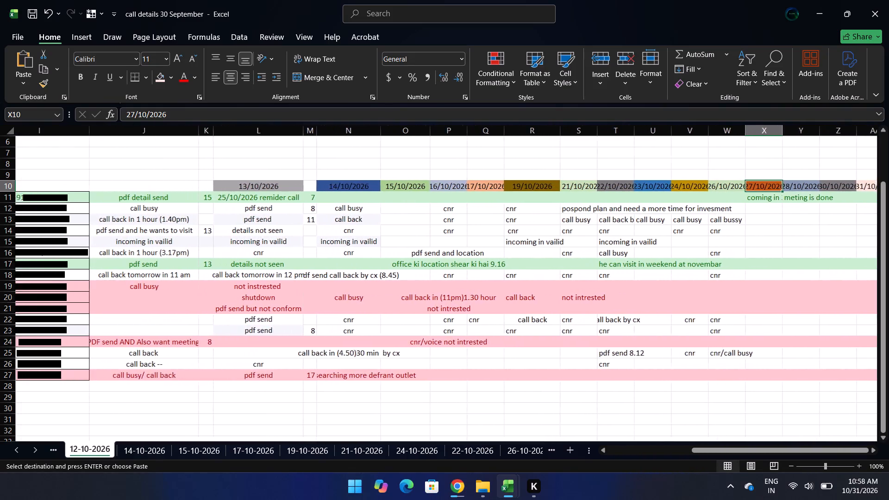
scroll(441, 269, right, 2)
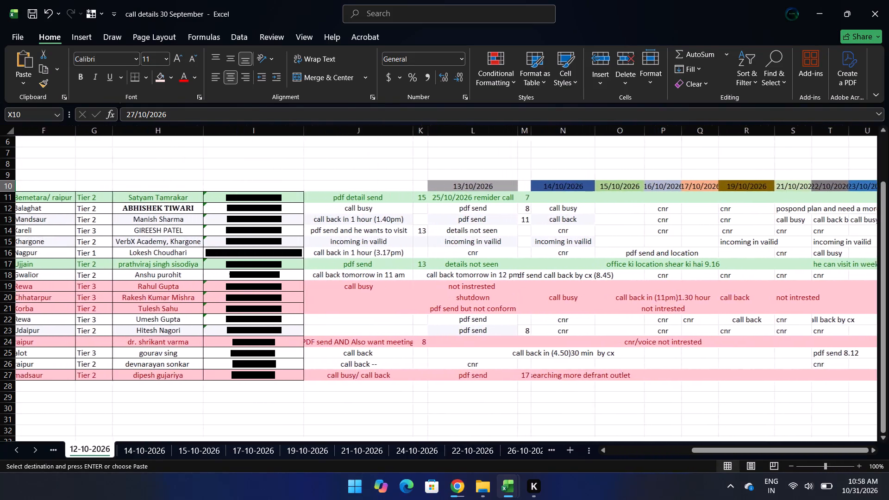
scroll(430, 266, left, 2)
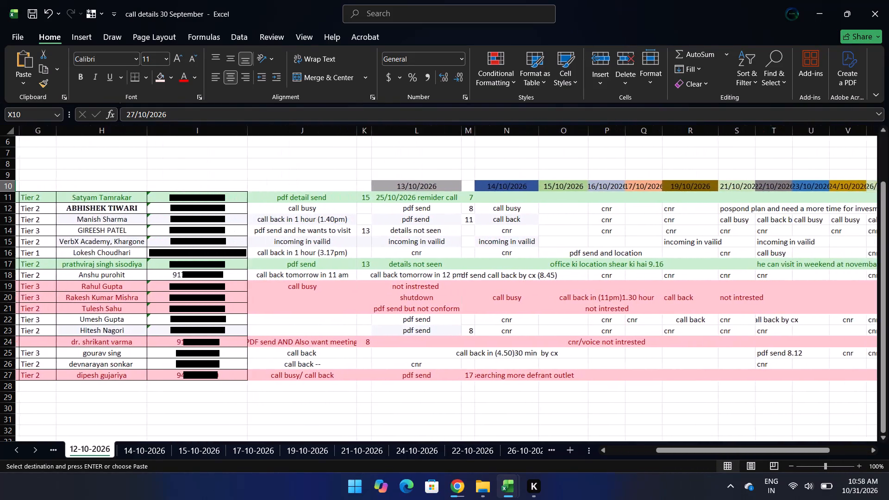
Look through the call details sheets from 10-10-2026 back to 5-10-2026 and forward again for green-highlighted leads.
click(55, 453)
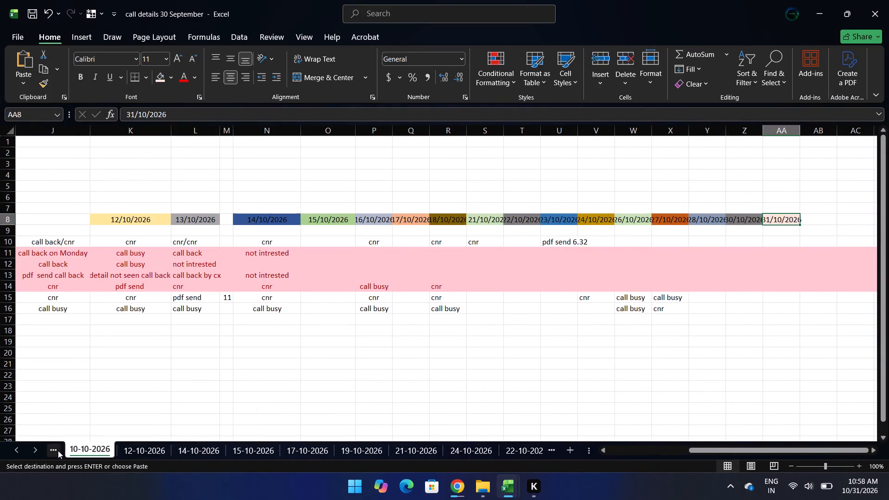
click(53, 452)
right_click(53, 452)
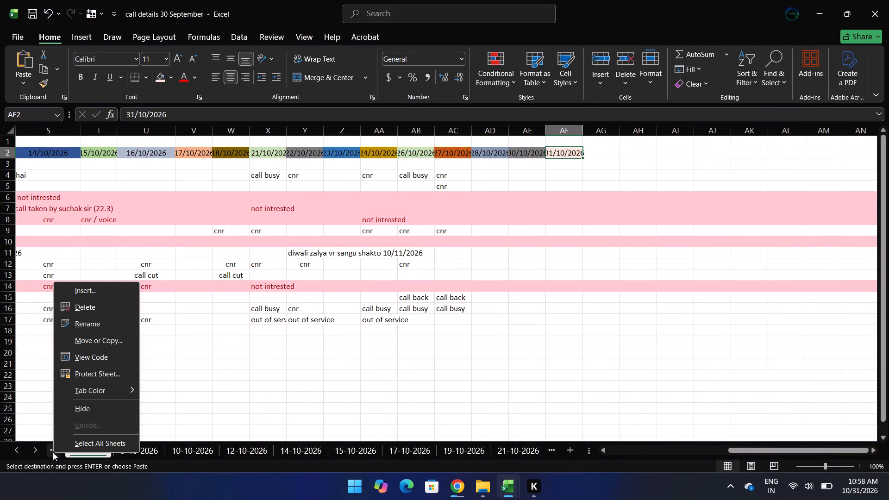
click(48, 406)
click(51, 450)
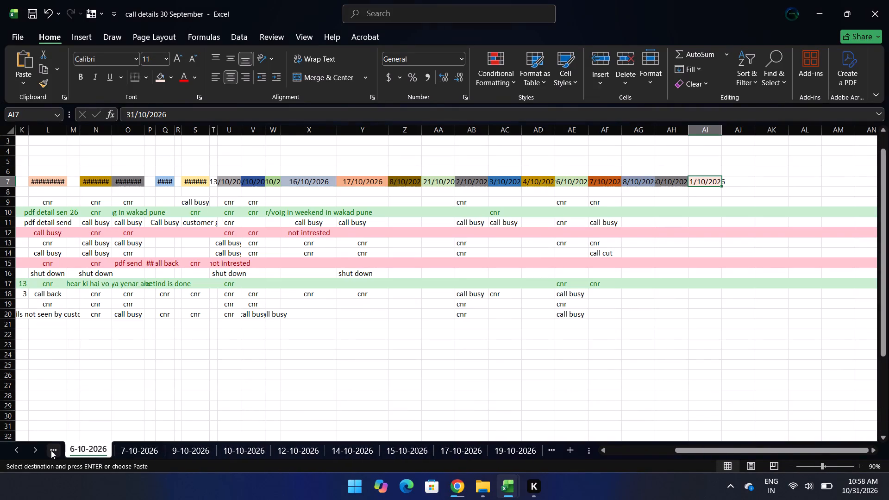
scroll(51, 450, right, 1)
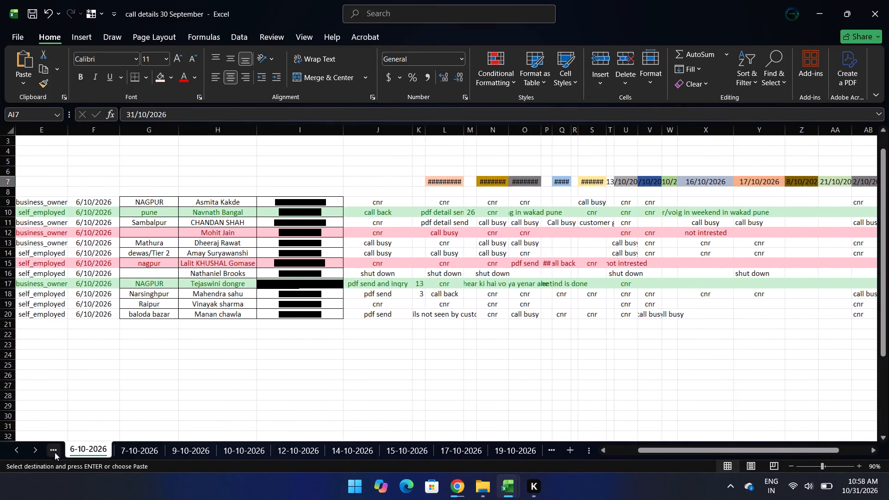
click(55, 452)
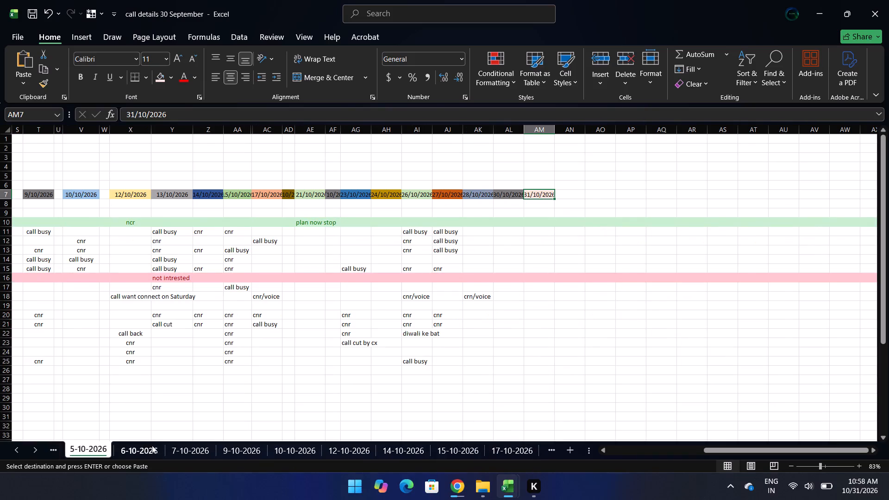
click(152, 445)
click(194, 453)
click(232, 452)
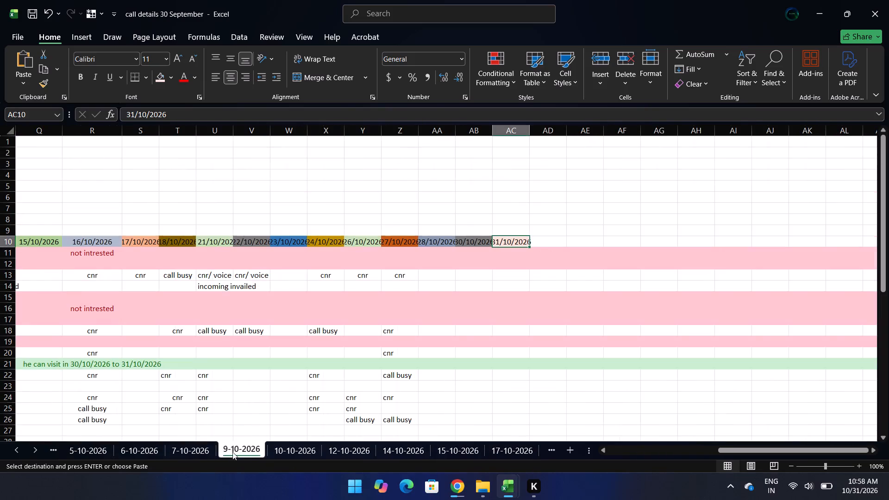
scroll(326, 444, right, 4)
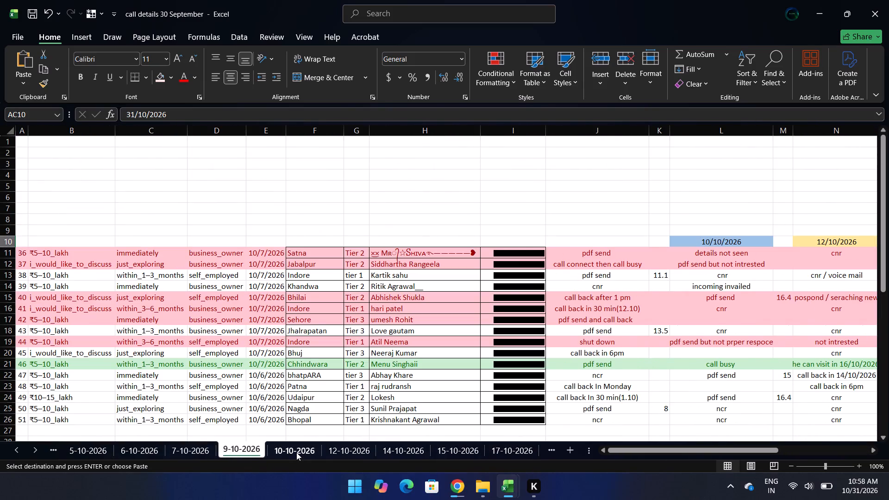
click(297, 449)
Copy the green-highlighted lead in row 11 of the 12-10-2026 sheet into Book1's Sheet1 starting at A14.
click(343, 443)
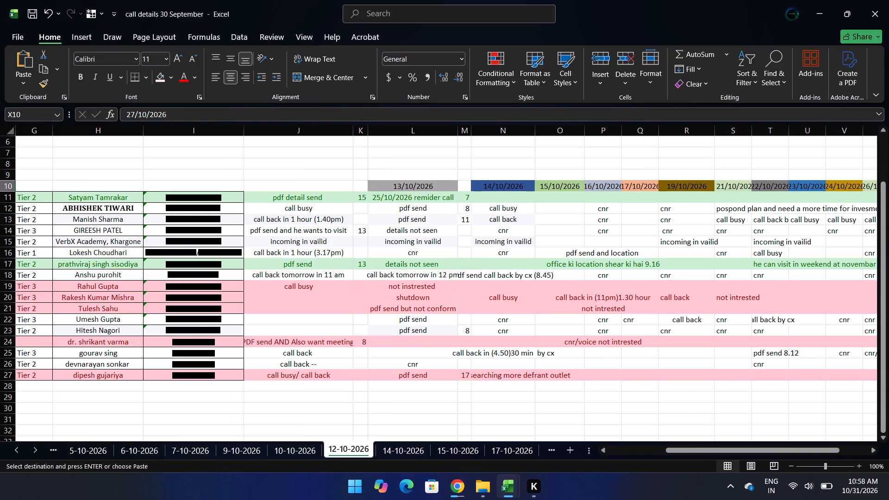
click(13, 197)
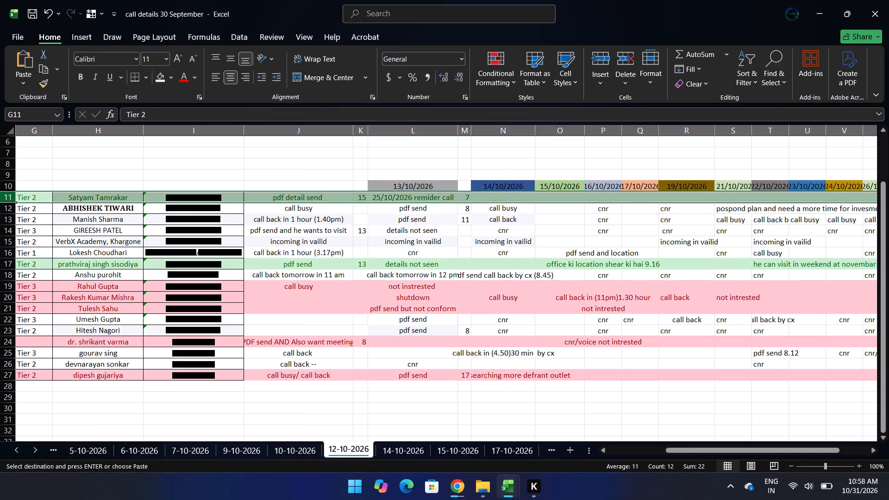
key(ctrl+c)
click(507, 481)
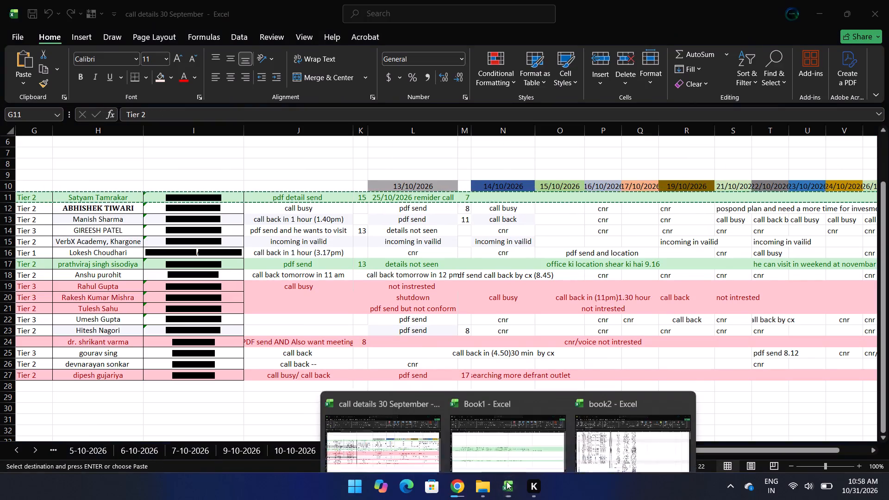
click(532, 436)
click(44, 288)
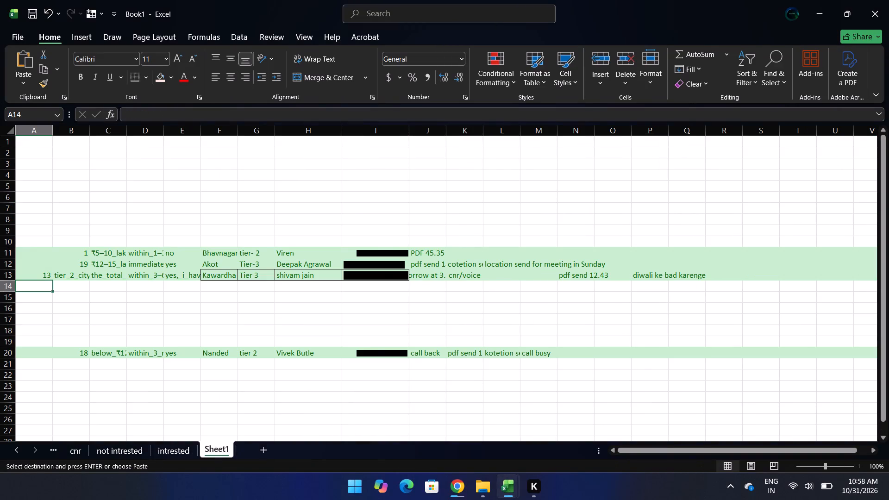
key(ctrl+v)
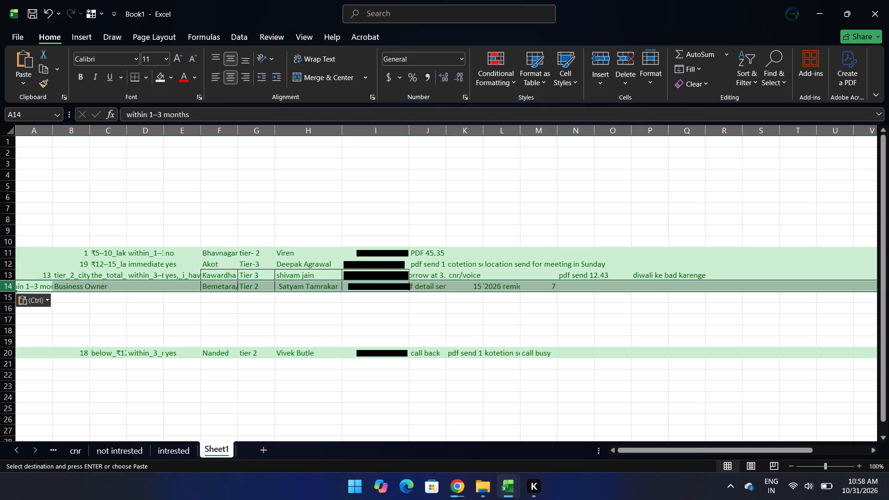
click(257, 298)
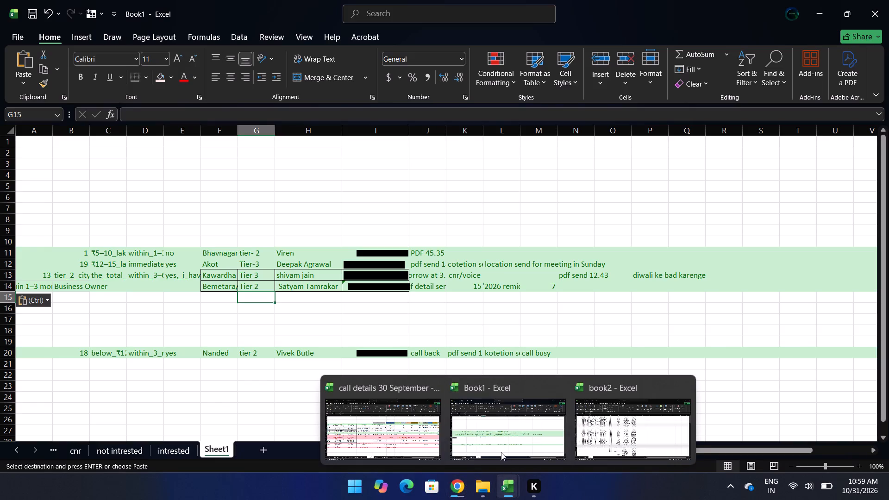
Return to call details 30 September and review the green-highlighted leads and their notes on the 12-10-2026 through 19-10-2026 sheets.
click(498, 444)
click(509, 489)
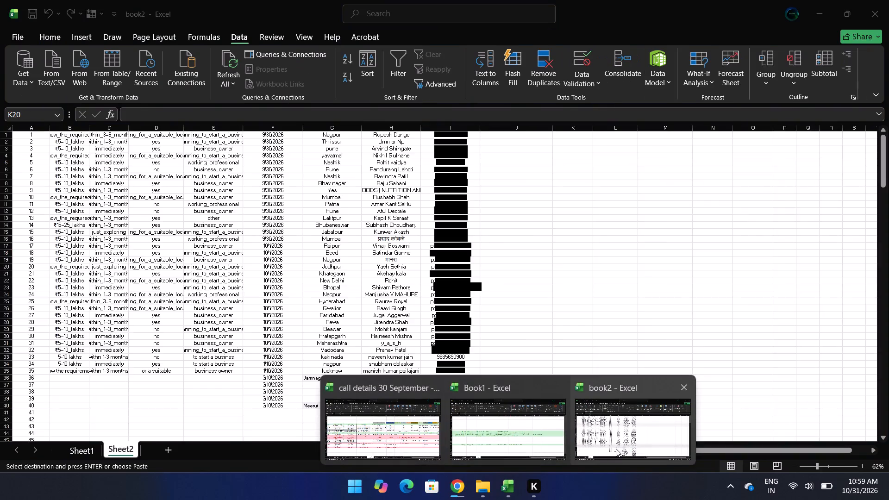
click(400, 440)
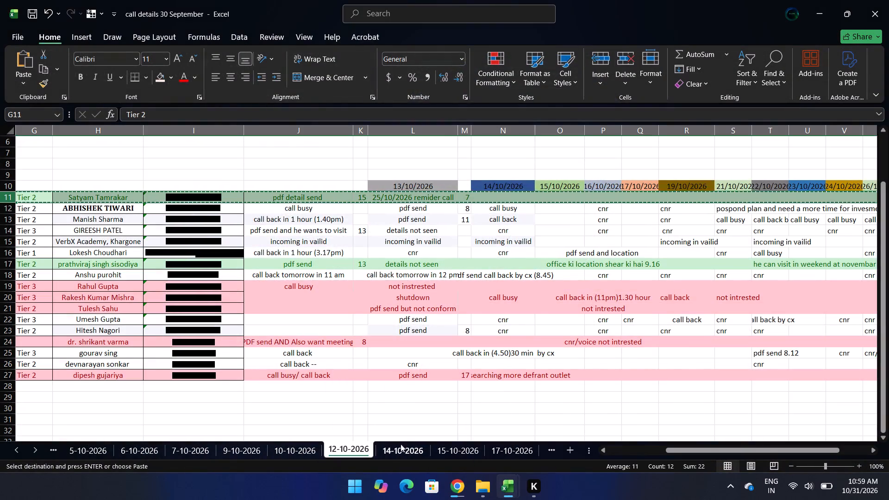
scroll(470, 316, left, 1)
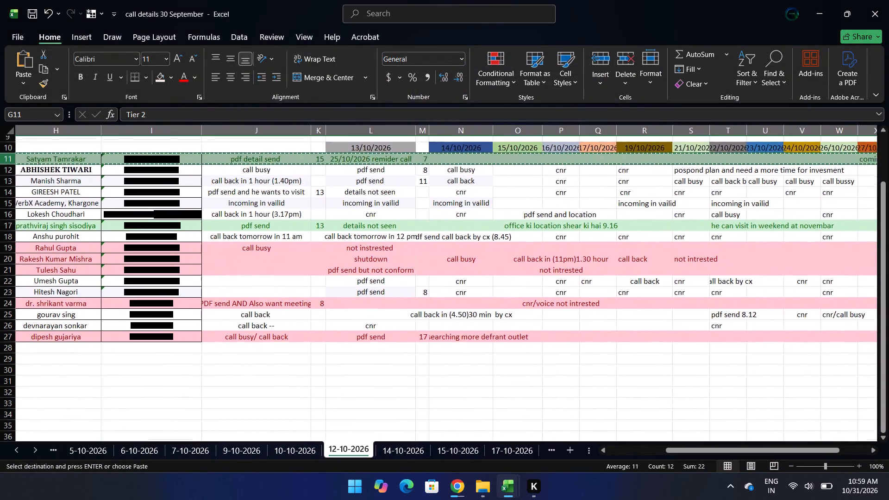
scroll(470, 316, left, 1)
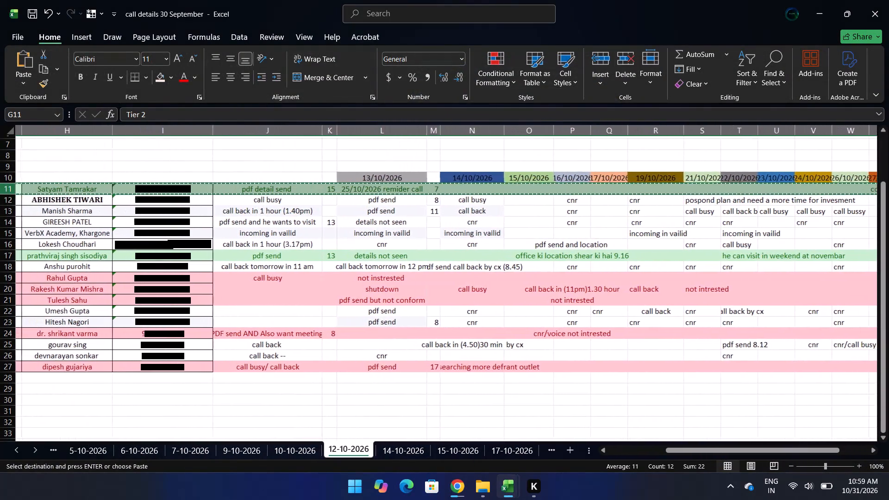
scroll(455, 340, right, 1)
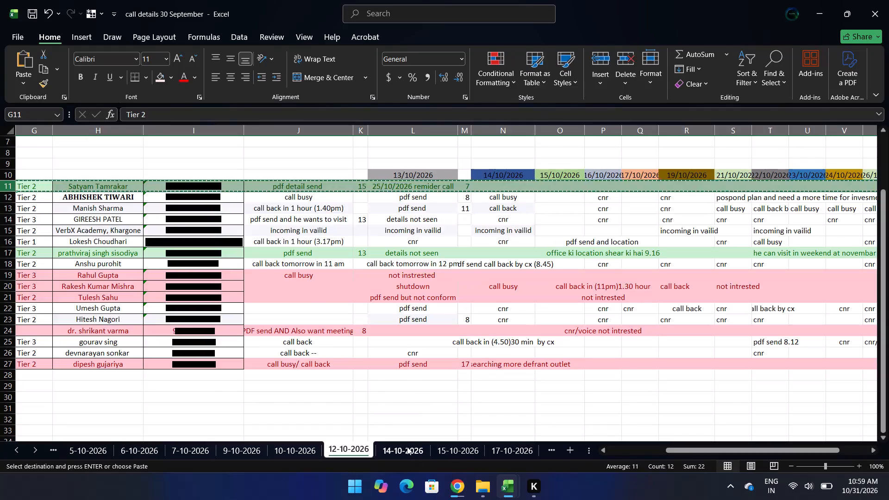
click(407, 447)
drag(407, 442, 419, 303)
click(467, 447)
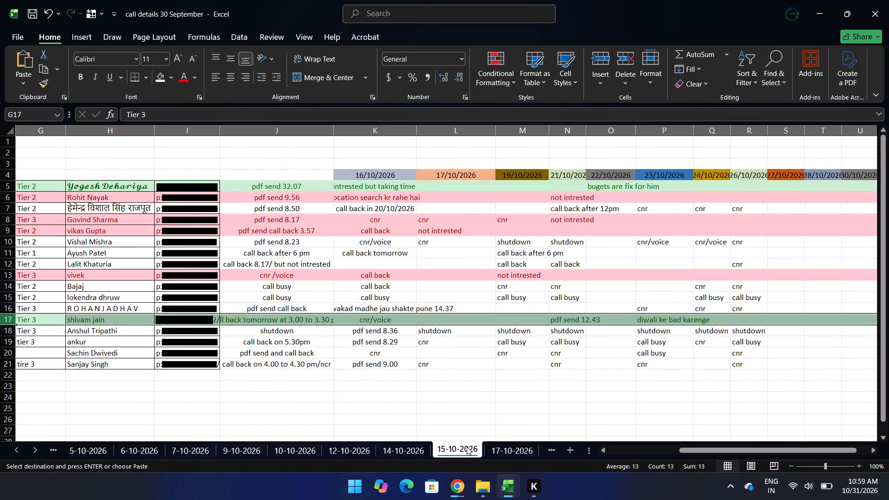
scroll(434, 344, down, 1)
click(434, 344)
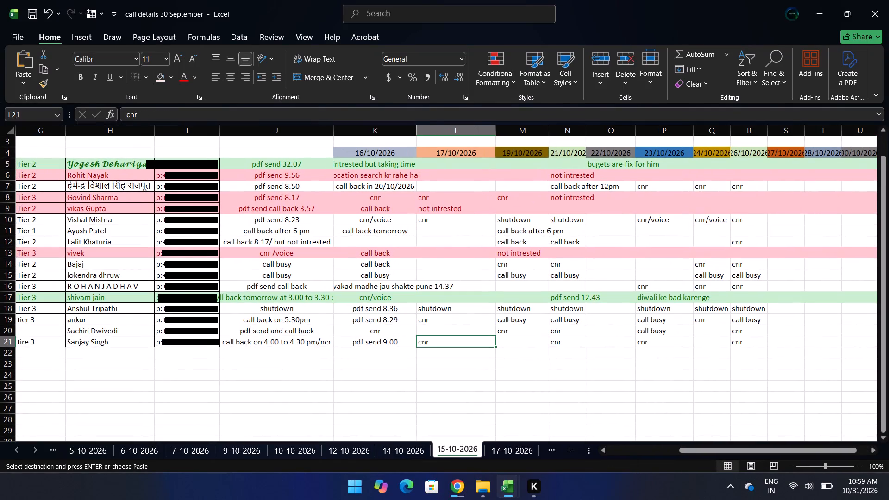
click(497, 451)
scroll(497, 451, left, 1)
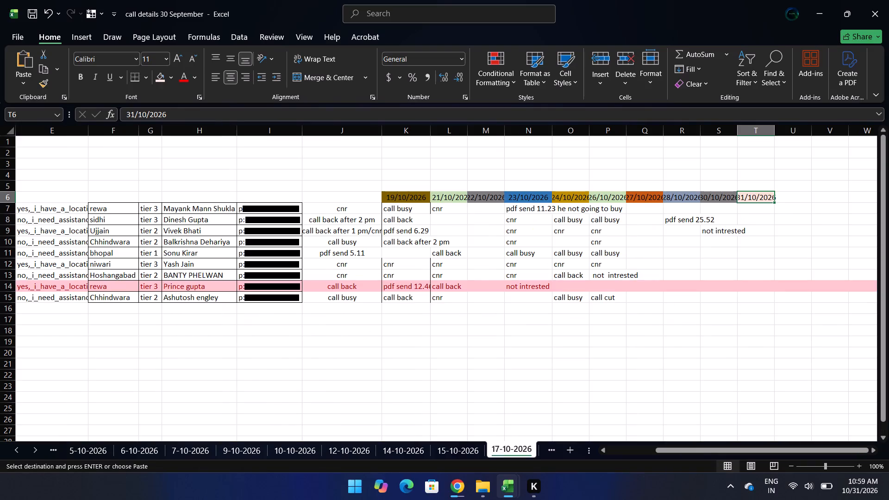
scroll(526, 344, left, 1)
click(553, 449)
scroll(549, 294, left, 1)
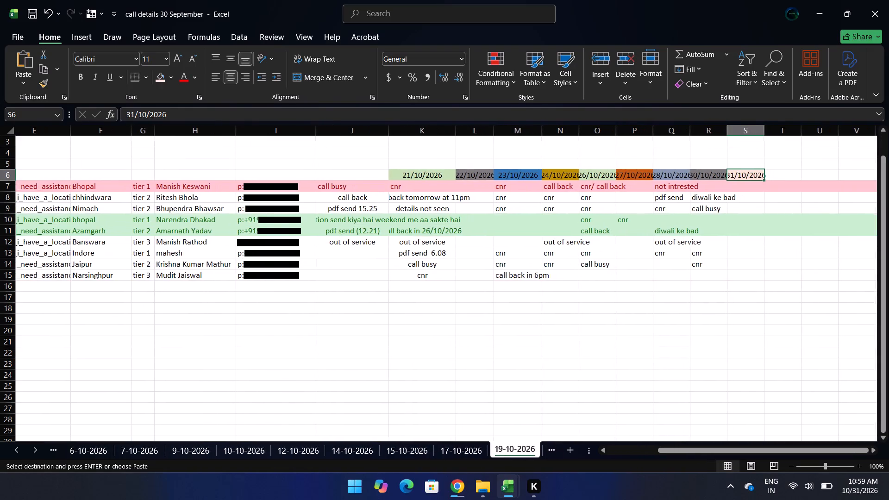
scroll(549, 294, left, 1)
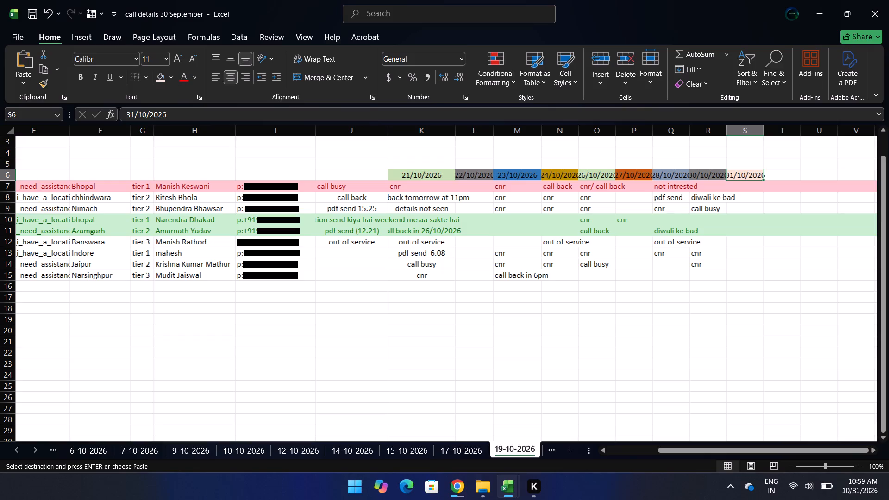
click(383, 227)
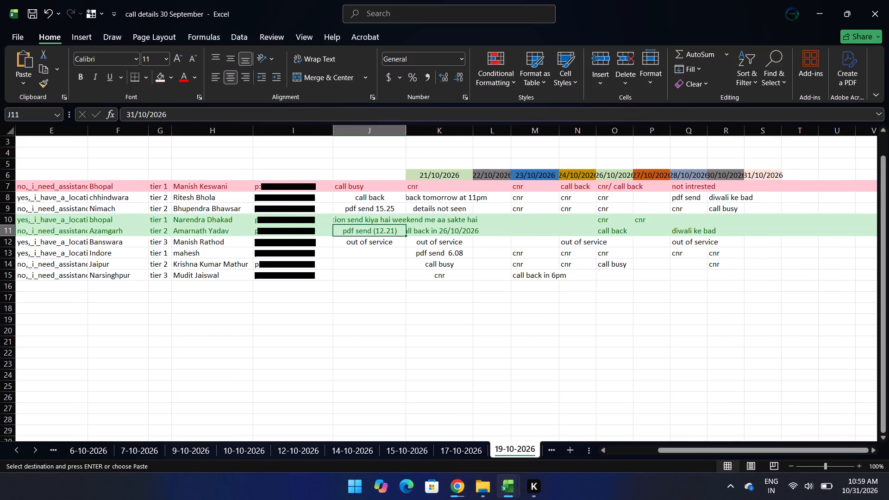
click(386, 222)
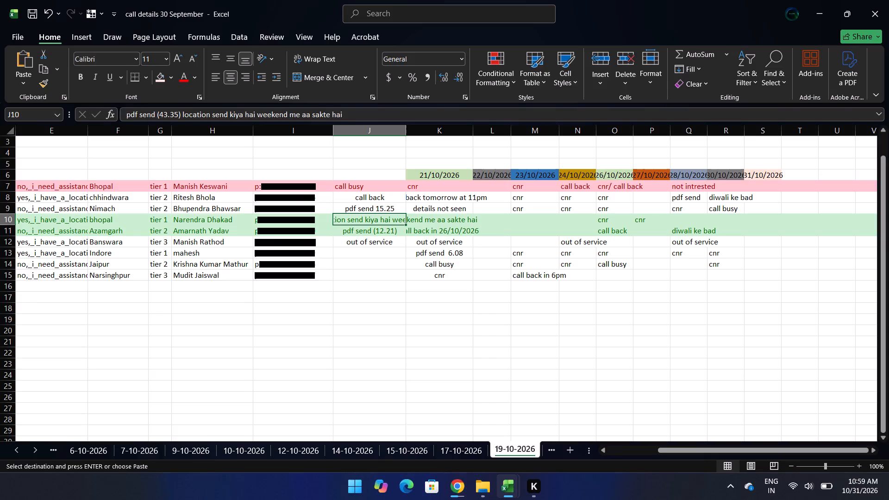
Copy the green-highlighted Bhopal and Azamgarh leads, rows 10 and 11 of the 19-10-2026 sheet, into Book1's Sheet1 starting at A21.
click(7, 217)
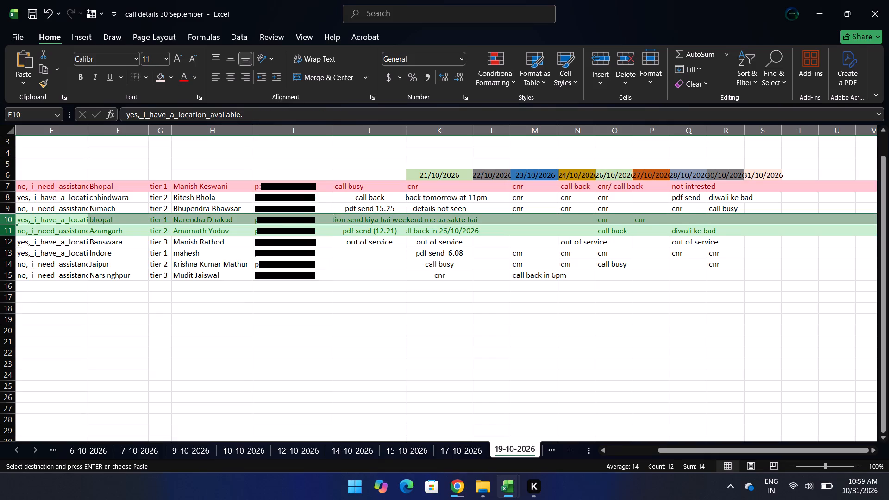
ctrl+click(7, 231)
key(ctrl+c)
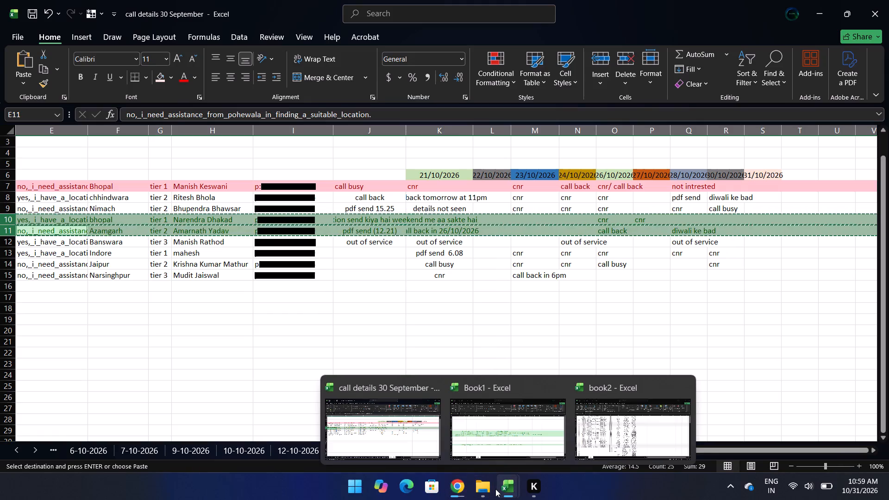
click(499, 455)
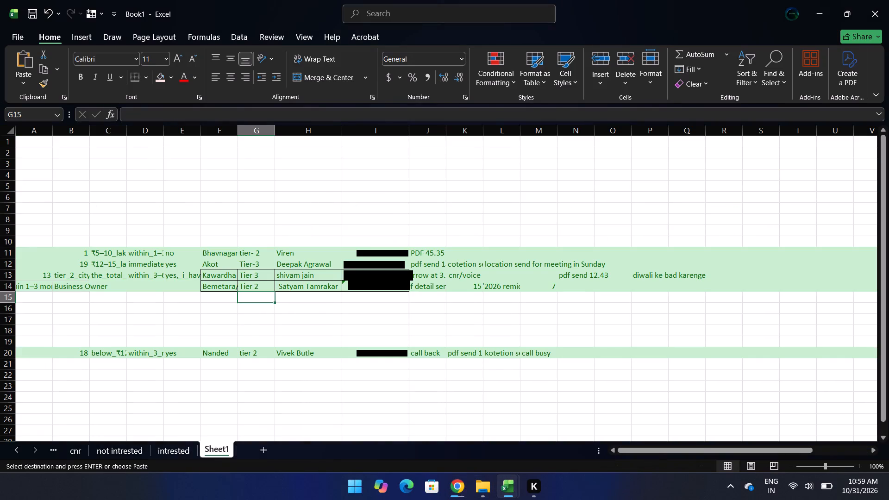
click(36, 369)
key(ctrl+v)
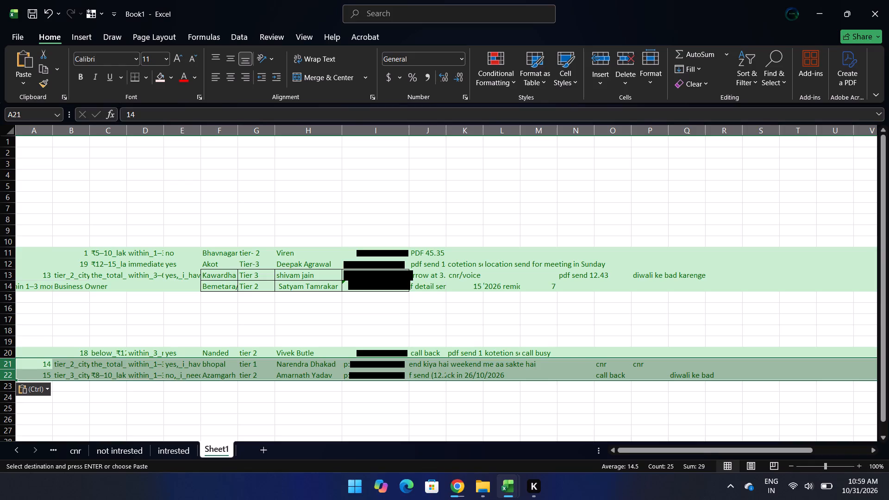
click(274, 393)
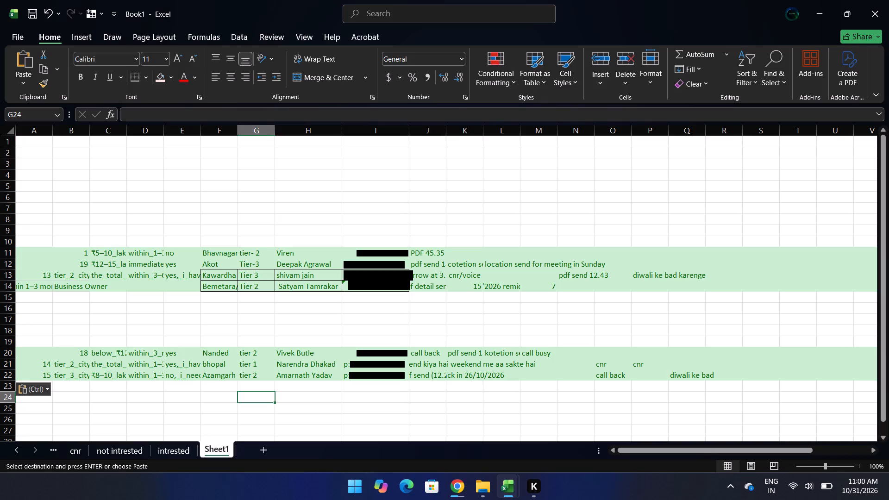
click(436, 276)
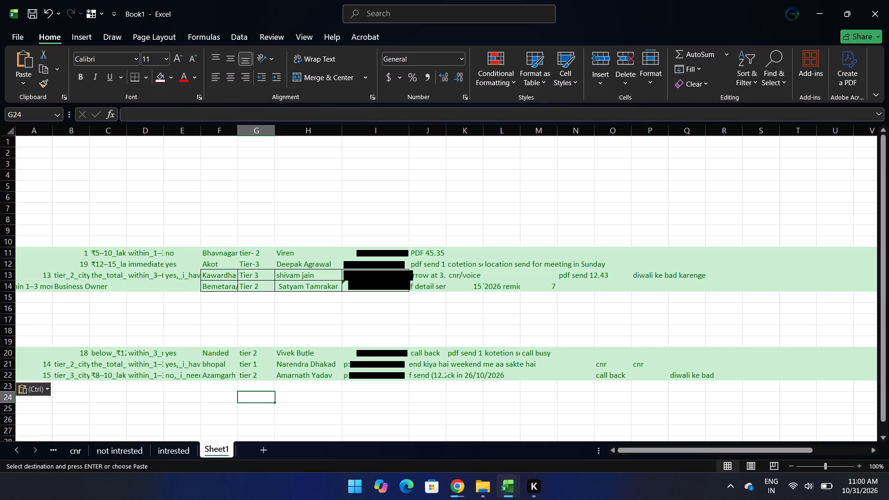
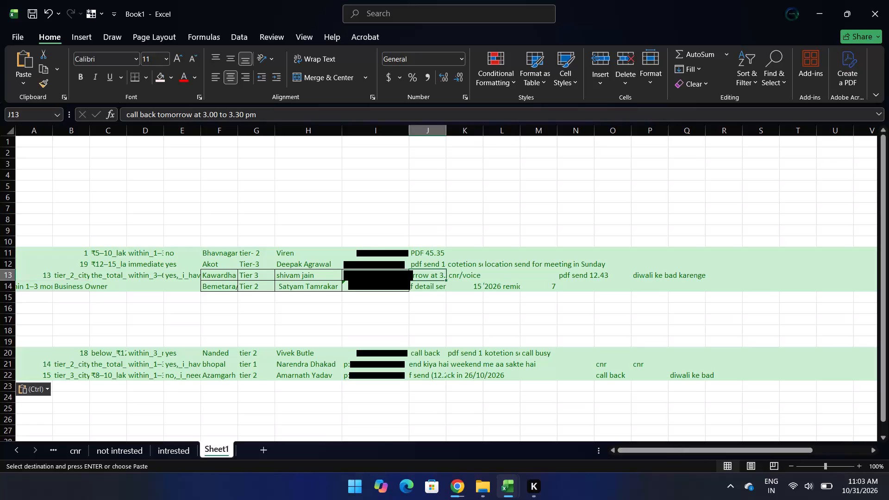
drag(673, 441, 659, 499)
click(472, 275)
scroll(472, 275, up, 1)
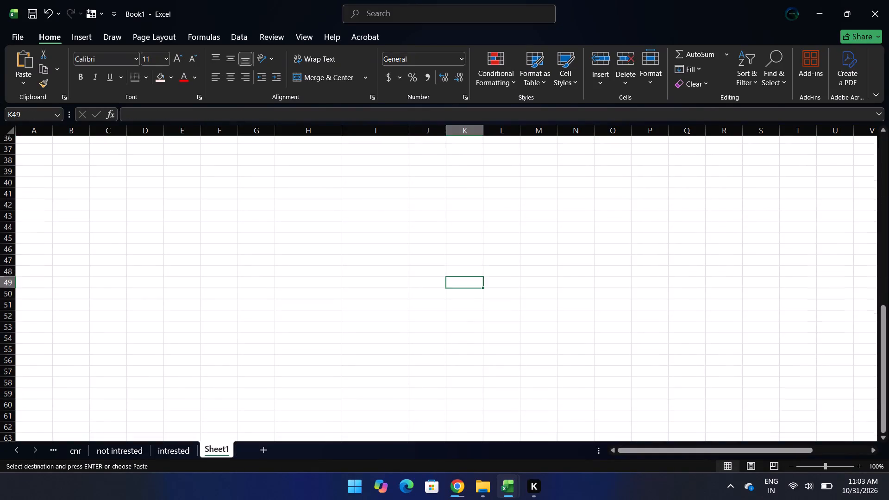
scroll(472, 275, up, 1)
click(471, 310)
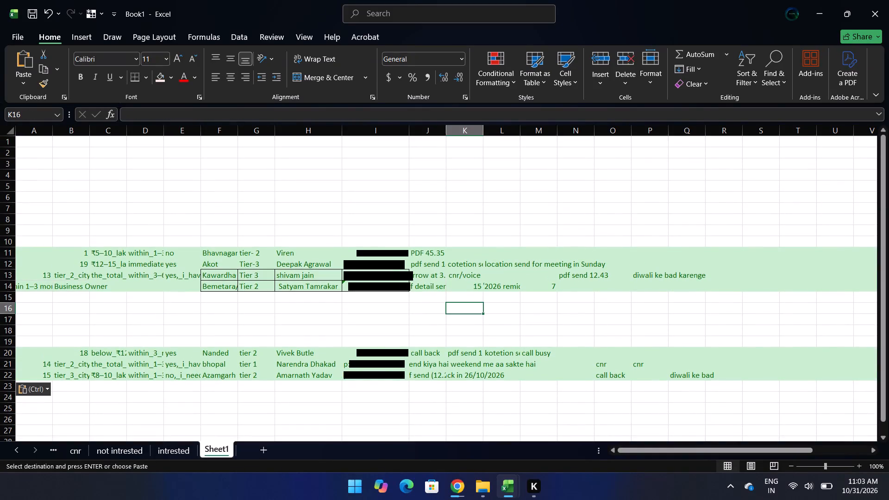
Enter the heading "confierm" in cell H9, above the first group of green leads.
click(313, 238)
click(313, 231)
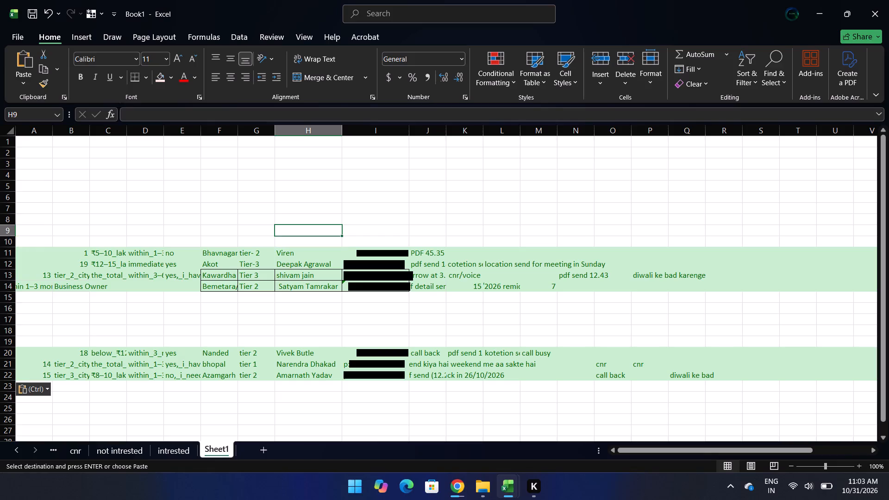
text(confimer)
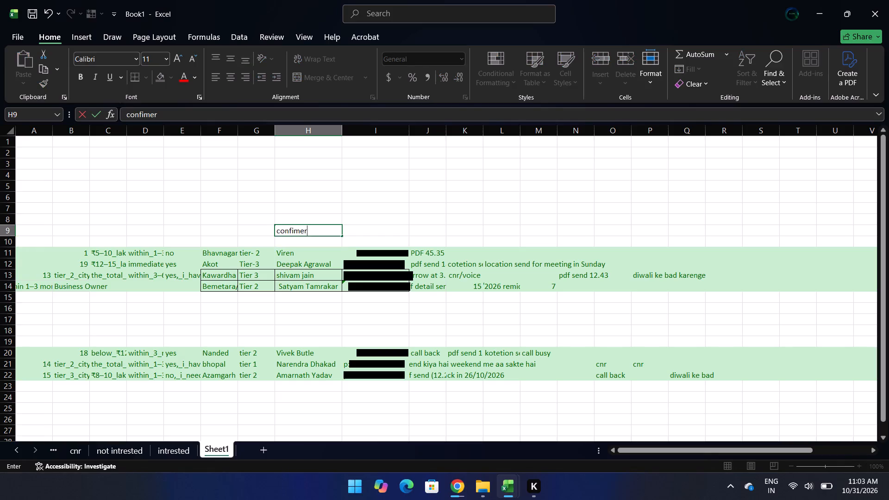
key(BackSpace)
key(BackSpace)
key(e)
key(BackSpace)
key(BackSpace)
text(erm)
key(space)
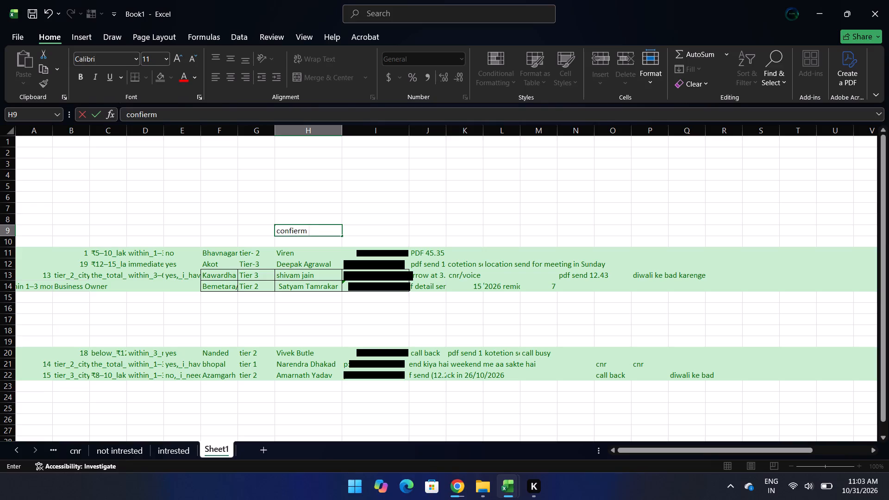
click(306, 317)
Give the "confierm" heading in H9 a yellow fill and centre its text.
click(306, 229)
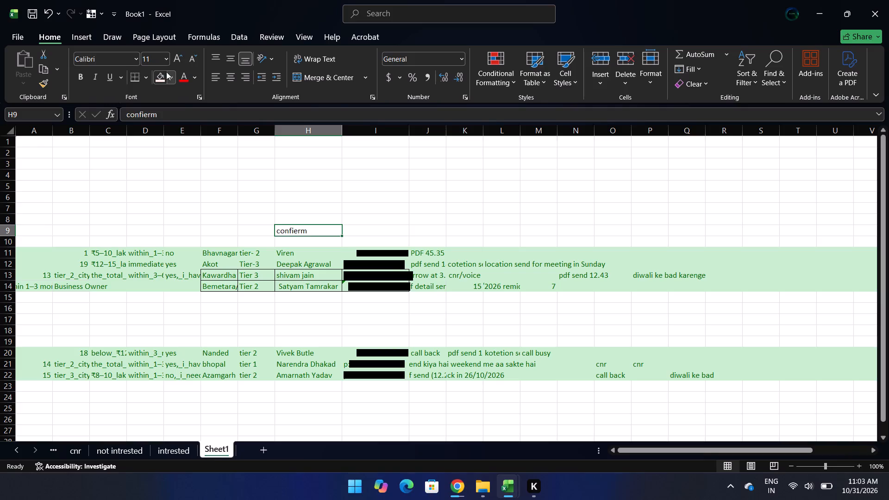
click(170, 72)
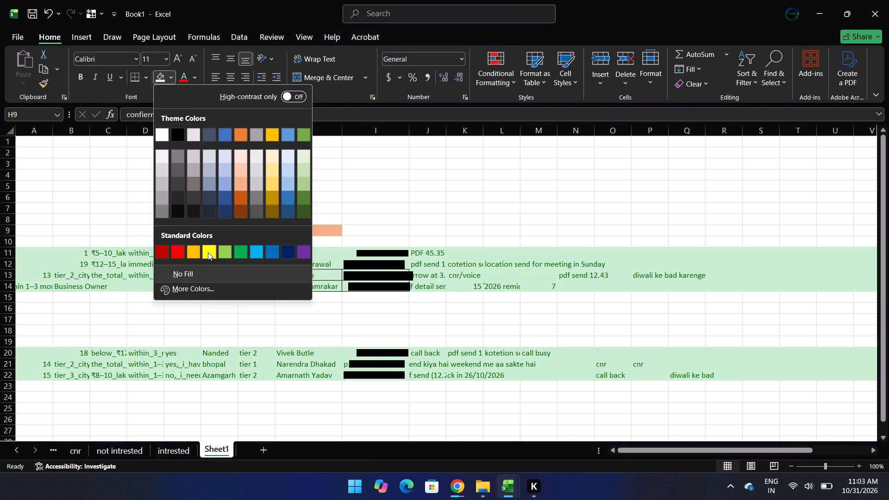
click(207, 253)
click(401, 191)
click(311, 234)
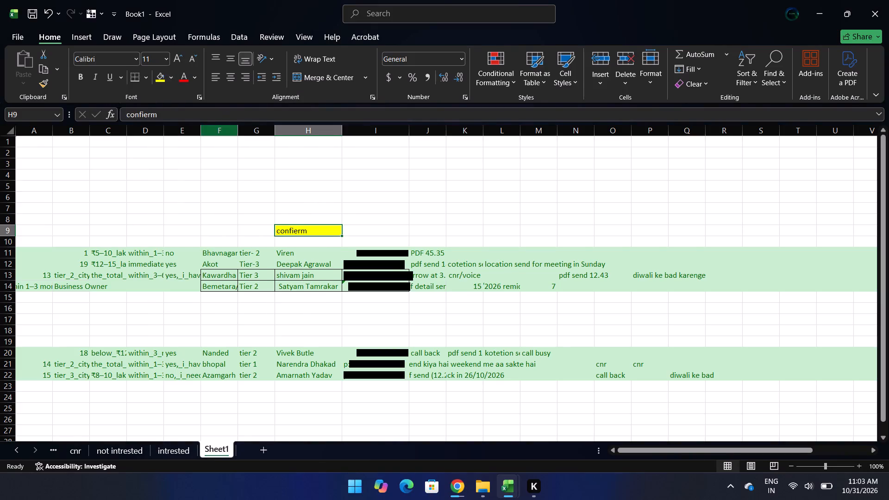
click(227, 76)
Add the heading "intrested" in H18 above the second lead group, centred with a yellow fill.
click(317, 329)
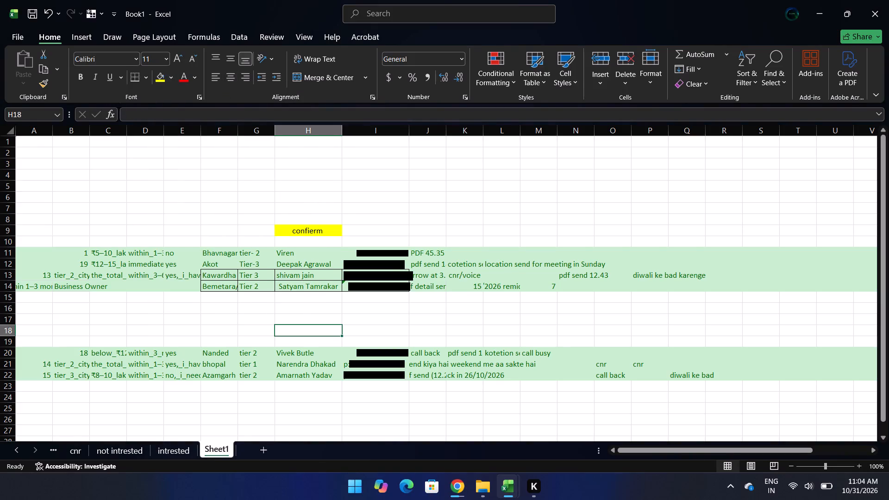
text(intrested)
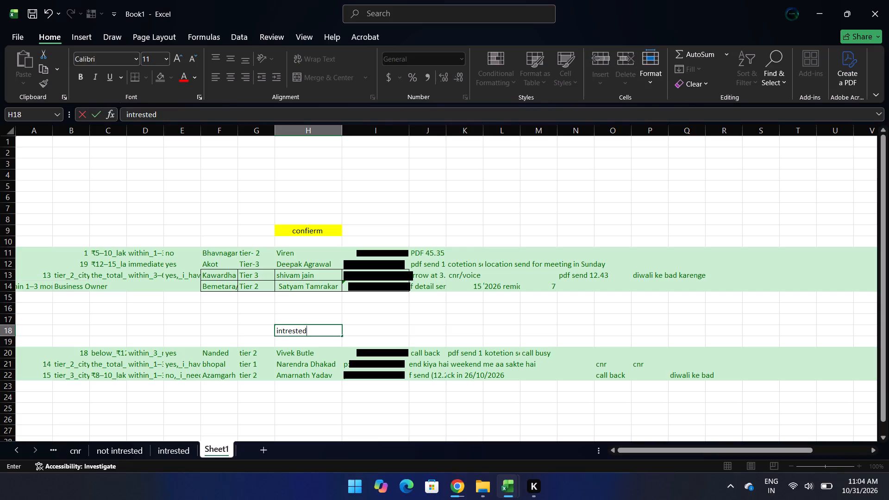
click(237, 92)
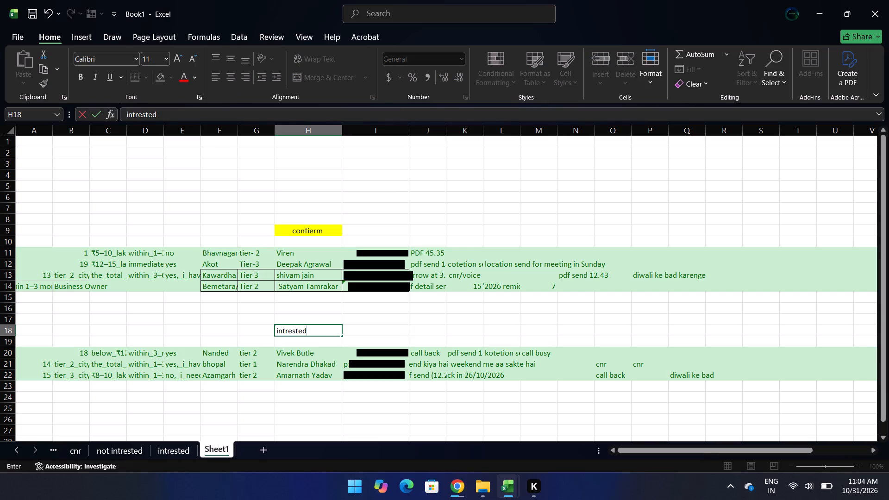
click(351, 328)
click(317, 331)
click(231, 81)
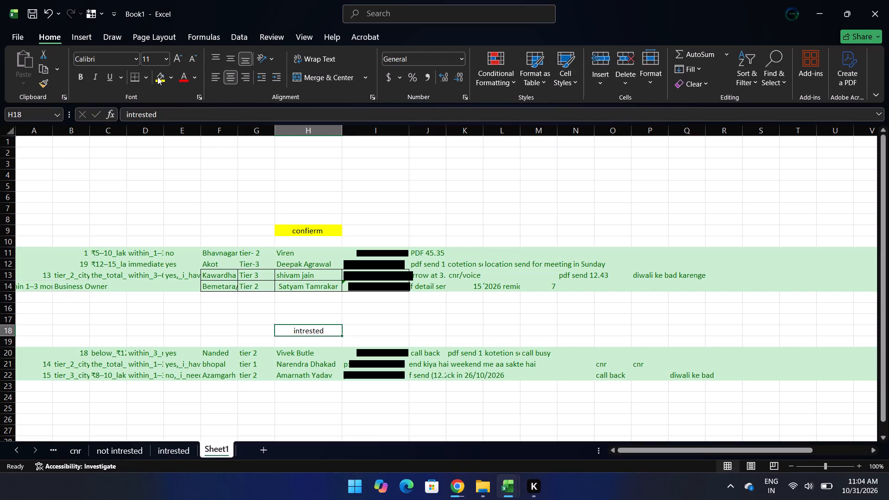
click(157, 77)
click(445, 326)
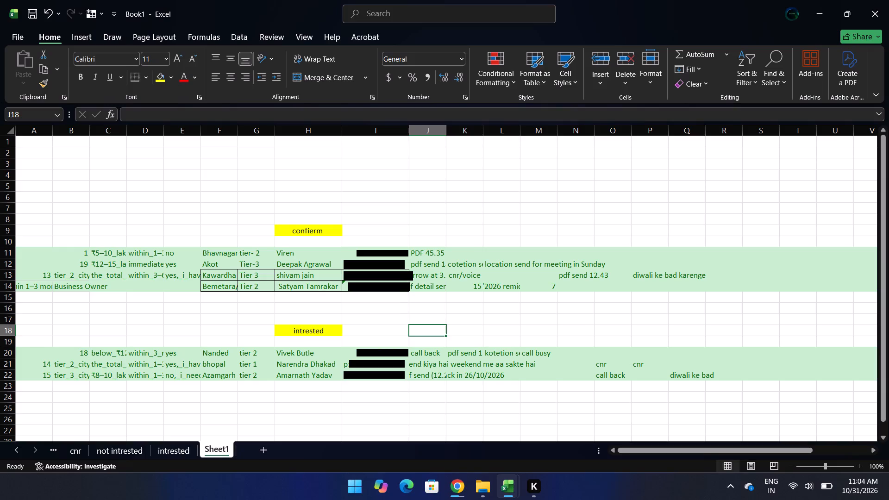
Switch to call details 30 September and review the sheets from 19-10-2026 back to 10-10-2026 for green-highlighted leads and their follow-up notes.
click(506, 488)
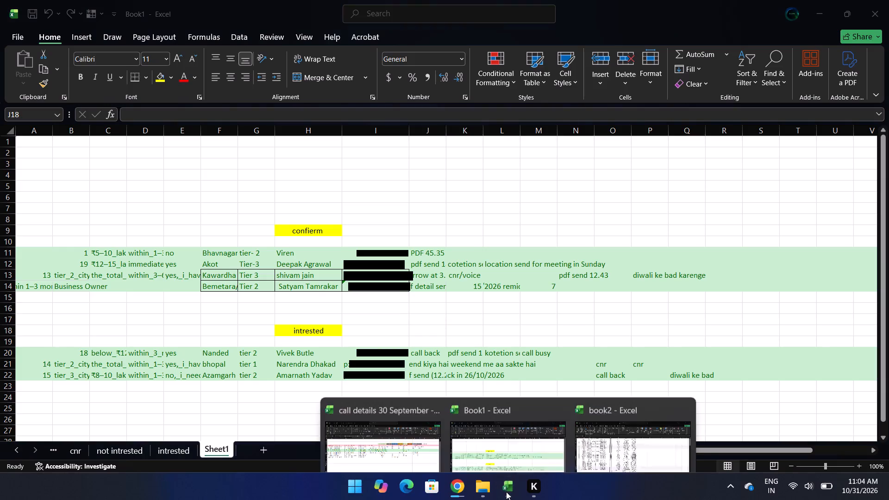
click(540, 429)
click(505, 490)
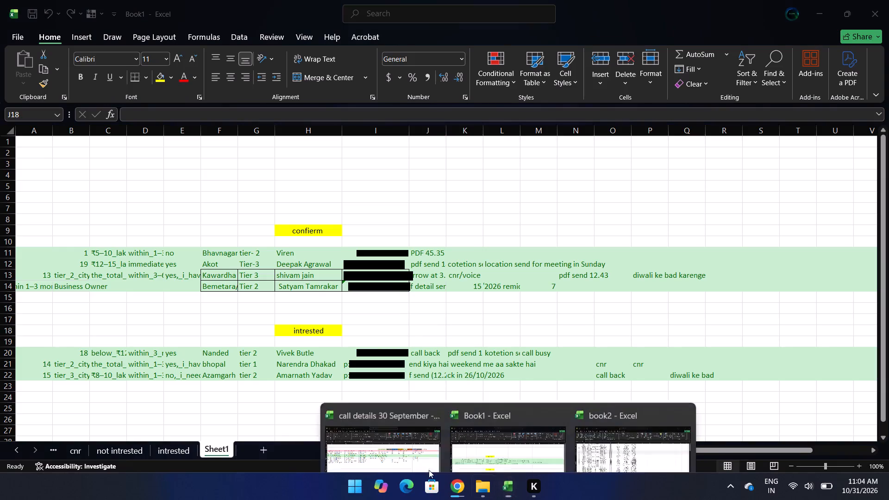
click(413, 444)
click(539, 322)
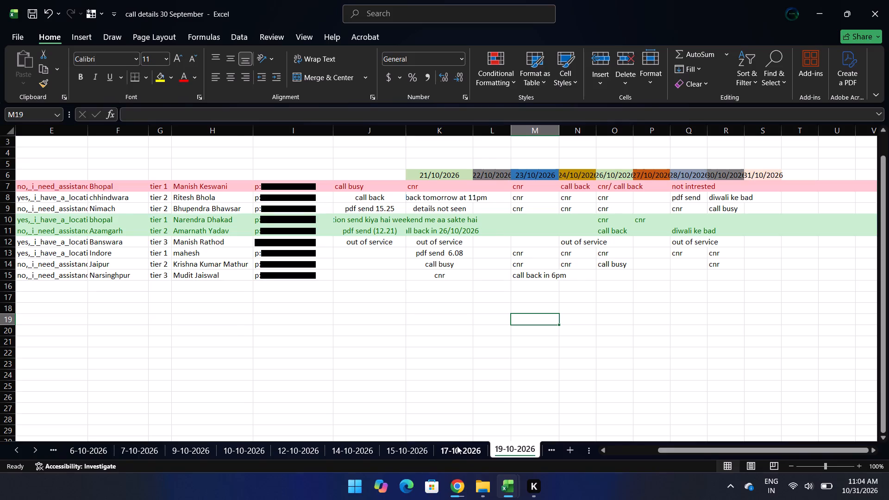
click(458, 448)
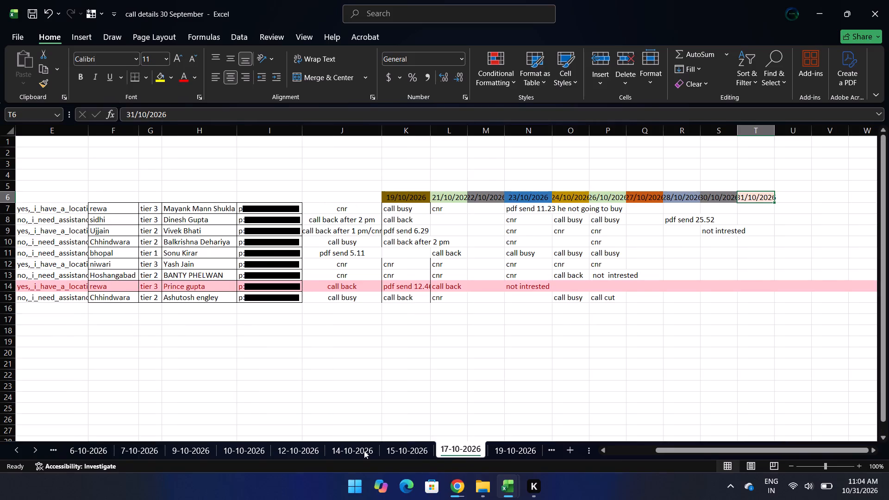
click(415, 454)
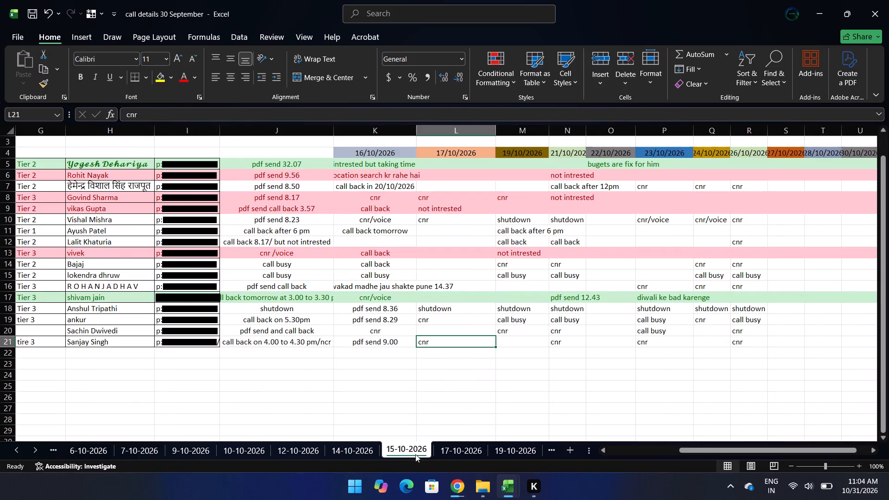
click(341, 445)
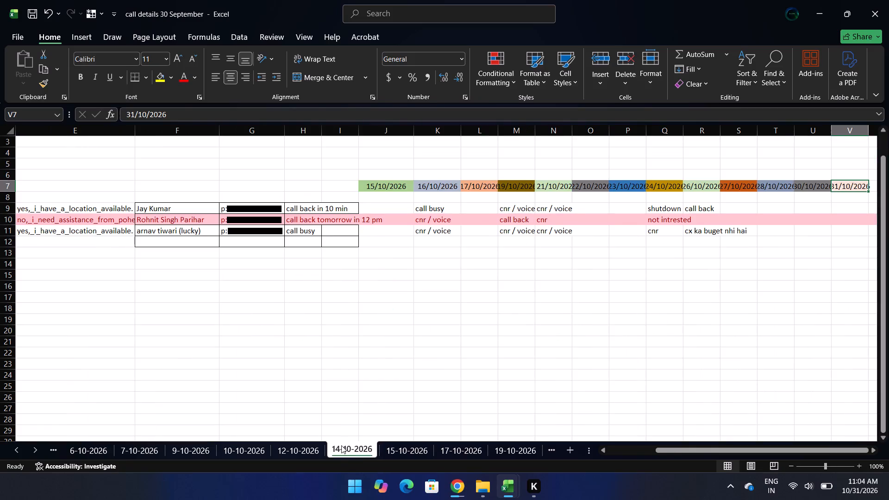
click(290, 446)
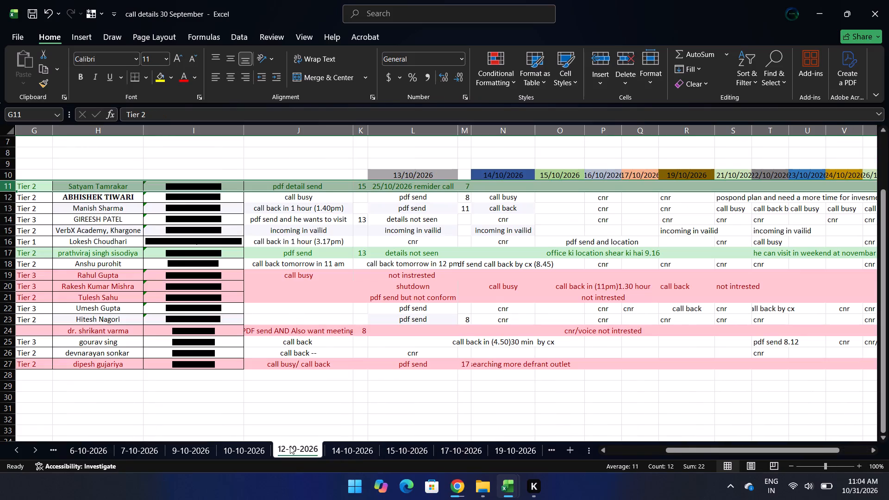
scroll(389, 331, left, 1)
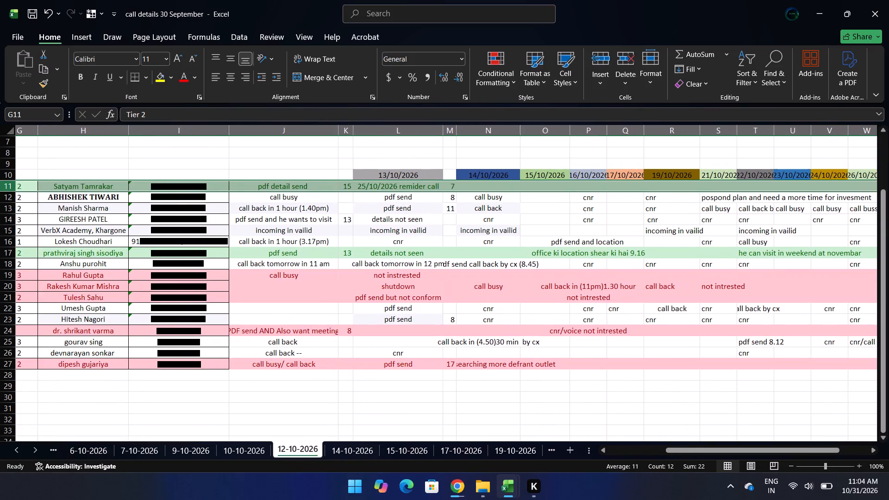
scroll(389, 331, left, 3)
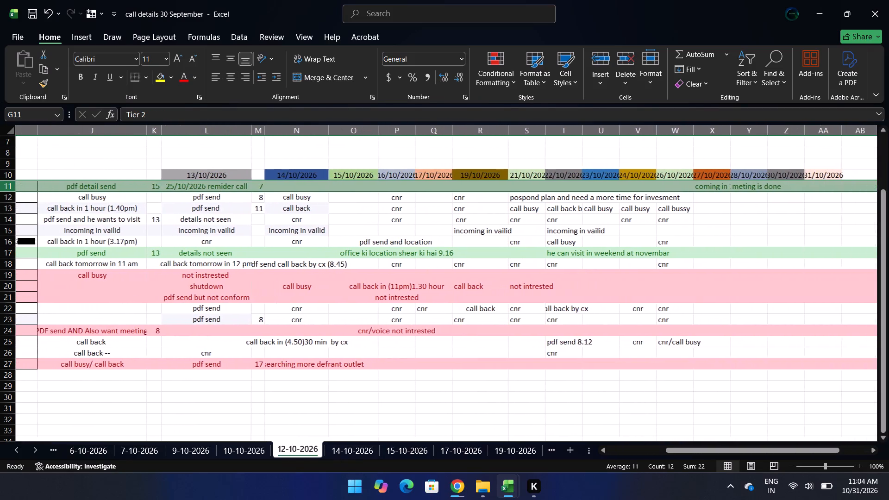
scroll(389, 331, right, 2)
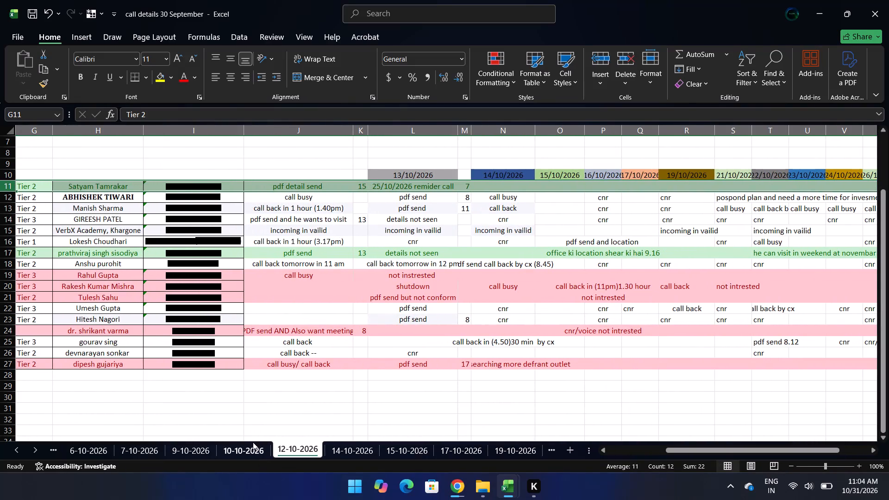
click(253, 446)
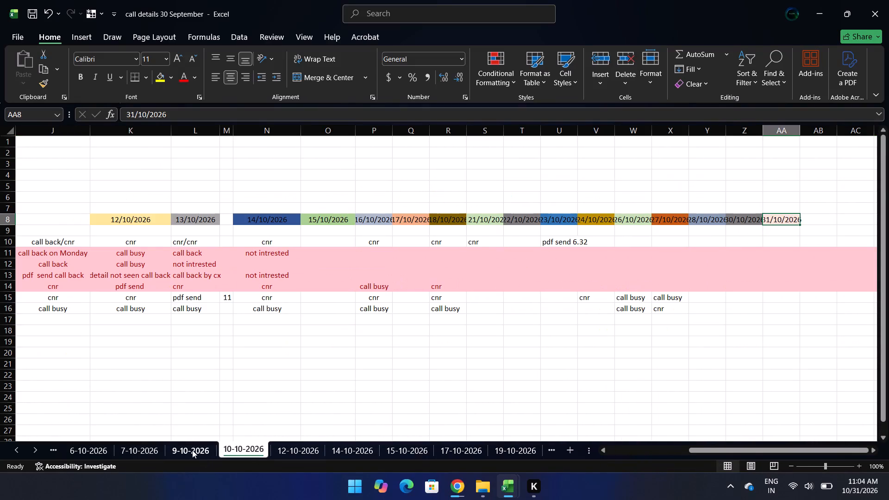
Open the 9-10-2026 sheet and examine its green-highlighted lead and follow-up notes across the date columns.
click(192, 450)
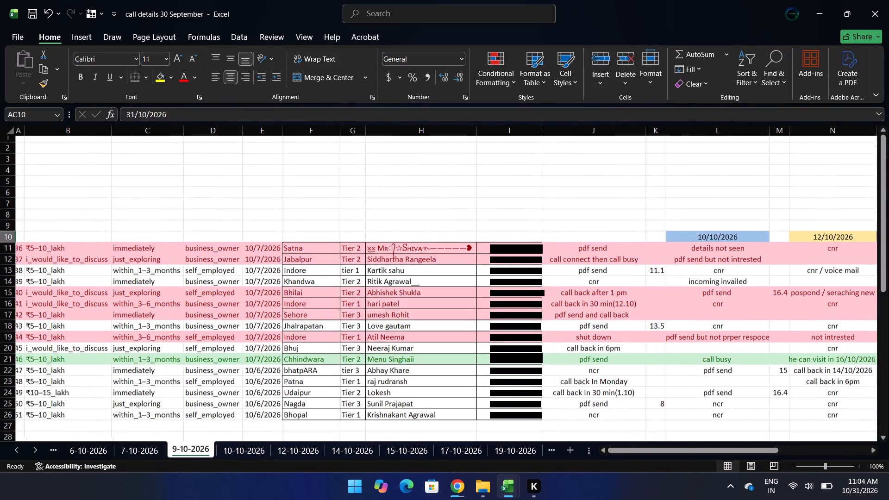
scroll(360, 213, down, 1)
scroll(360, 213, left, 1)
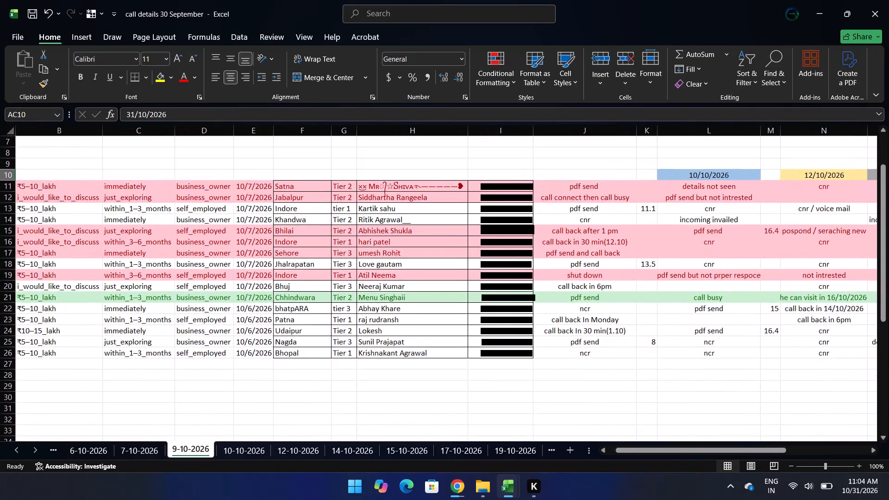
scroll(360, 213, left, 3)
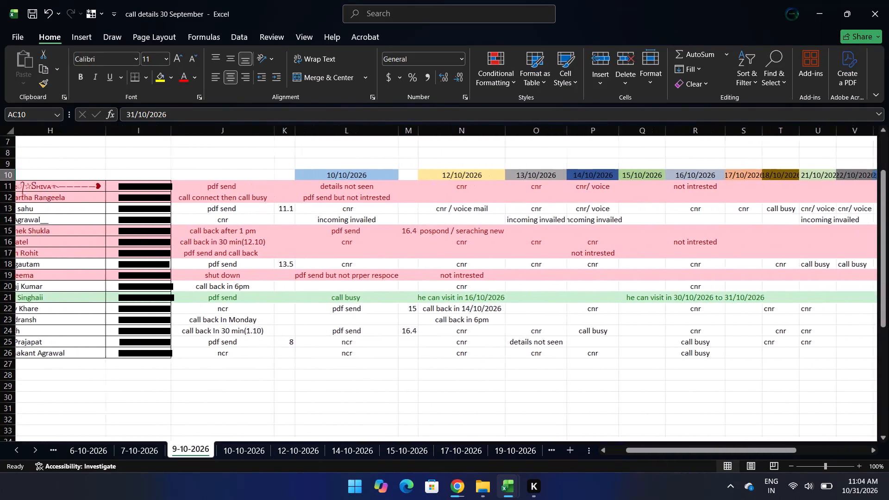
scroll(361, 213, left, 1)
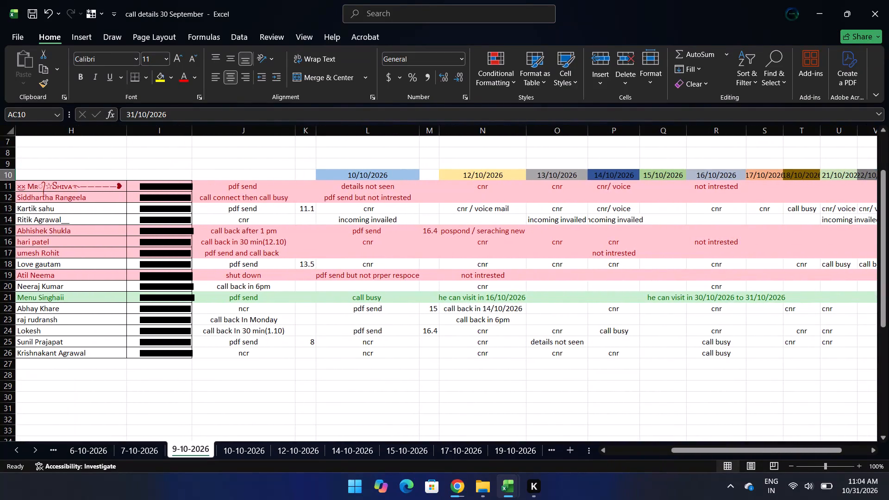
scroll(361, 213, right, 2)
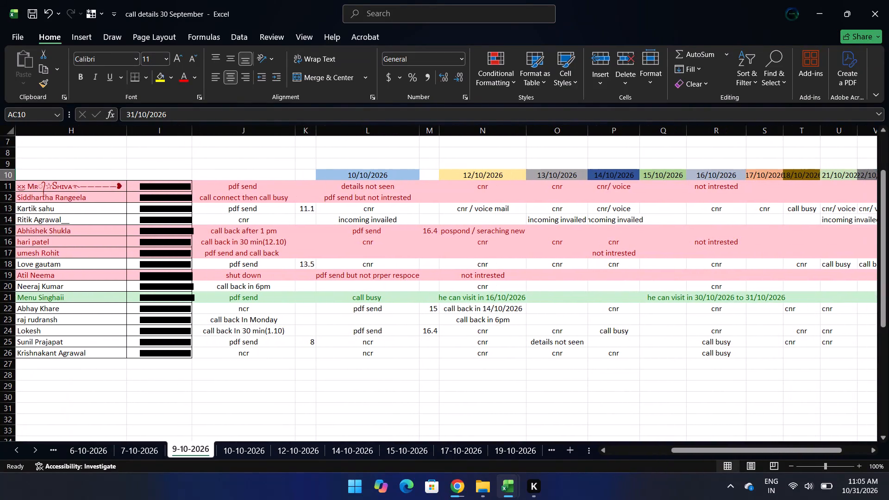
scroll(361, 213, right, 1)
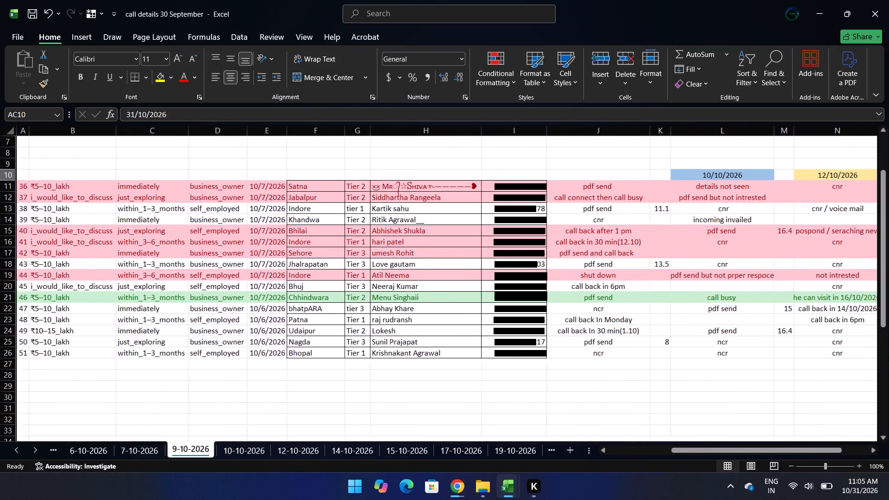
scroll(204, 256, right, 1)
Copy the green Chhindwara lead's entire row 21 into row 17 of Book1's Sheet1, just above the "intrested" heading.
click(10, 298)
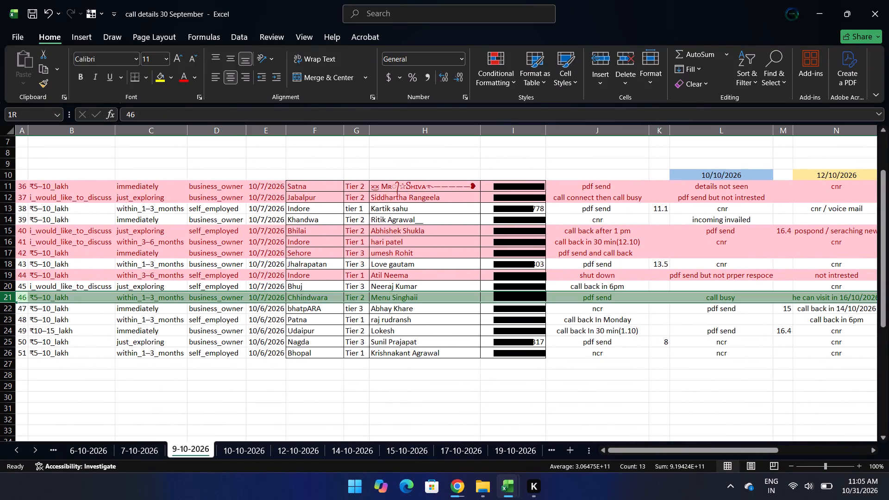
key(ctrl+c)
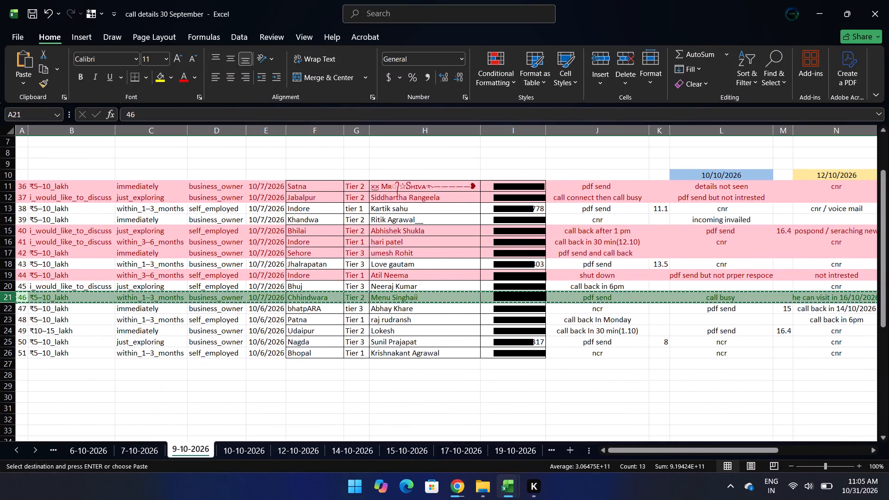
click(523, 449)
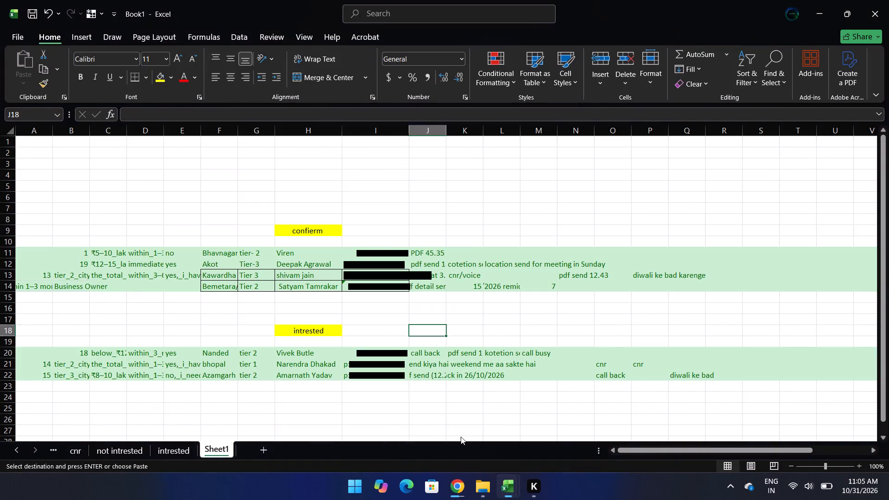
click(24, 317)
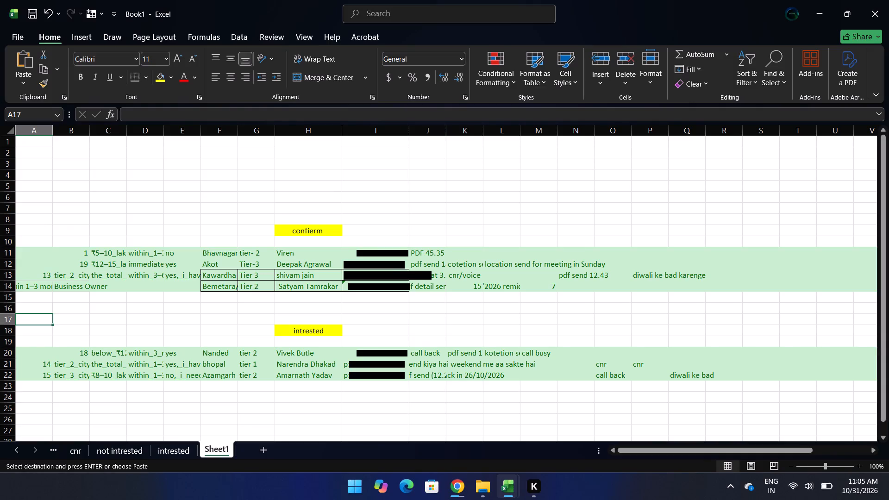
key(ctrl+v)
click(641, 413)
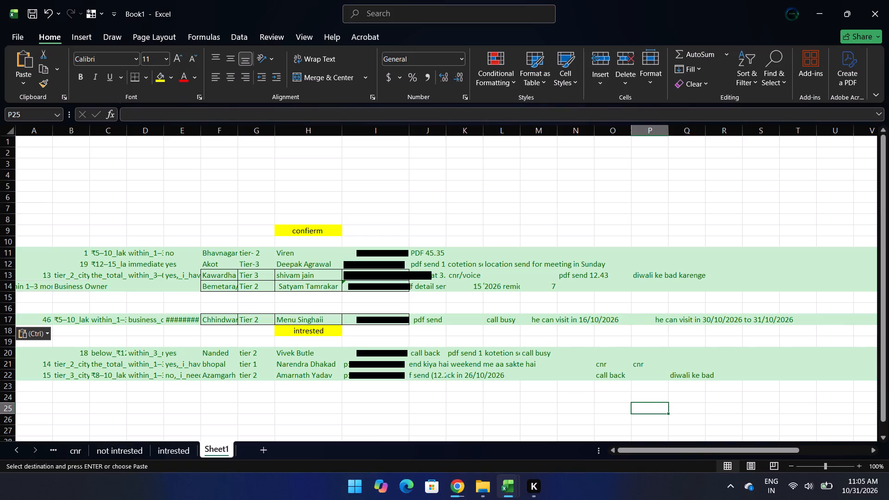
scroll(490, 352, right, 2)
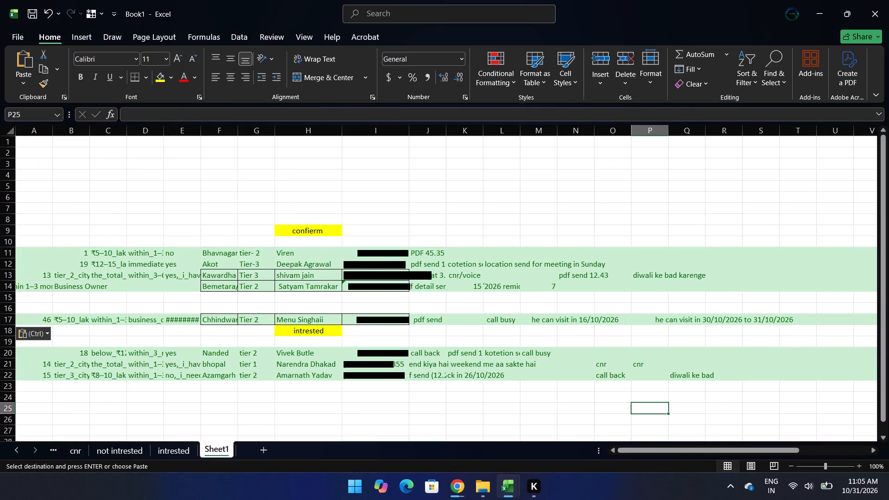
Return to call details 30 September and open the green Chhindwara lead's 31/10/2026 cell, AC21, for editing on sheet 9-10-2026.
click(503, 485)
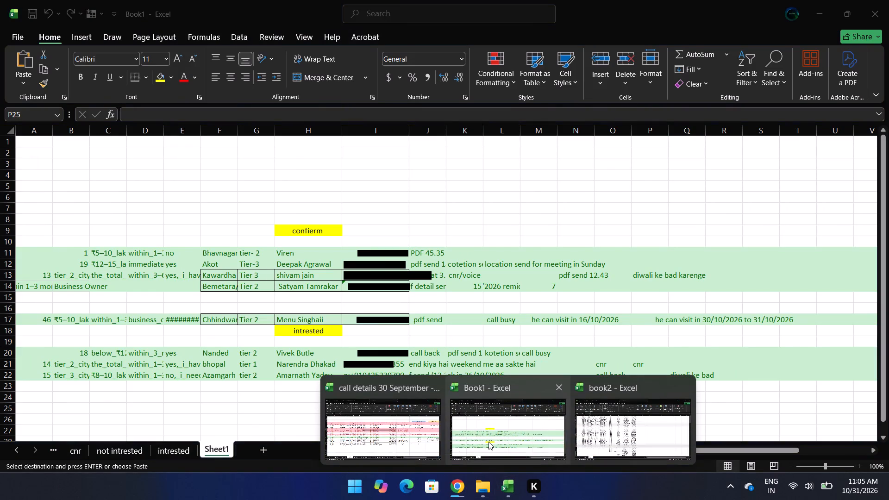
click(488, 442)
click(503, 481)
click(405, 424)
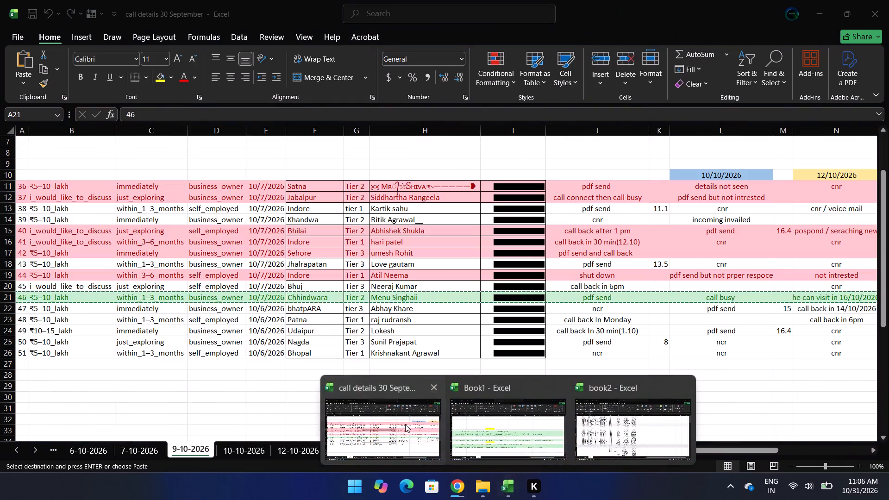
scroll(579, 348, left, 4)
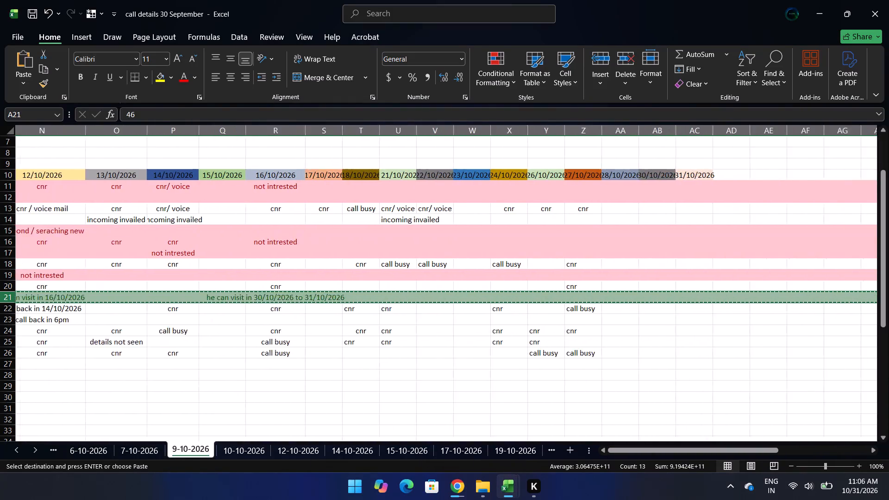
click(647, 286)
double_click(627, 304)
click(618, 344)
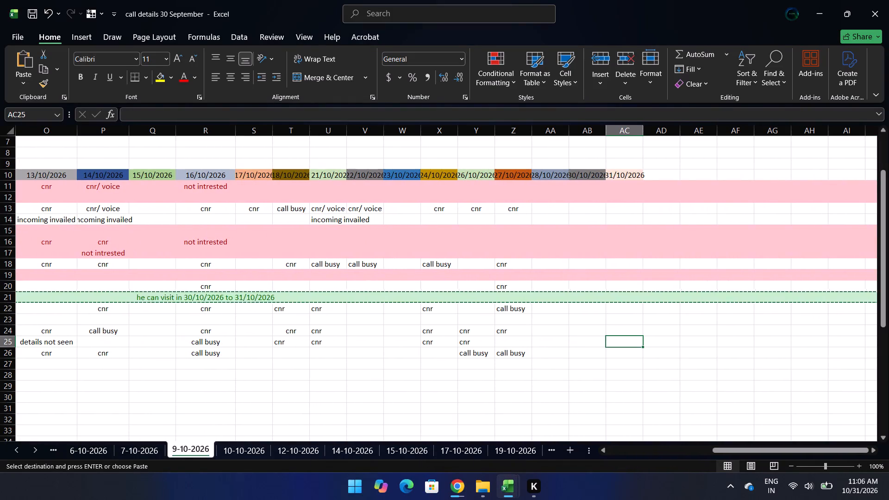
click(618, 344)
double_click(620, 300)
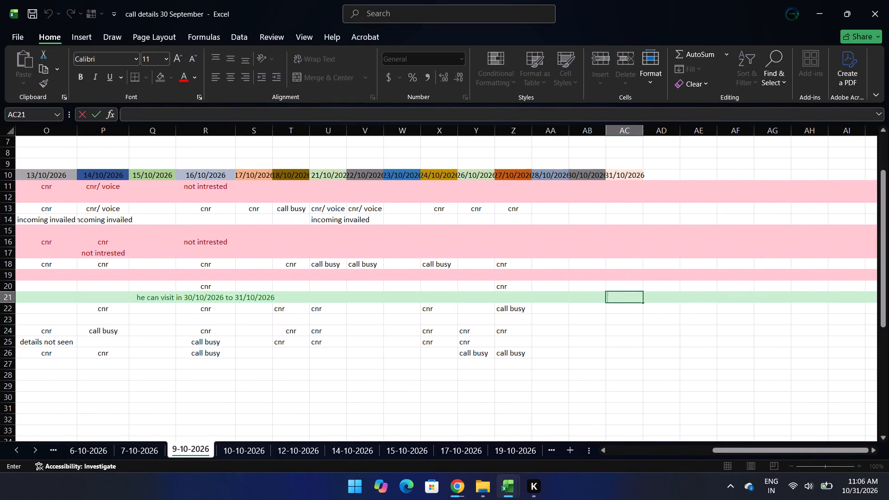
scroll(620, 300, right, 2)
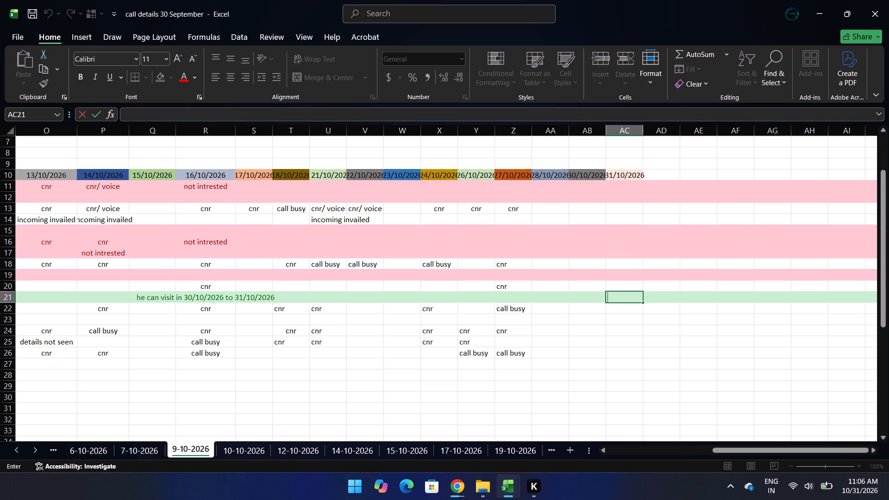
scroll(488, 313, right, 3)
scroll(488, 313, left, 1)
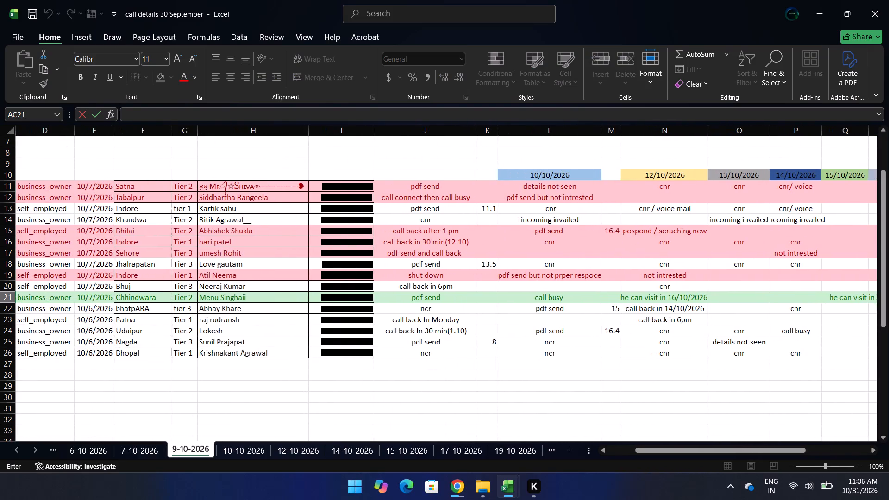
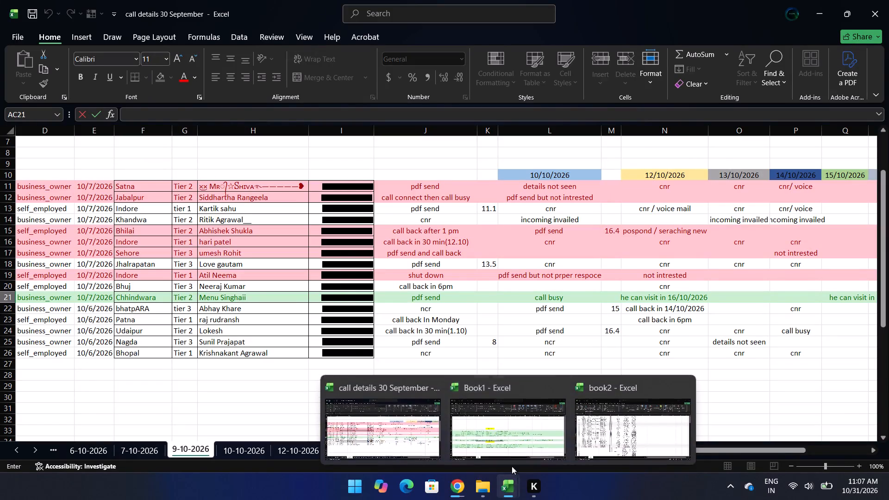
Switch to Book1 and move the Chhindwara lead's entire row 17 on Sheet1 to row 23, below the other "intrested" leads.
click(510, 455)
scroll(377, 412, right, 1)
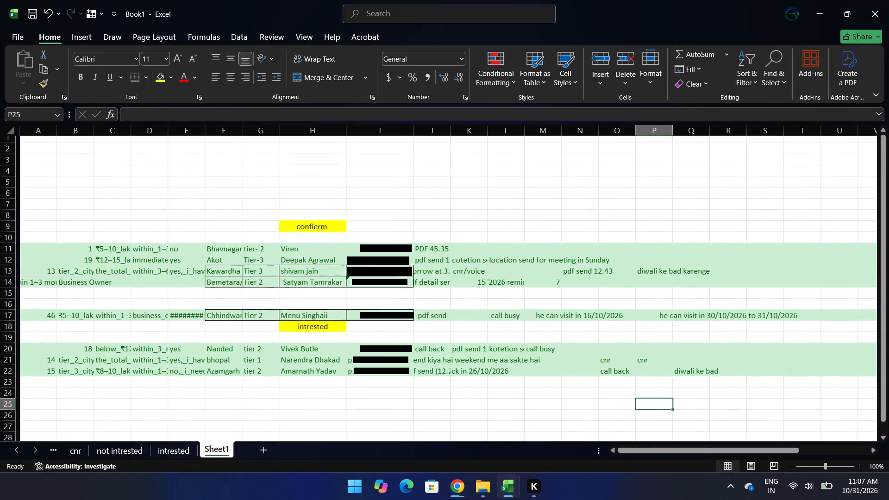
scroll(377, 412, right, 1)
click(27, 321)
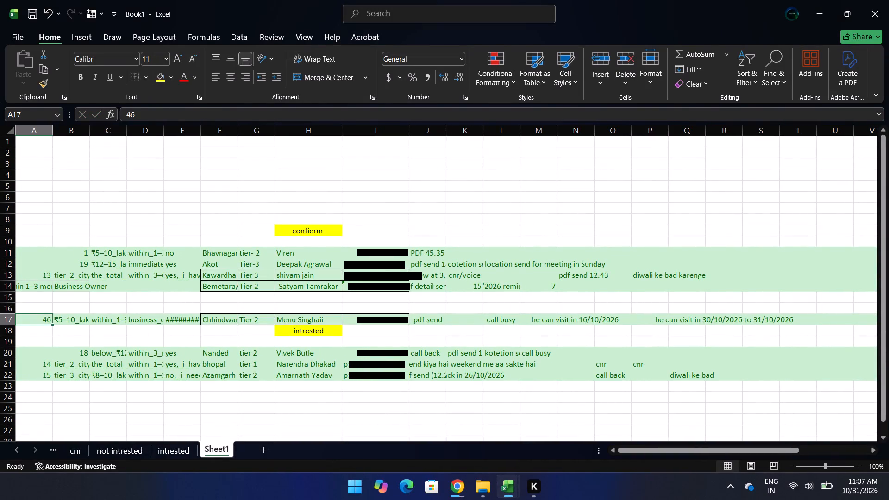
click(4, 317)
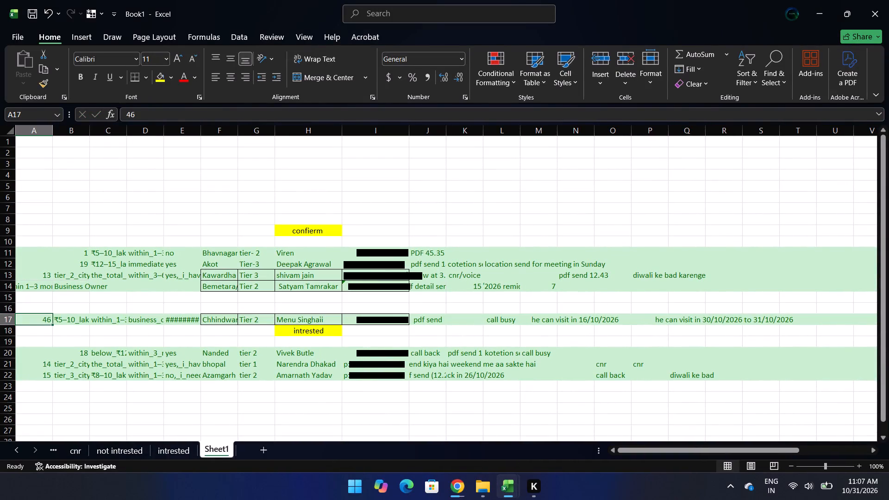
click(5, 319)
key(ctrl+x)
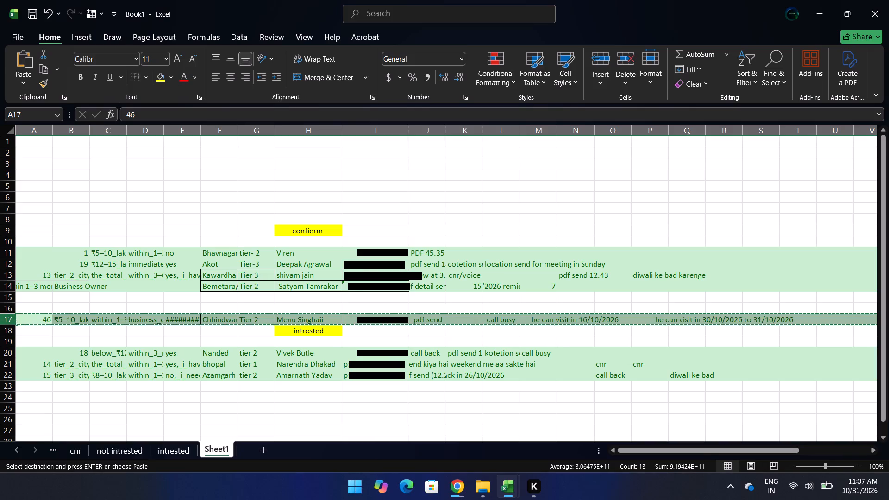
click(36, 386)
key(ctrl+v)
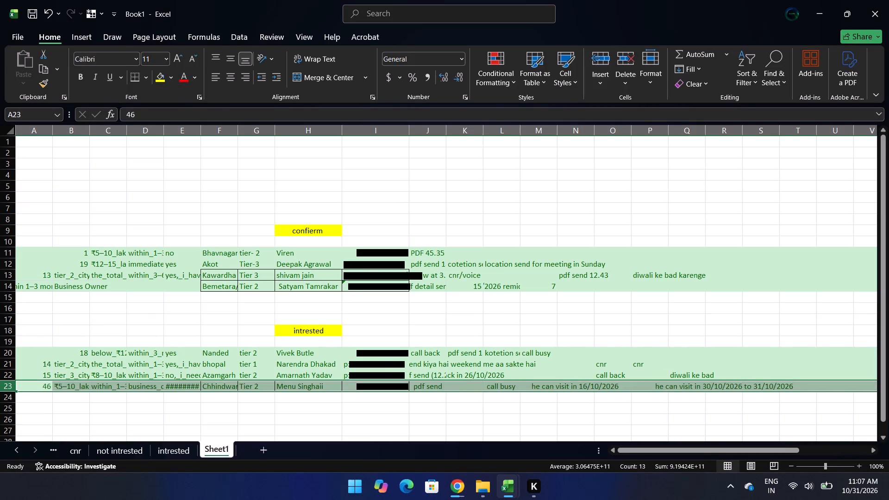
Examine the Bemetara lead's follow-up notes in X14 and Y14 and how far the collected lead rows extend.
click(498, 173)
scroll(575, 264, right, 2)
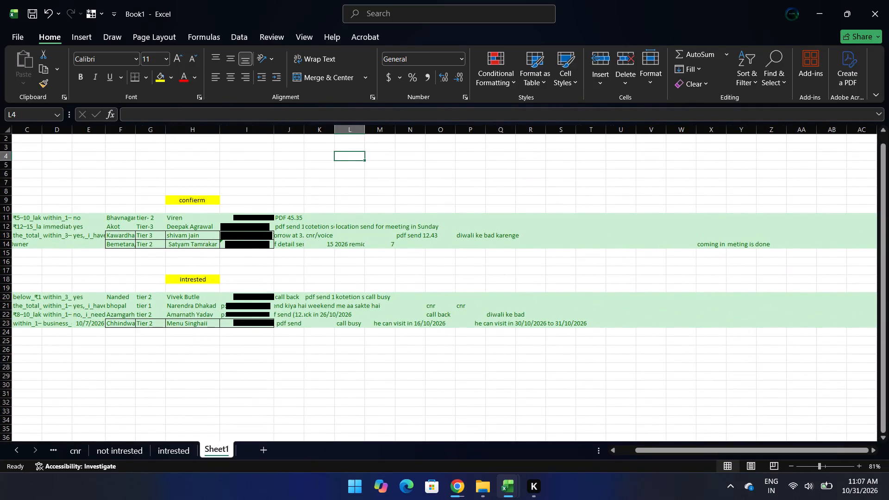
click(741, 243)
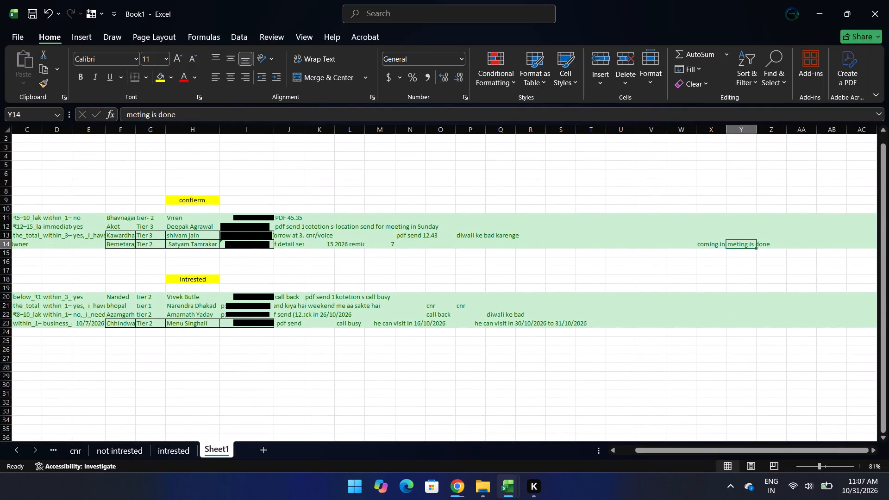
click(704, 244)
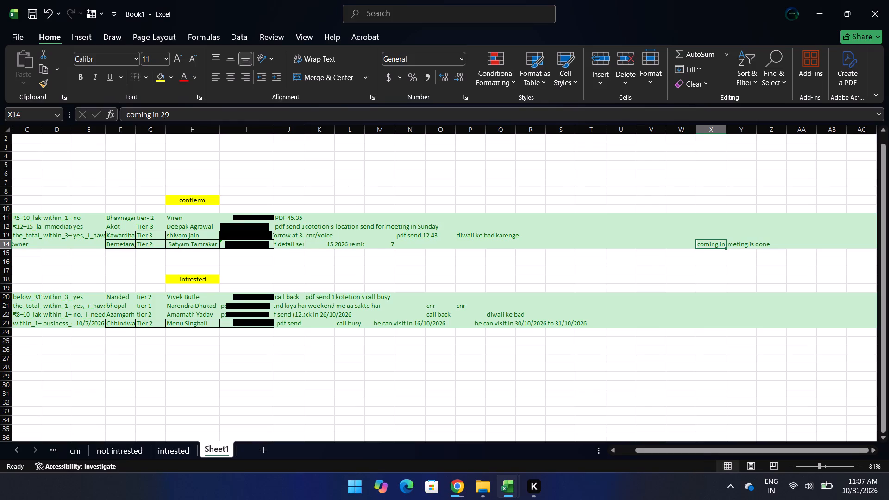
scroll(595, 194, right, 1)
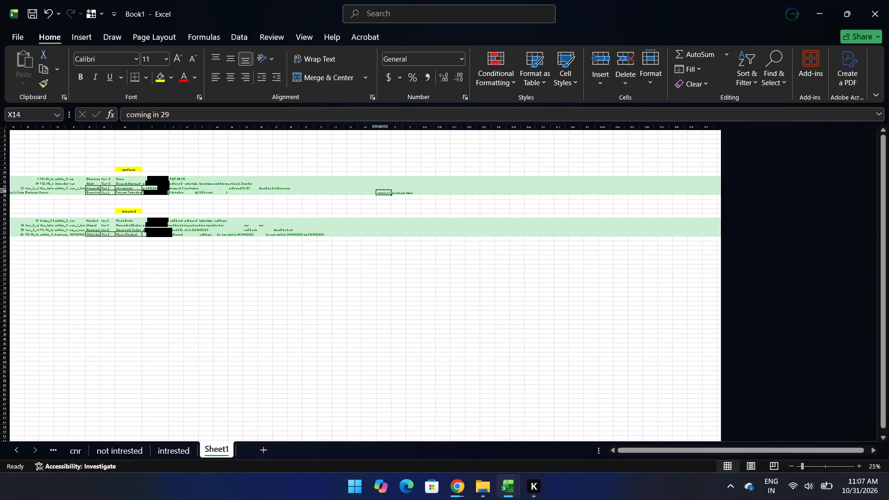
scroll(511, 362, right, 2)
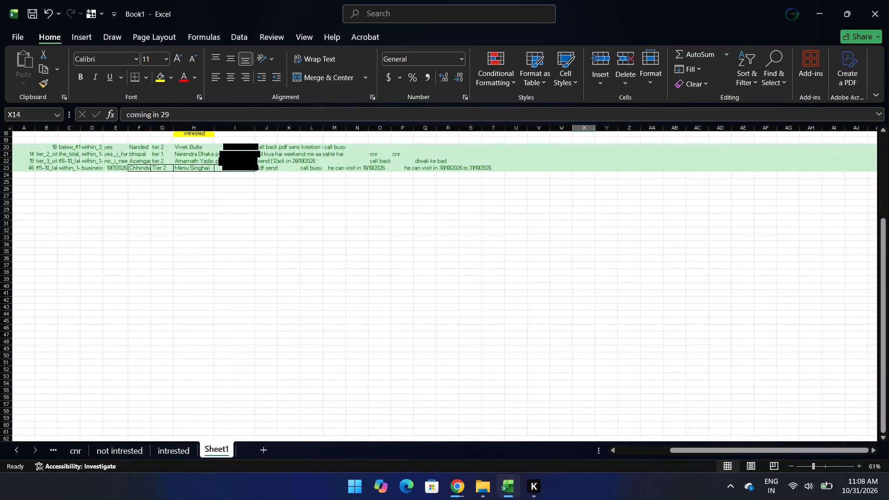
scroll(511, 362, up, 2)
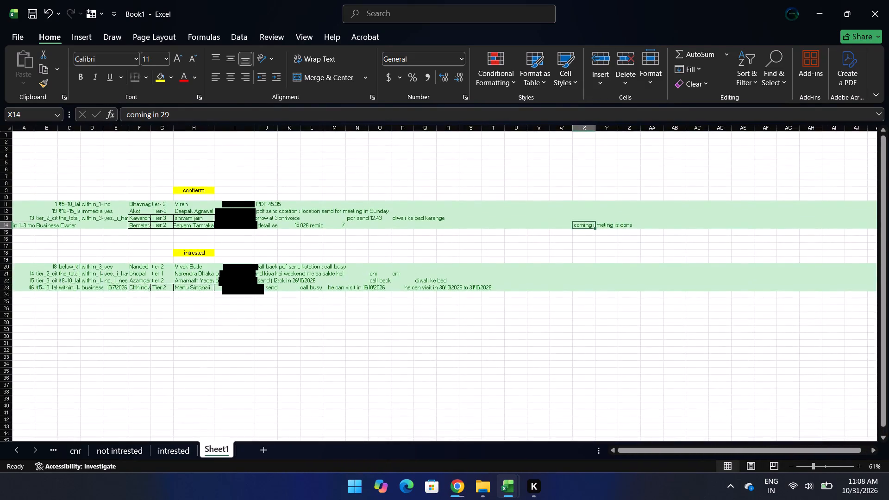
scroll(511, 362, right, 1)
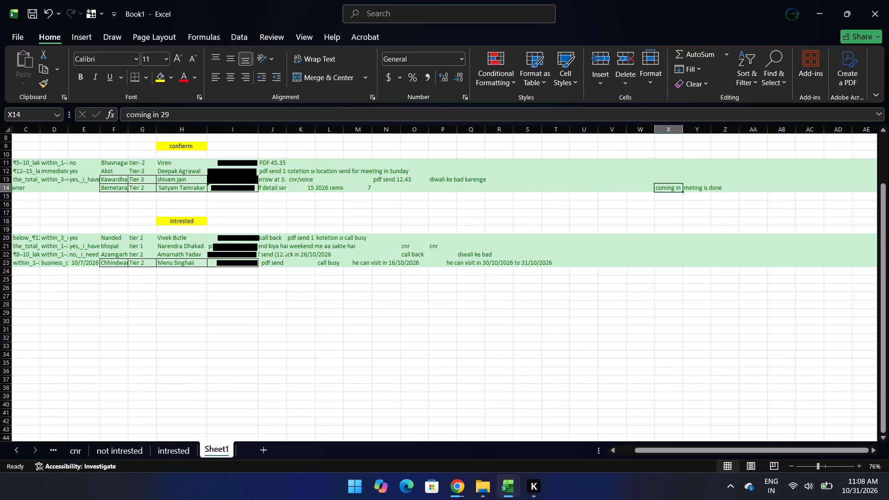
Widen column I on Sheet1 to about twice its width so the contact entries fit.
drag(258, 131, 260, 131)
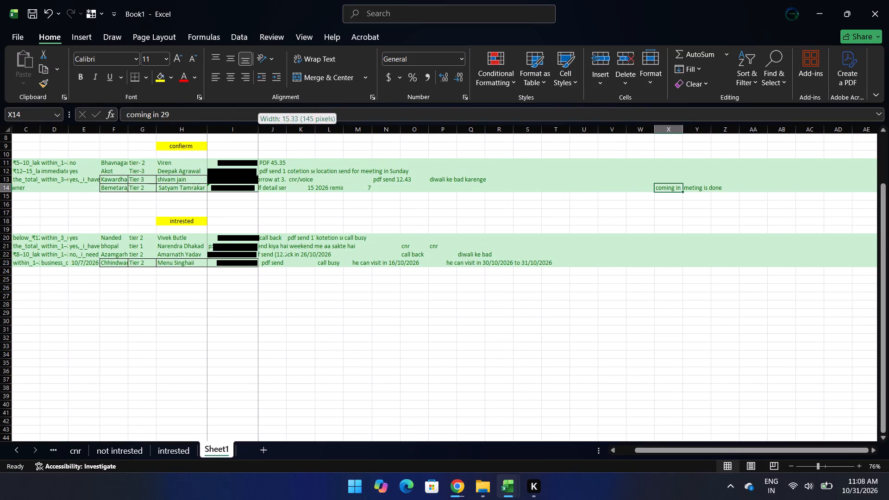
drag(260, 131, 314, 120)
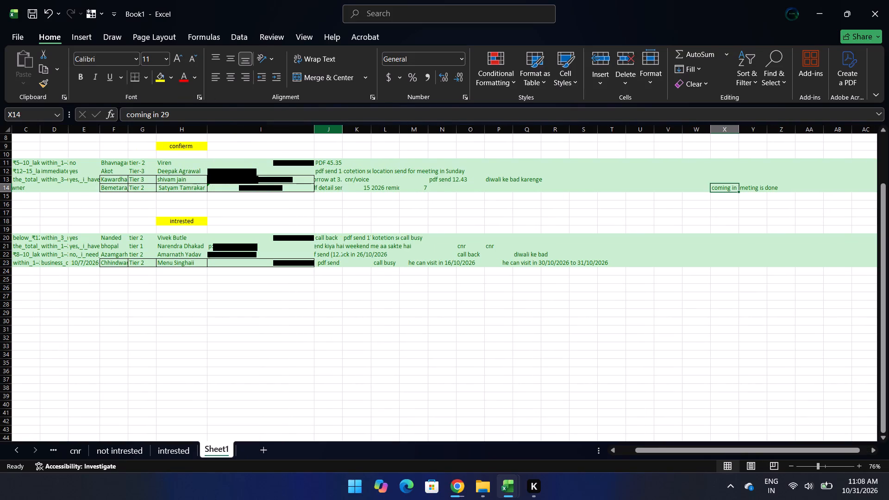
Centre-align the contact entries in I11:I23 across the "confierm" and "intrested" leads.
drag(222, 164, 243, 254)
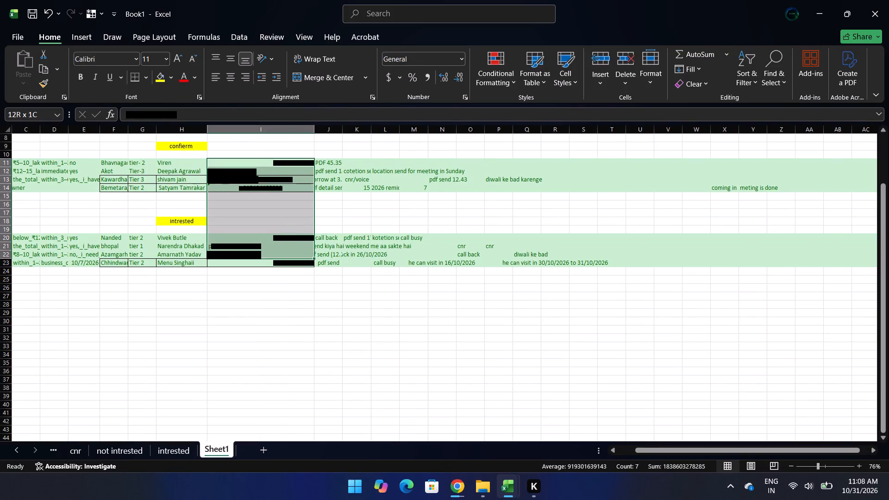
drag(243, 254, 244, 263)
click(231, 81)
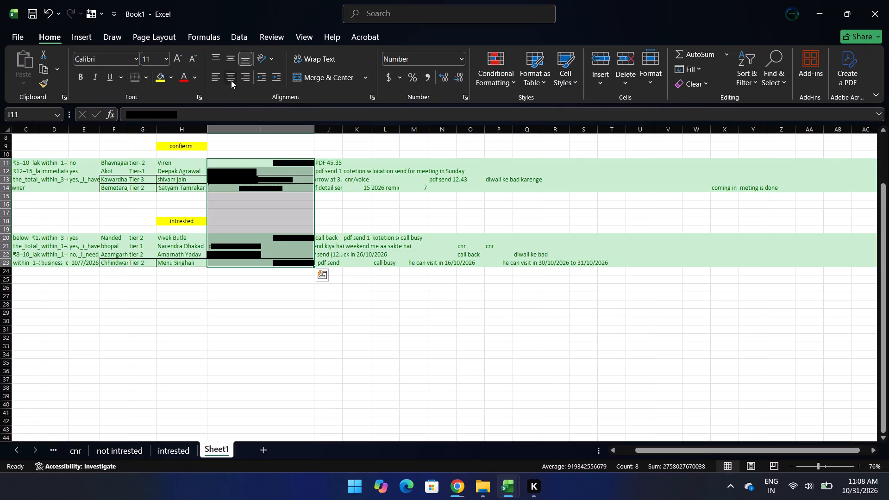
click(346, 320)
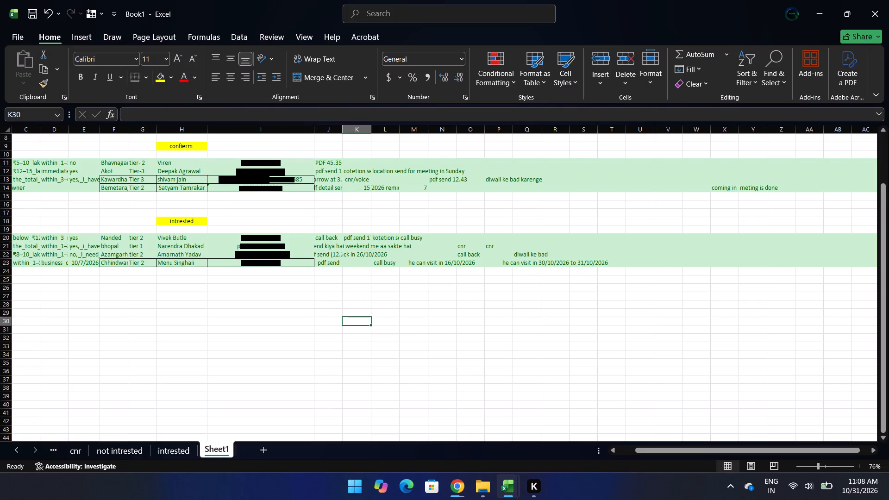
Capture a rectangular screenshot of the green lead rows 11 to 23 on Sheet1, covering the "confierm" and "intrested" groups.
scroll(378, 231, right, 1)
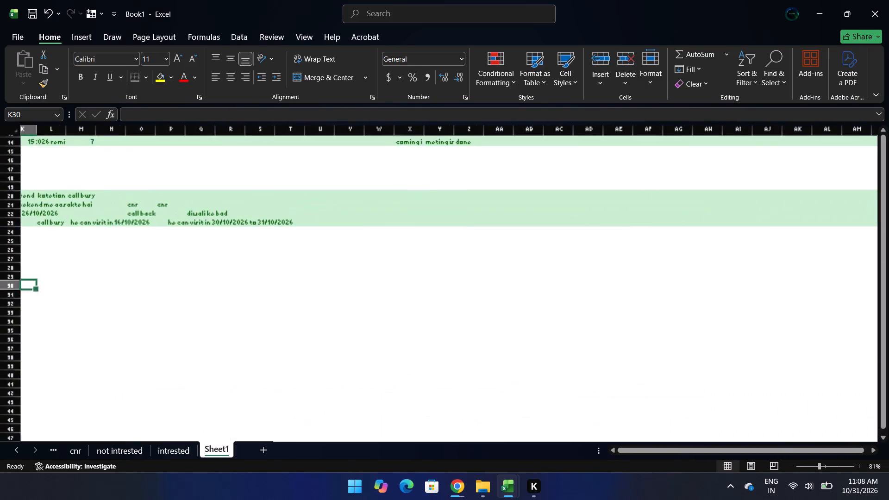
scroll(431, 255, right, 5)
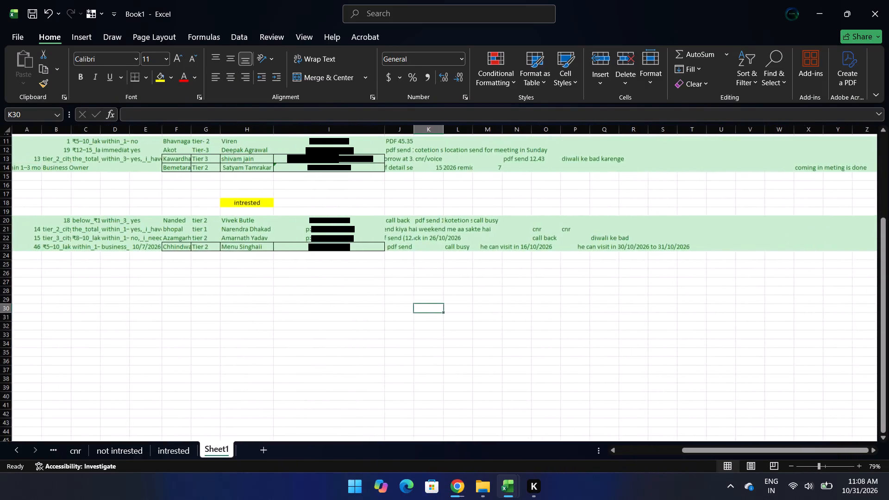
scroll(431, 255, up, 1)
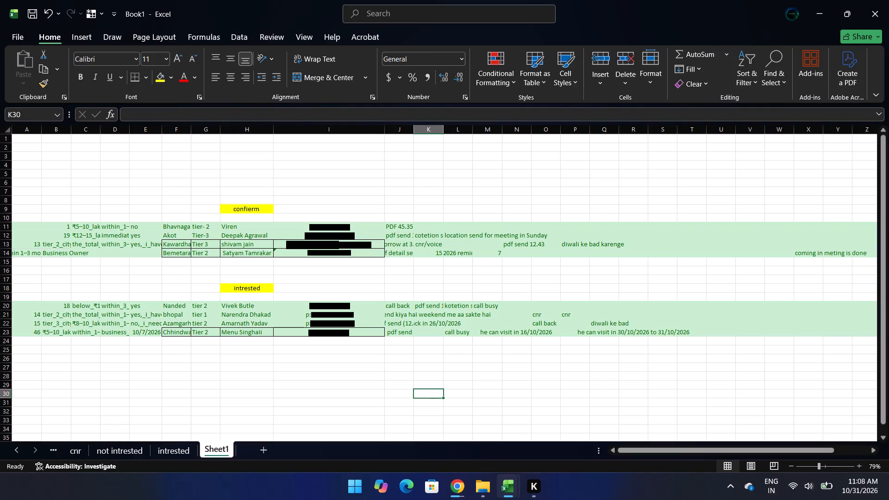
key(ctrl+shift+super+s)
key(ctrl+shift+s)
click(449, 181)
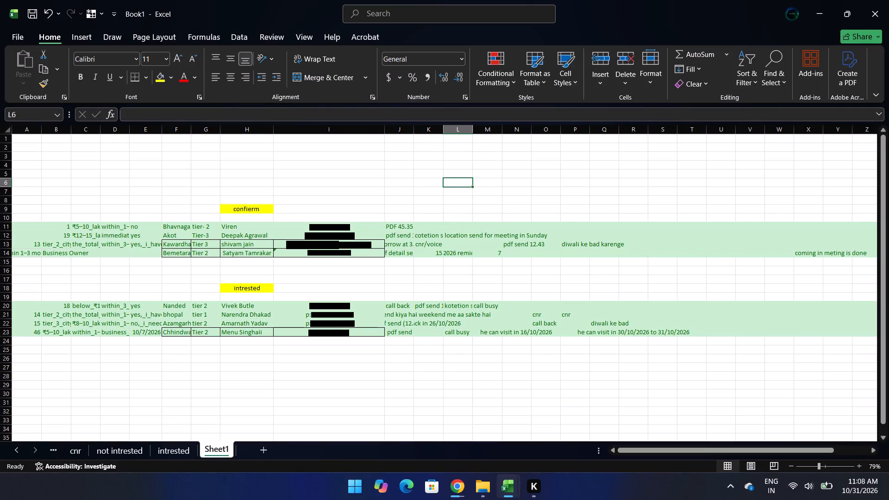
key(Print)
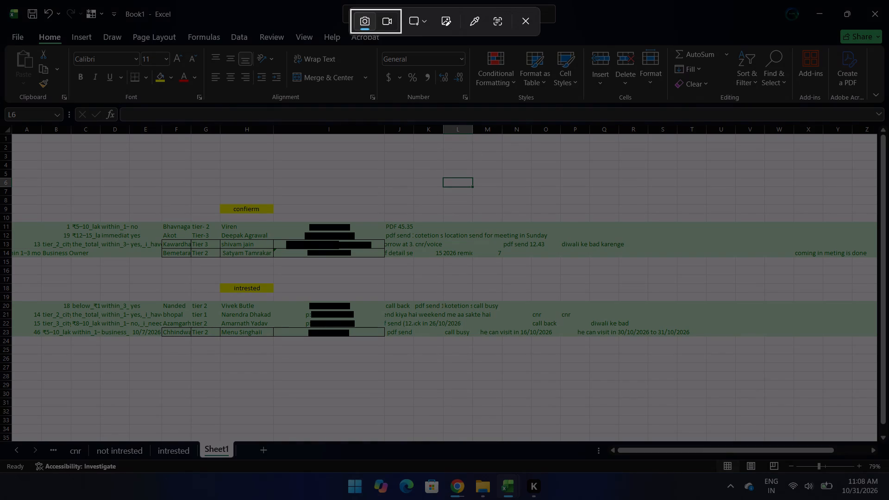
click(422, 19)
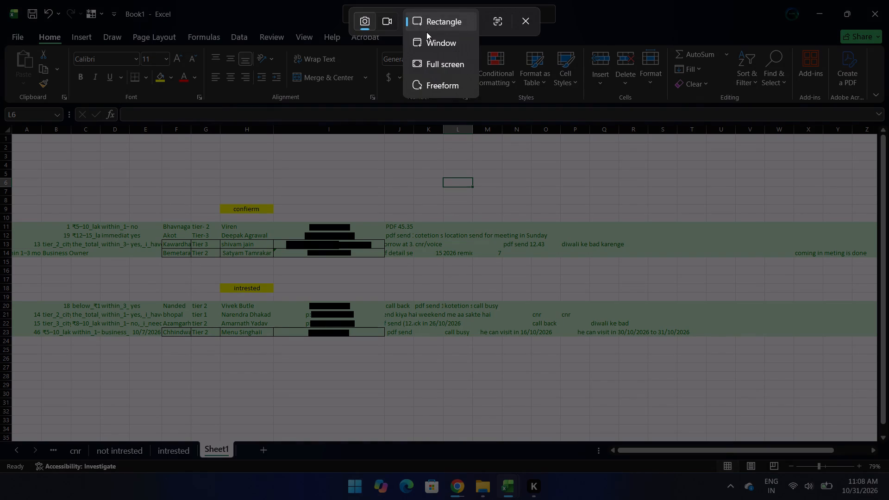
click(431, 22)
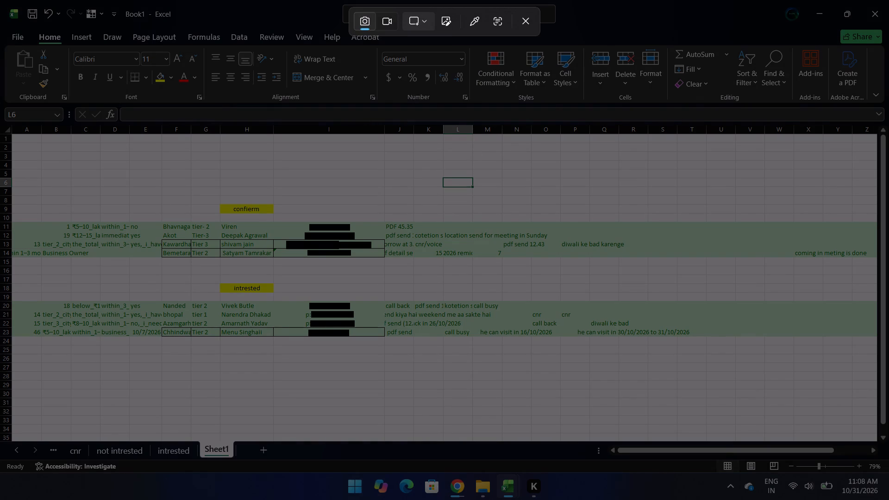
drag(14, 213, 442, 335)
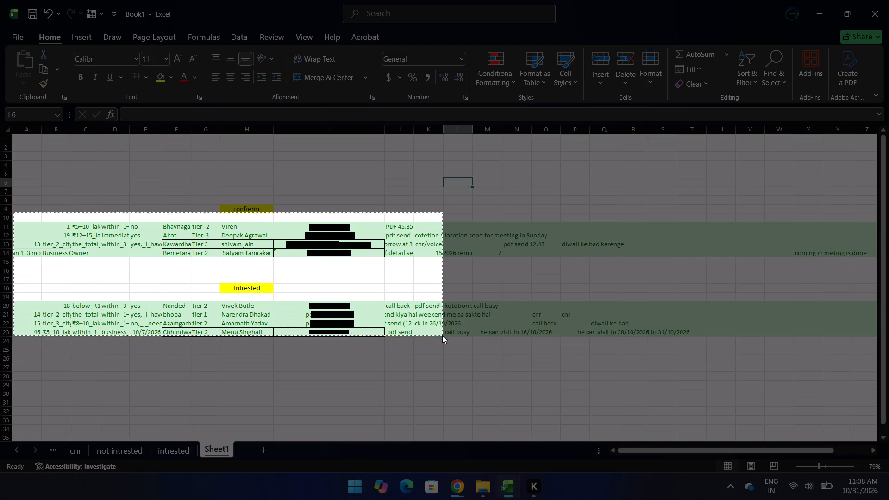
drag(442, 335, 0, 214)
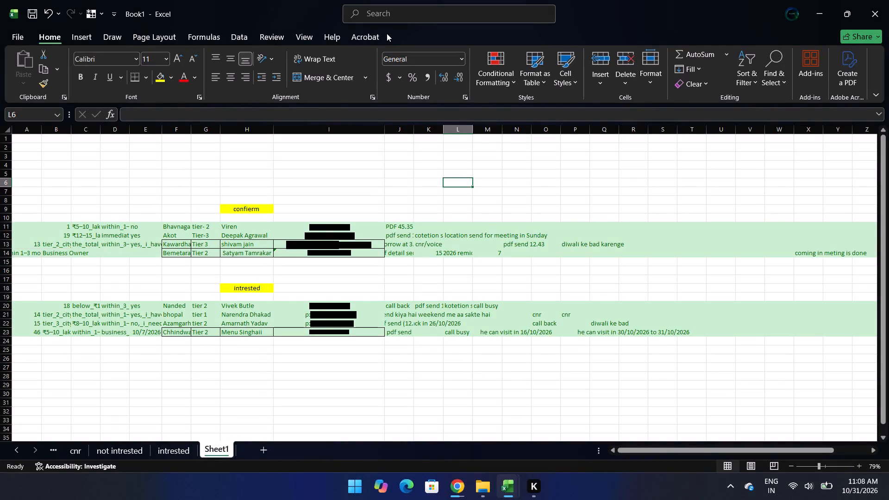
key(ctrl+shift+super+s)
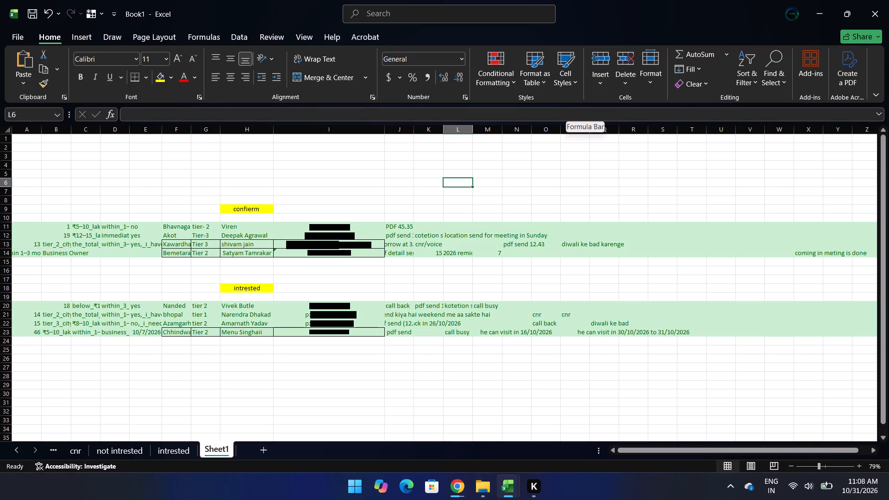
Capture a rectangular screenshot of Sheet1 from column A to about column T, rows 8 to 24, covering the "confierm" and "intrested" lead groups.
key(Print)
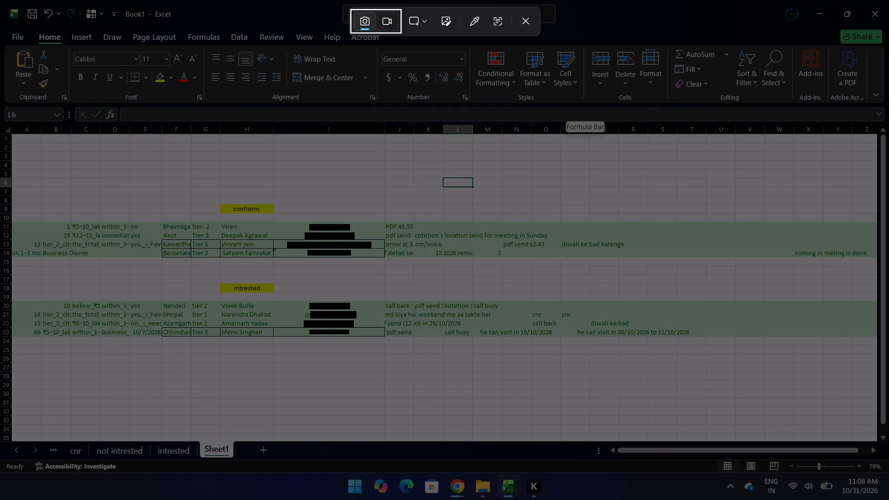
drag(12, 196, 691, 487)
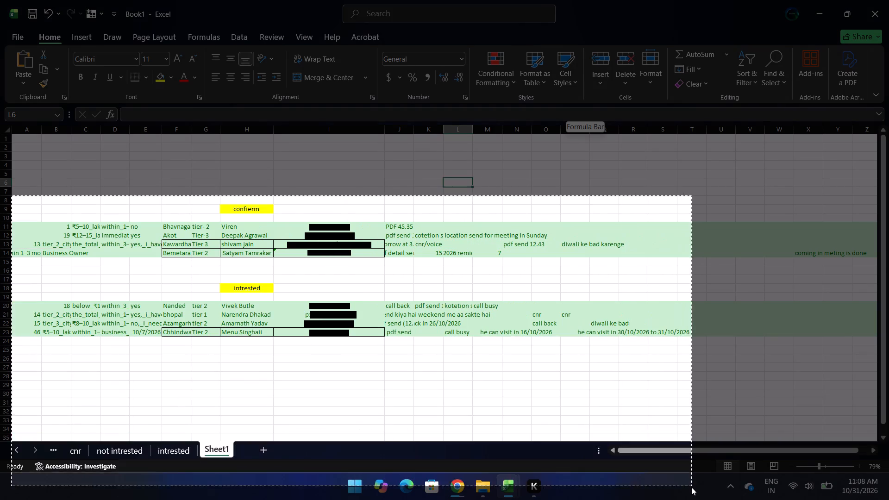
drag(691, 487, 764, 357)
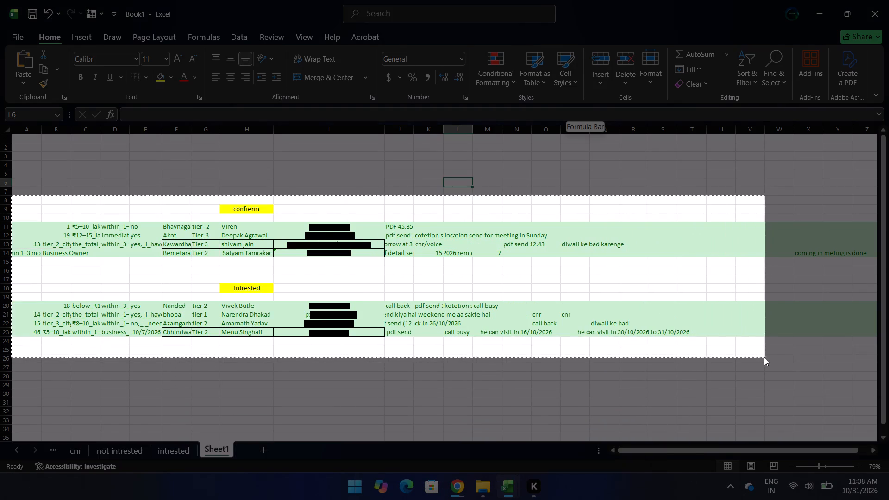
drag(764, 357, 878, 346)
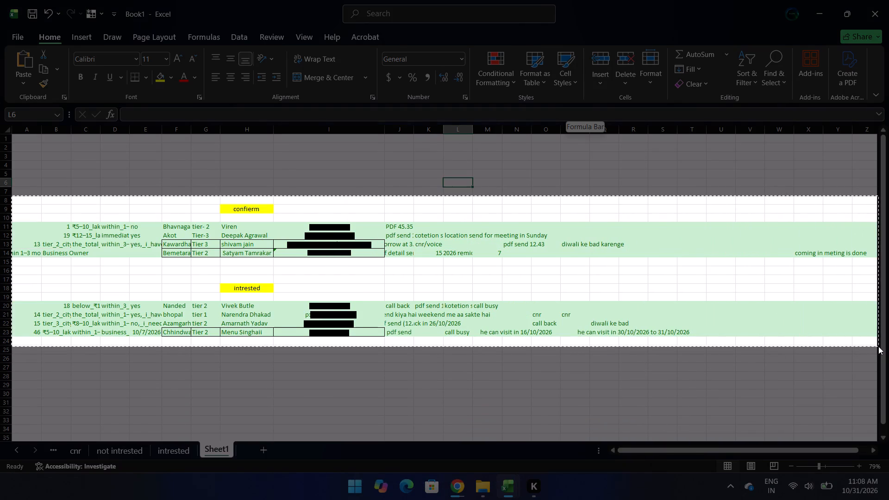
drag(878, 346, 876, 344)
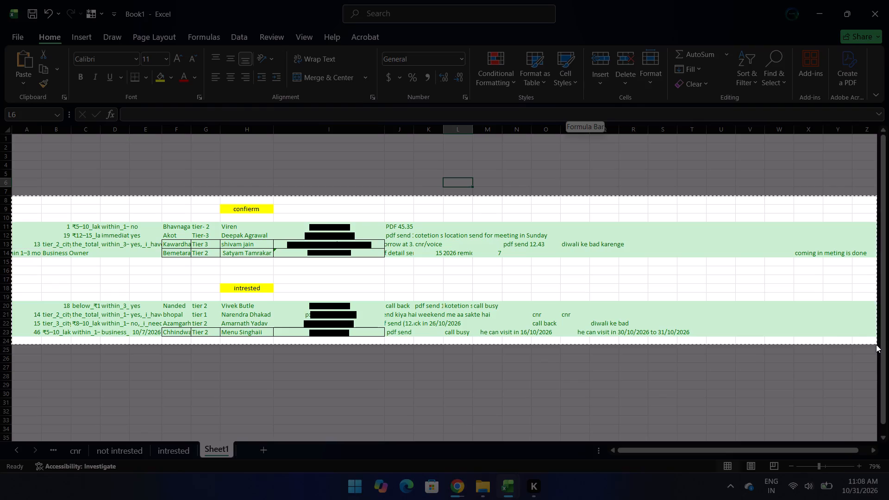
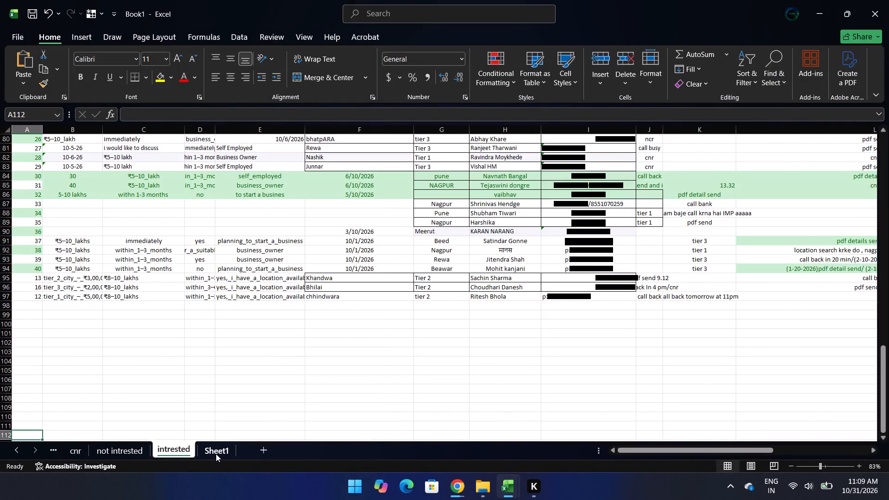
Return to Sheet1 with the collected "confierm" and "intrested" leads and select empty cell F28 below them.
click(216, 454)
click(479, 274)
click(188, 375)
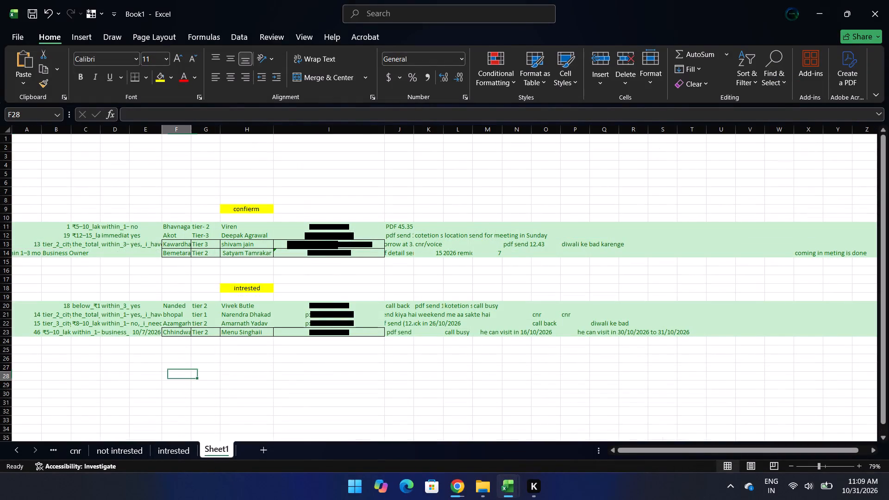
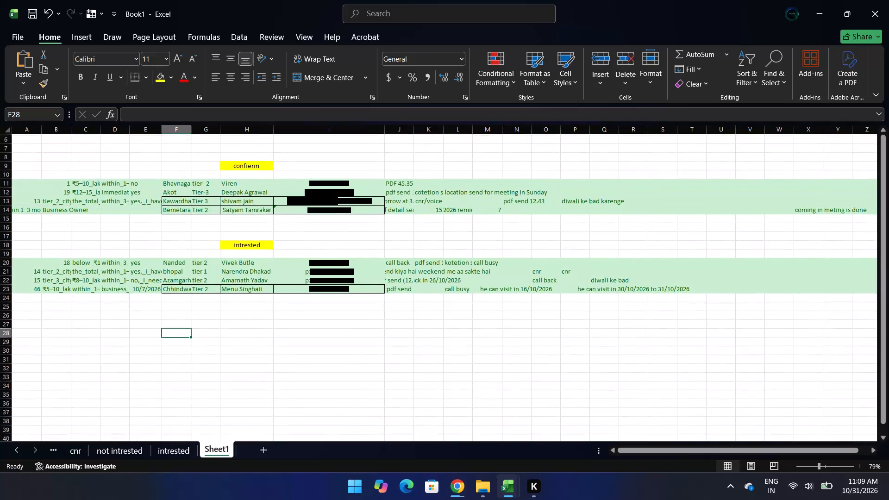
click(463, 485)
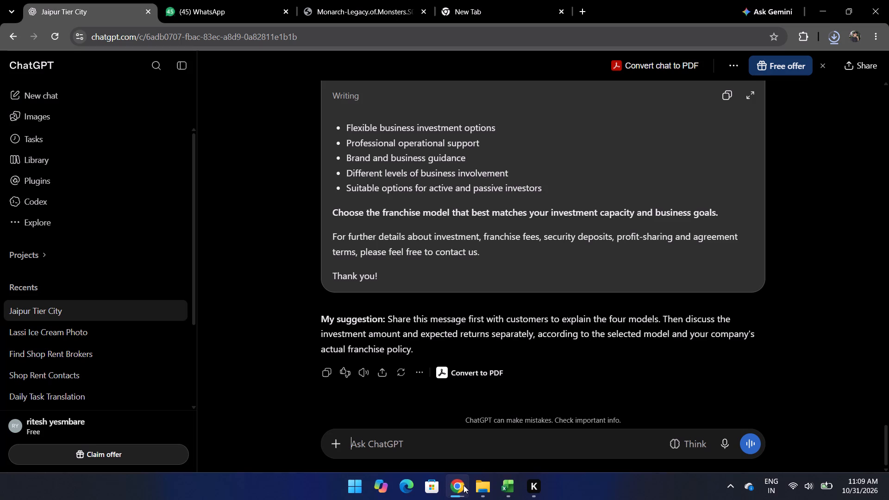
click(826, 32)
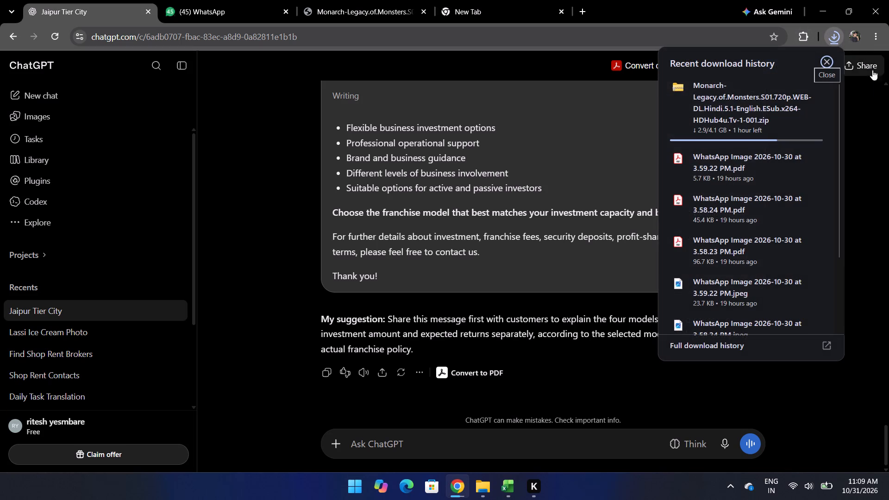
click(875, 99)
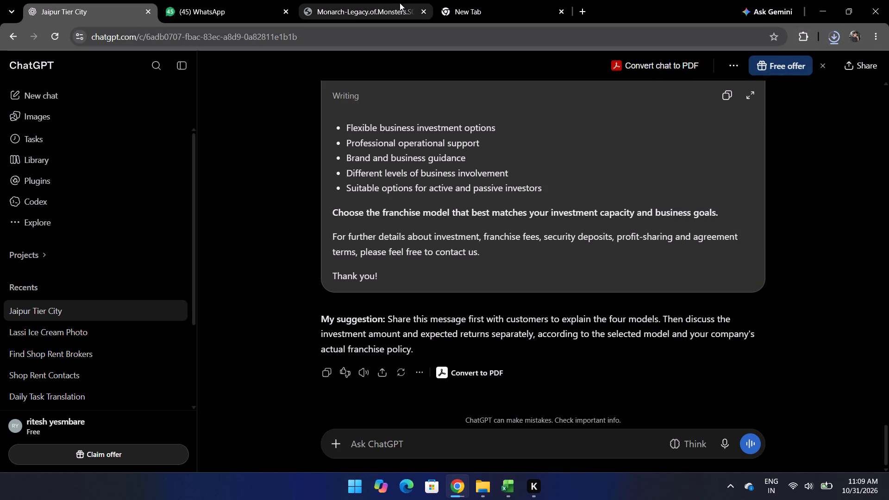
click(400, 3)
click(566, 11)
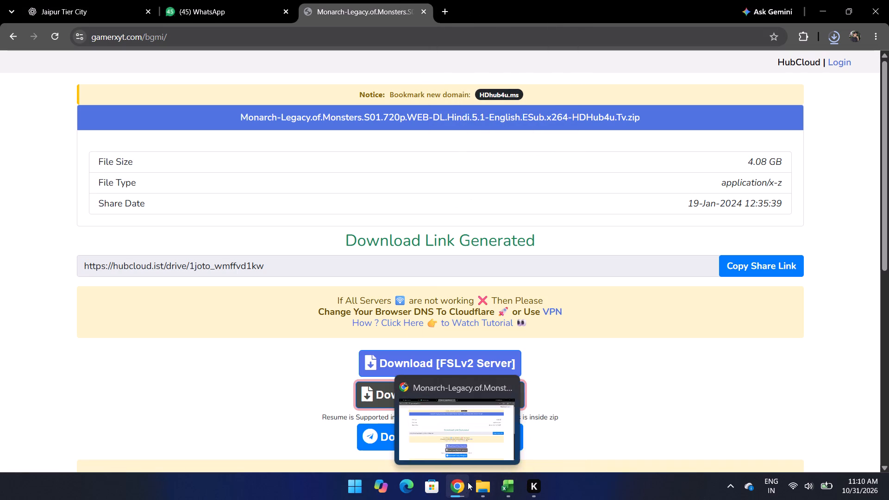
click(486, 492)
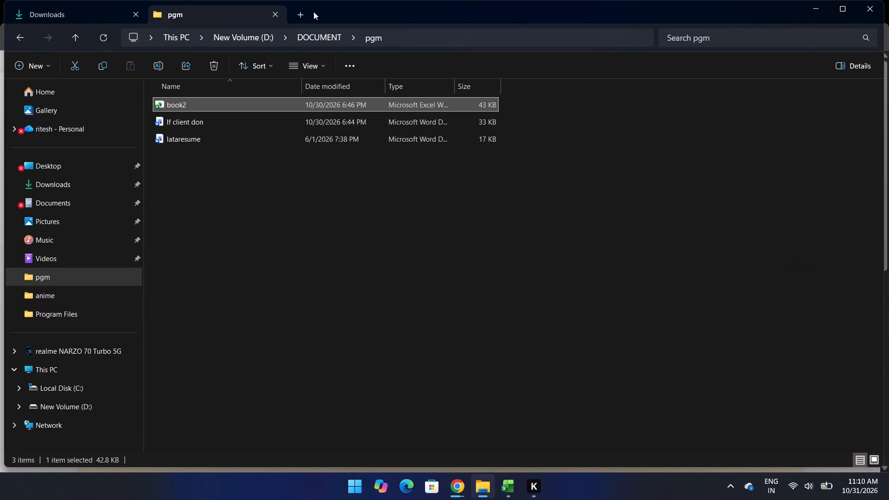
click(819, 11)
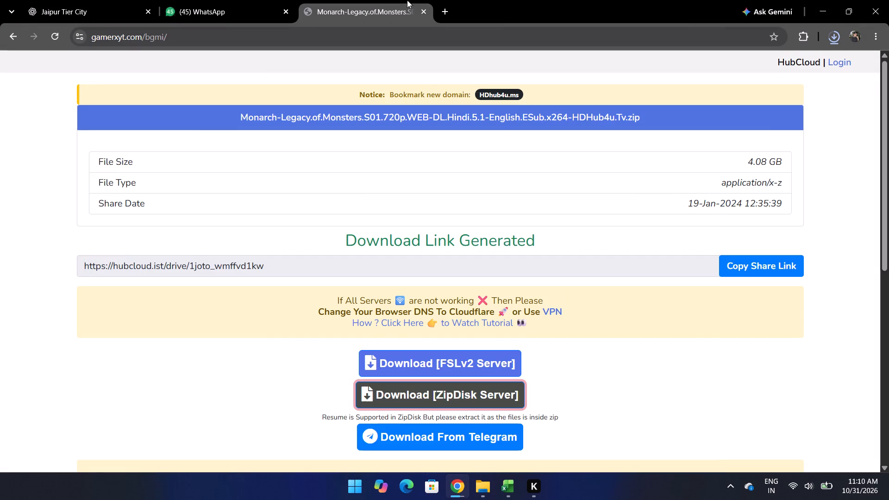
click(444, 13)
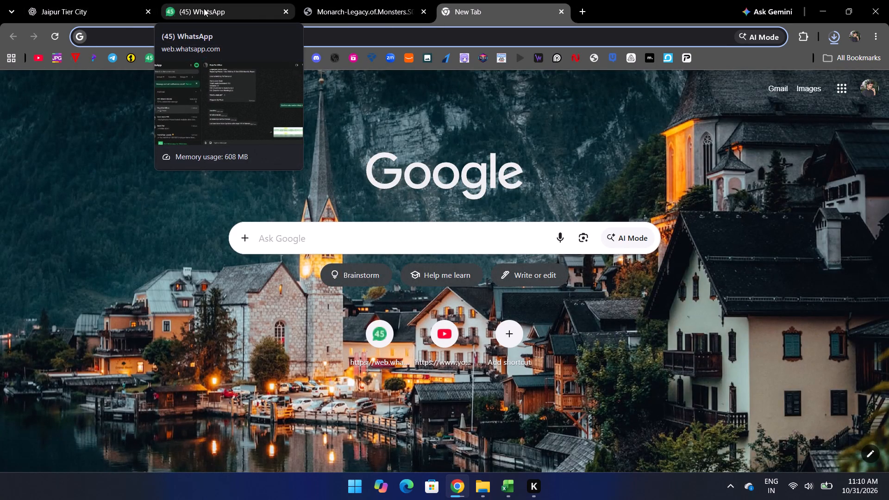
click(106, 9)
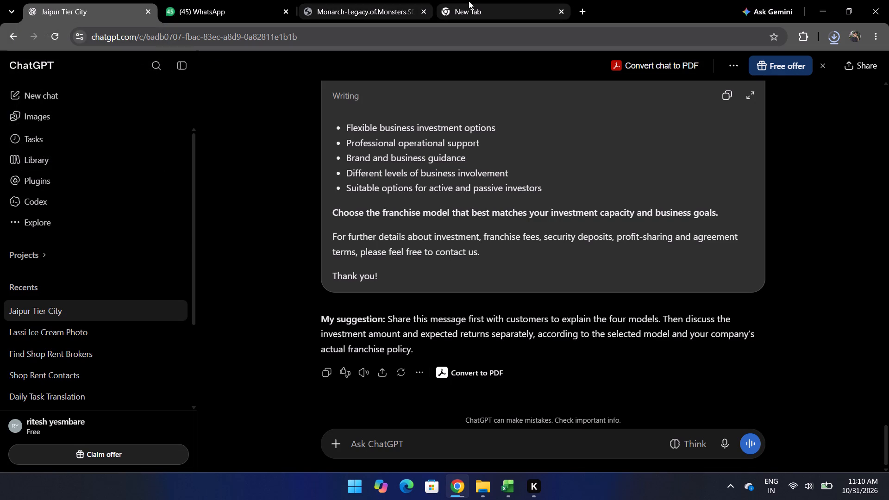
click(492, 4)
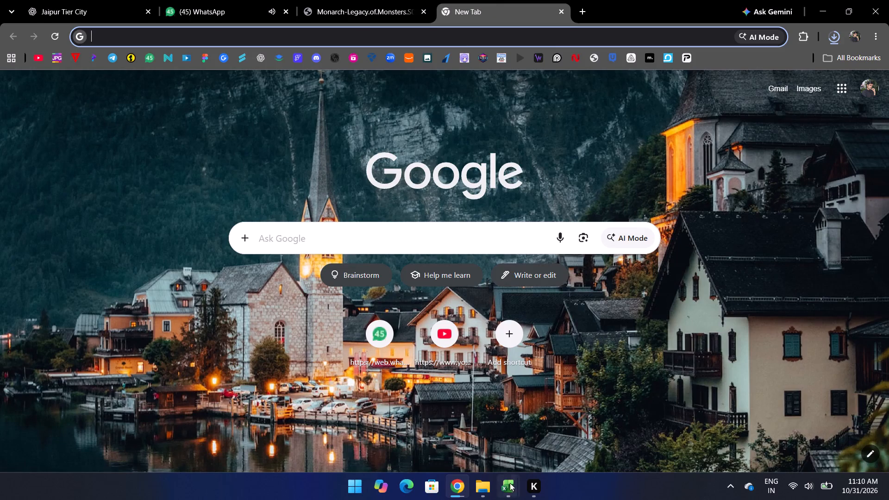
In the call details 30 September workbook, enter "cnr" for the green Chhindwara lead under 31/10/2026 (AC21) on sheet 9-10-2026.
click(507, 486)
click(507, 450)
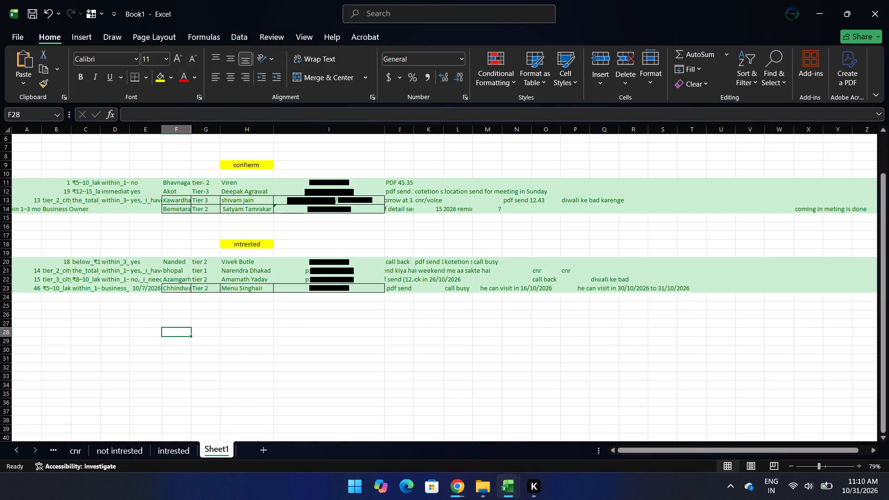
click(509, 492)
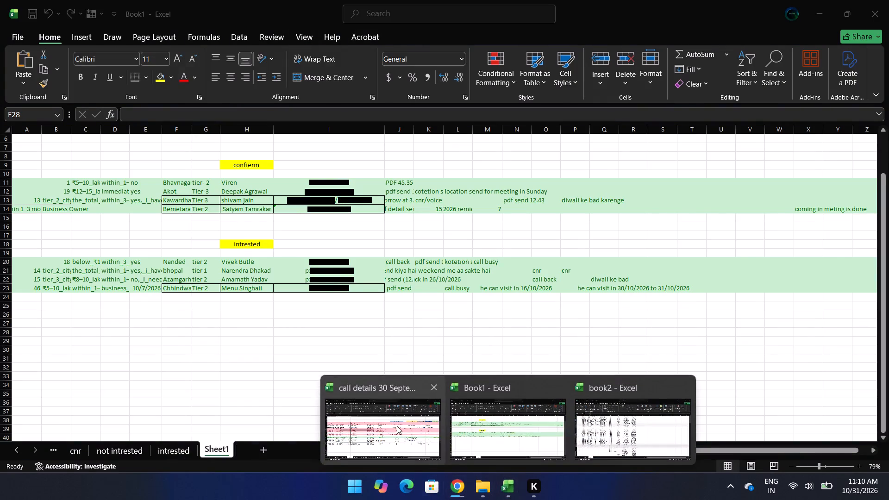
click(397, 426)
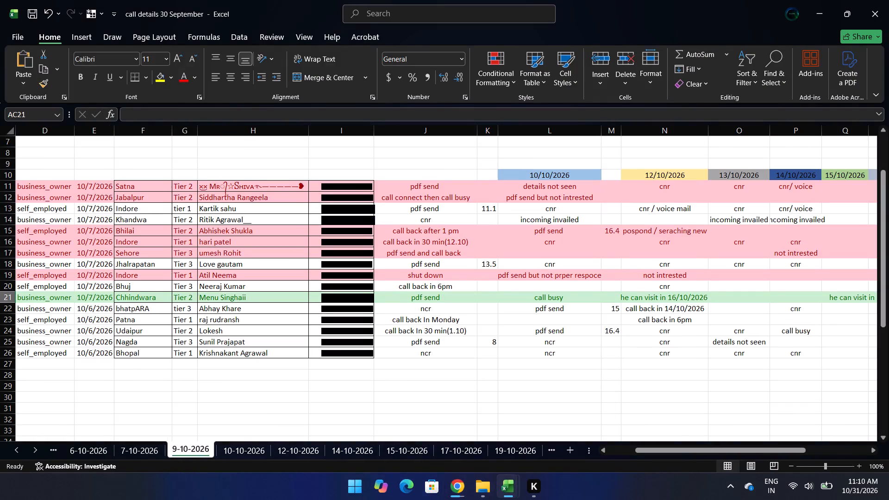
scroll(561, 316, left, 3)
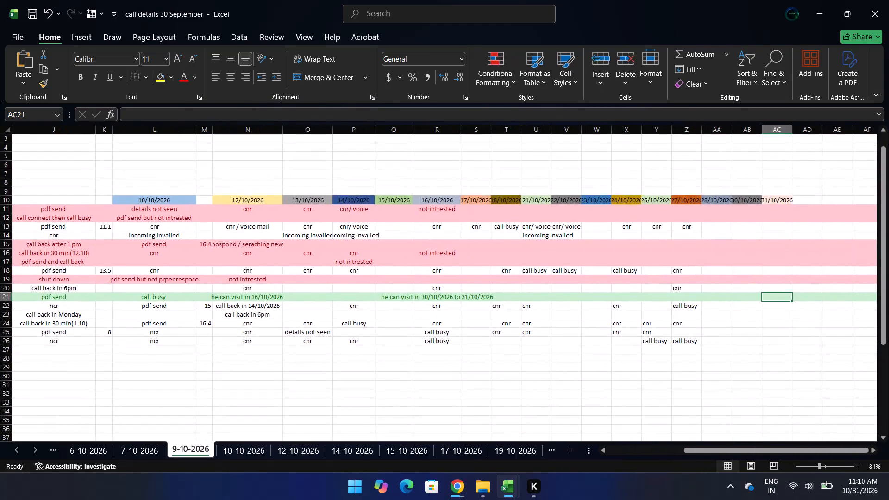
text(cnr)
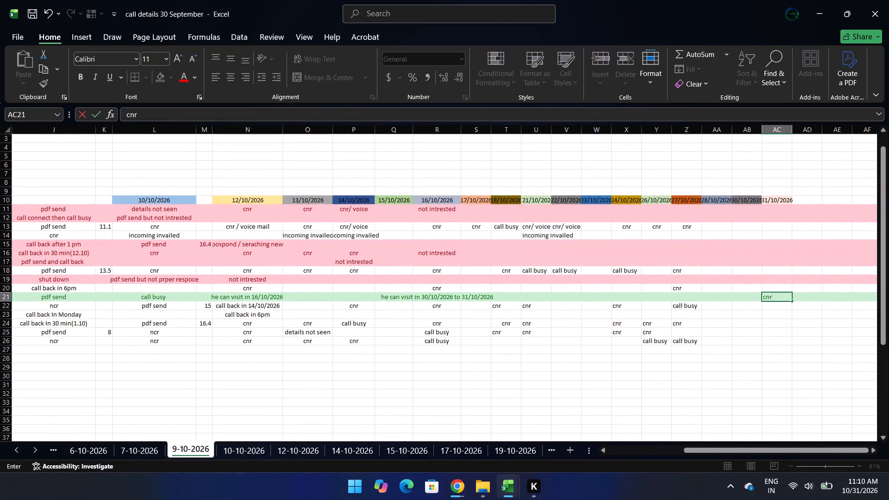
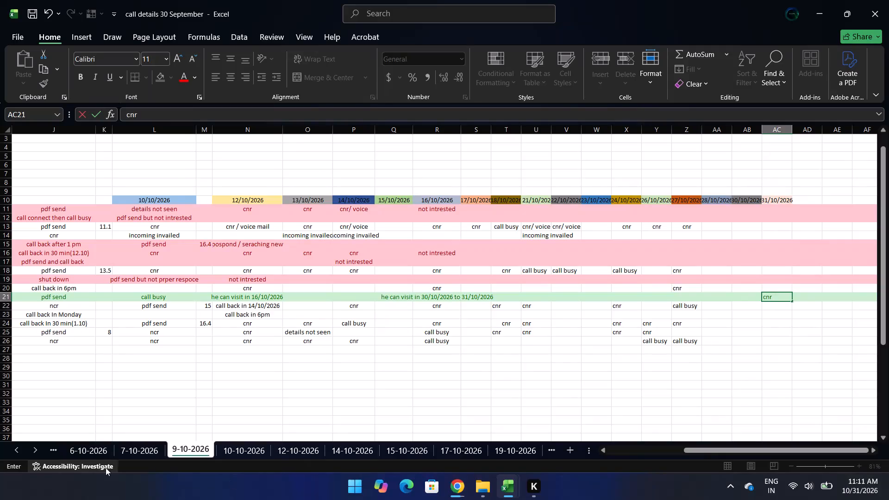
Copy the green NAGPUR lead in row 17 of sheet 6-10-2026 into row 16 of Book1's Sheet1, above the "intrested" heading.
click(57, 447)
double_click(57, 447)
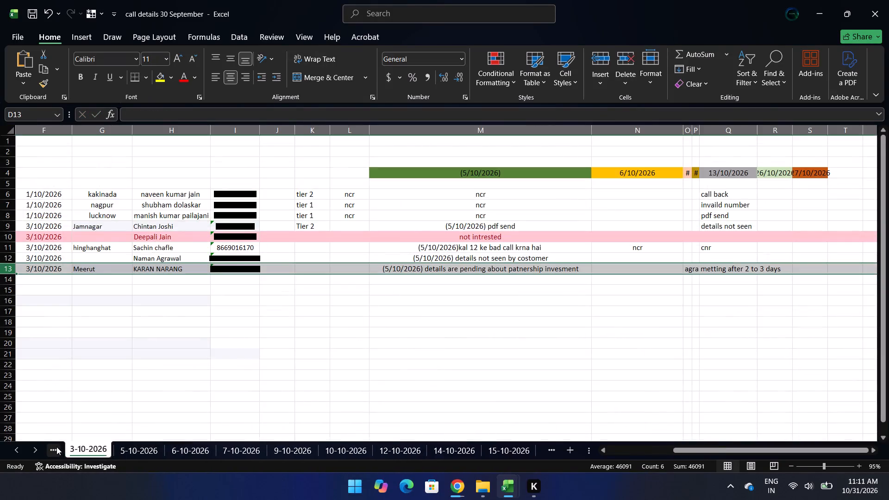
click(56, 447)
click(134, 444)
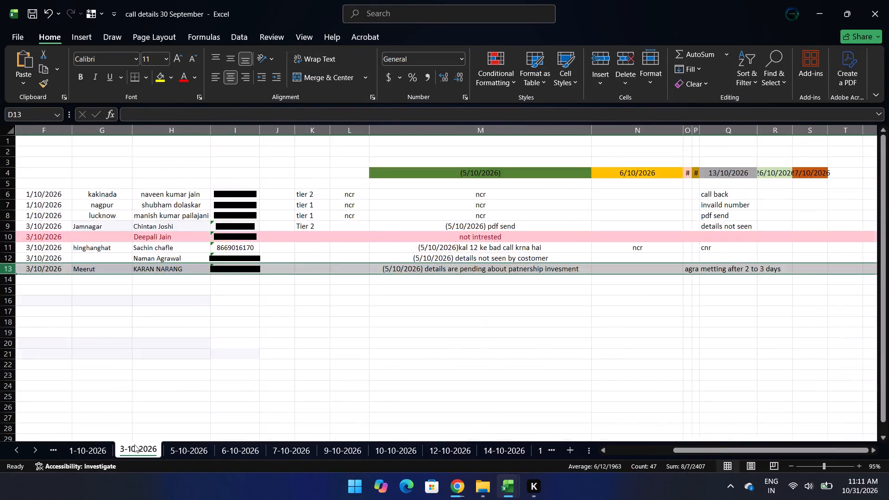
click(166, 447)
click(241, 451)
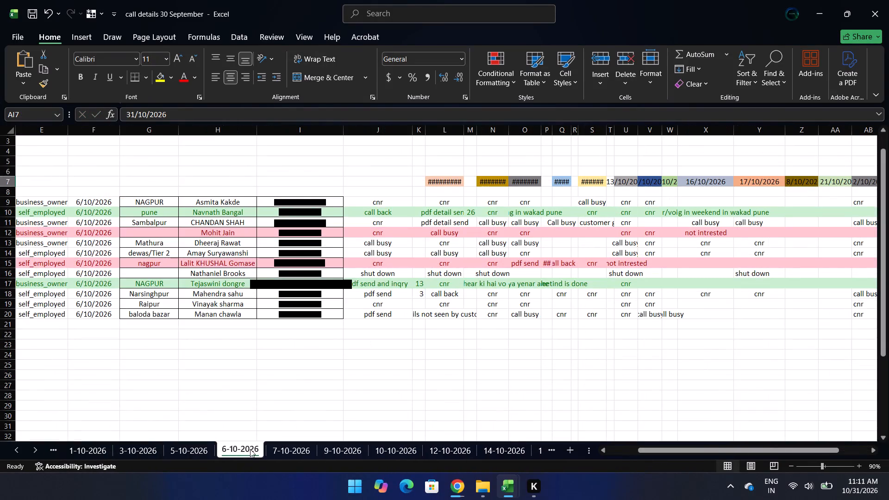
click(10, 283)
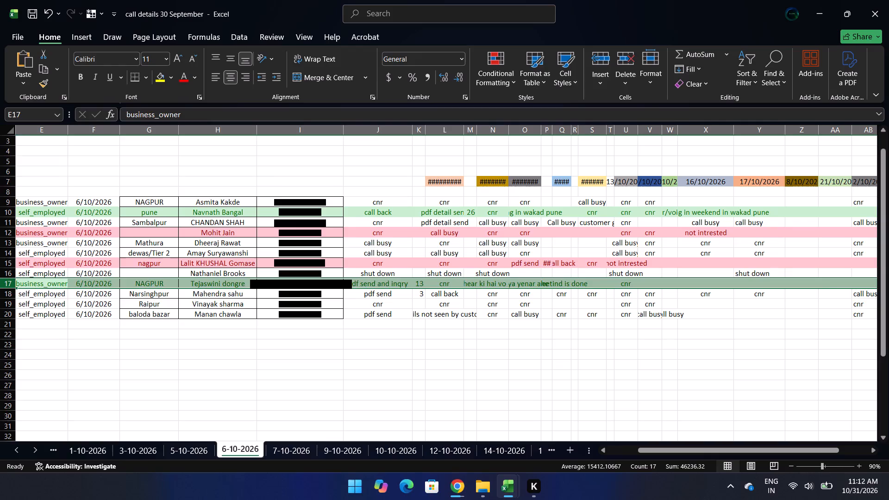
key(ctrl+c)
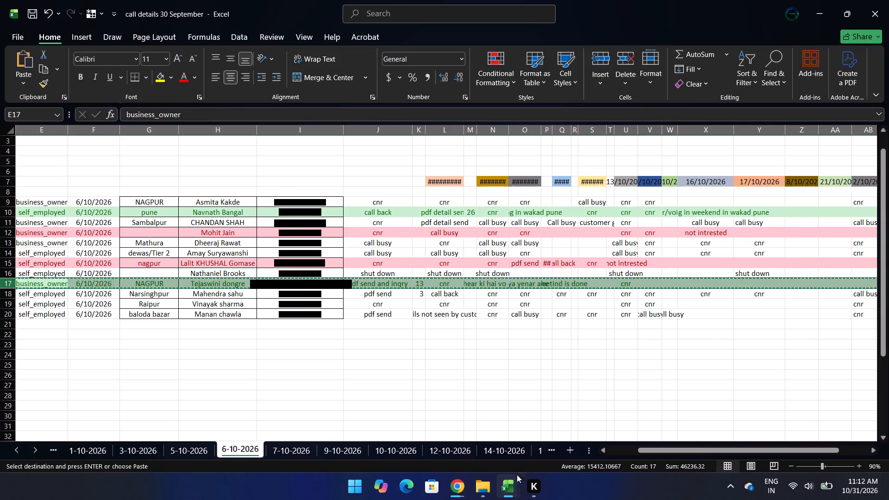
click(495, 443)
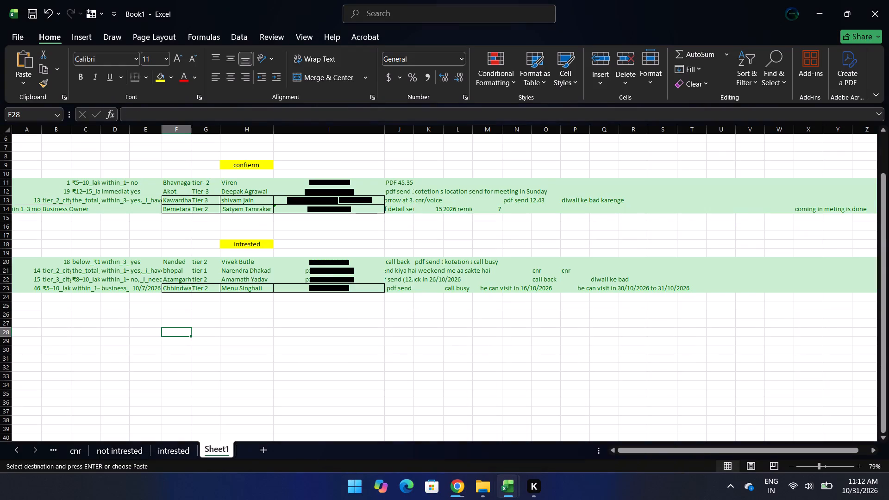
click(19, 226)
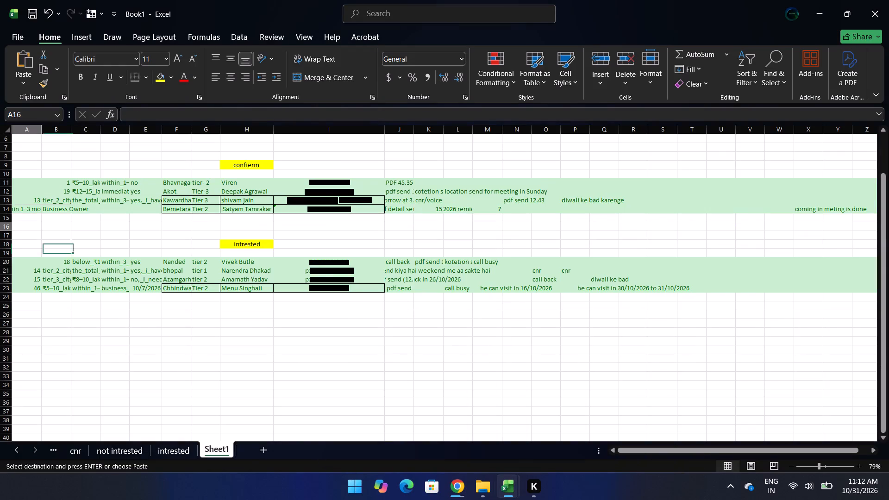
key(ctrl+v)
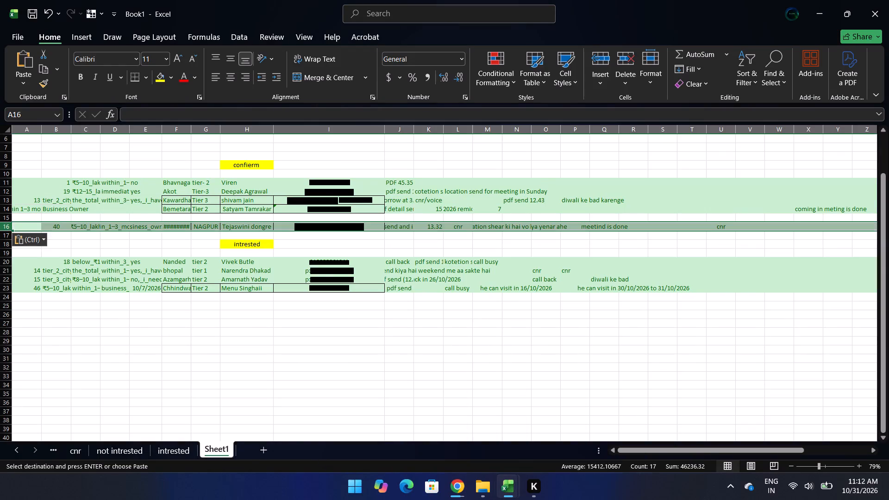
click(762, 362)
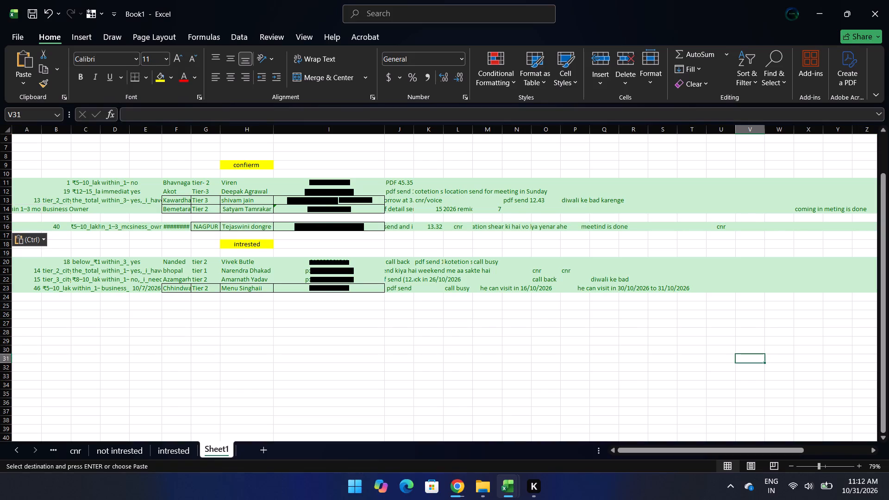
click(85, 250)
click(100, 218)
click(90, 231)
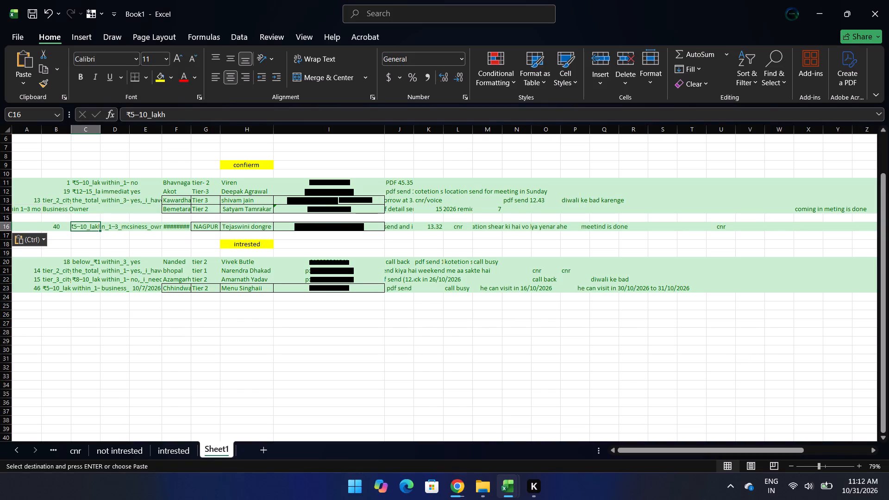
Copy the whole "confierm" and "intrested" lead block, rows 9 to 24 of Book1's Sheet1, into a new blank workbook starting at A11.
click(38, 227)
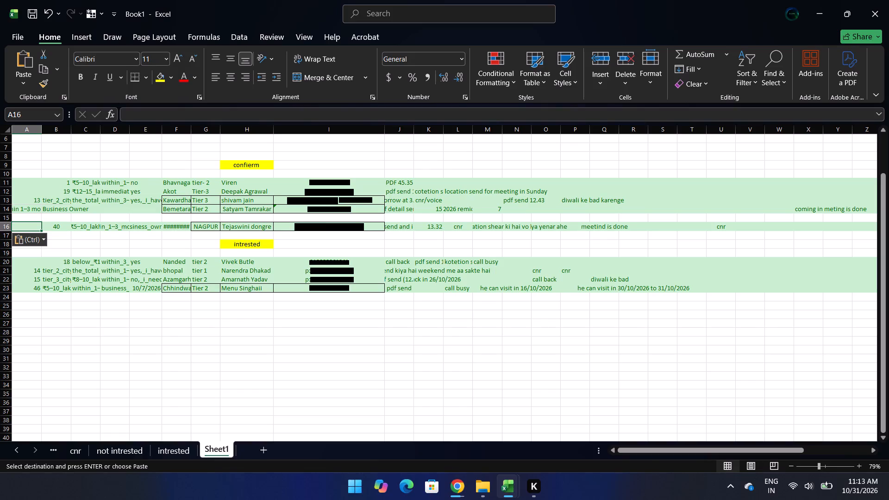
key(ctrl+a)
click(39, 199)
drag(17, 166, 17, 166)
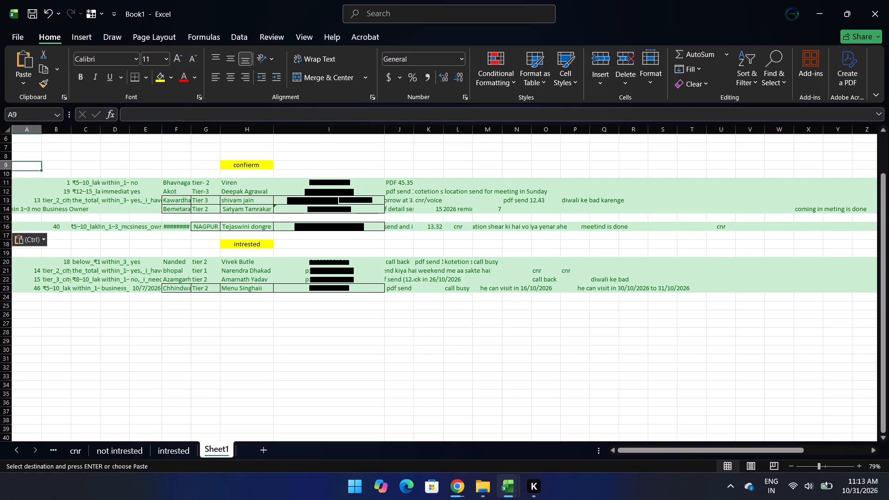
drag(17, 166, 803, 319)
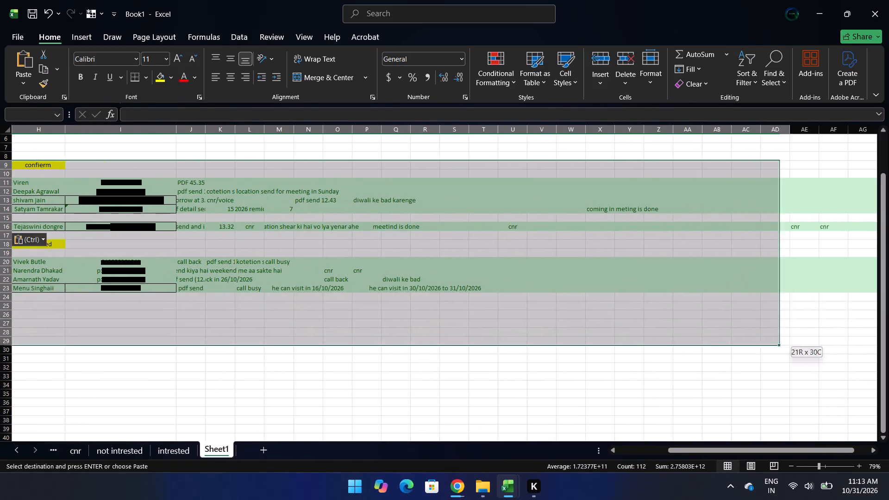
drag(803, 319, 701, 297)
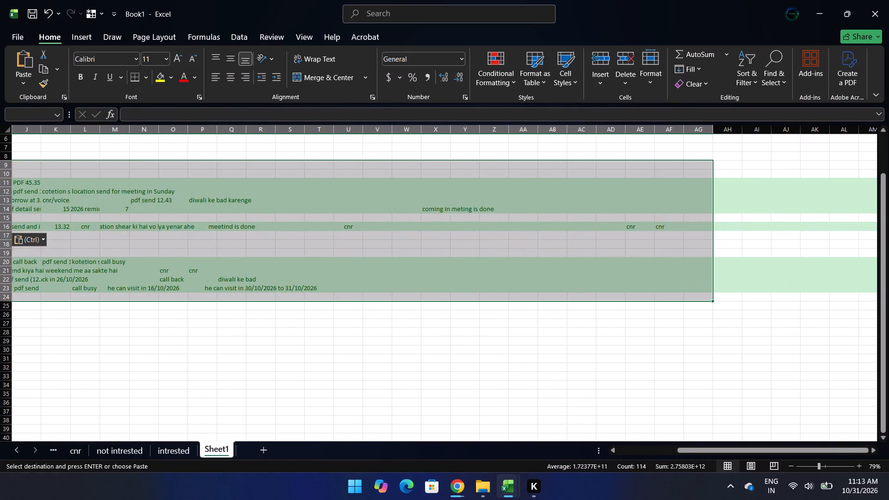
scroll(436, 365, right, 2)
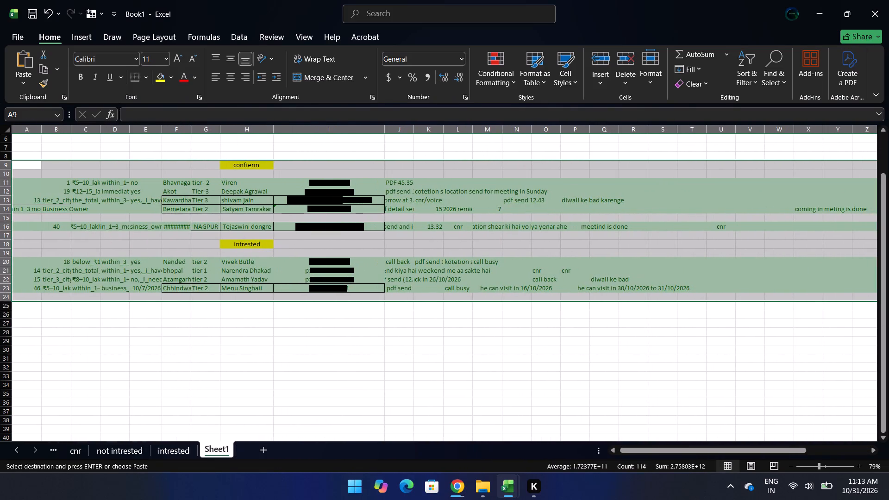
key(ctrl+c)
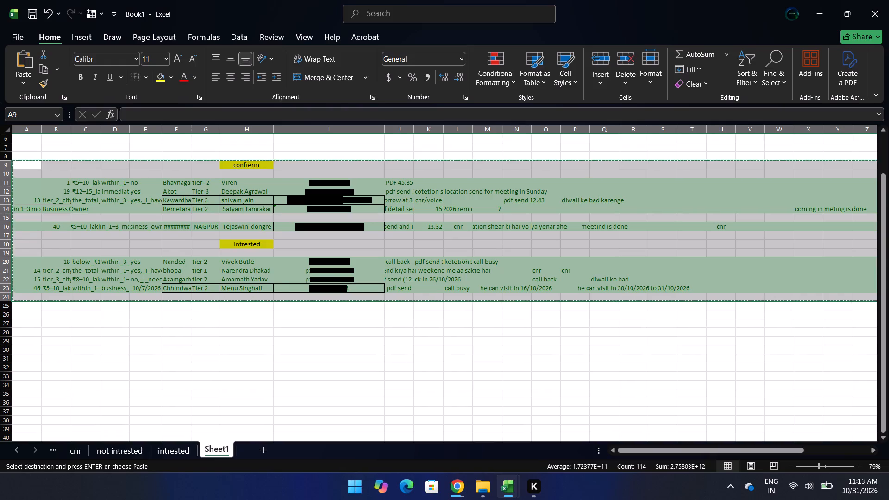
right_click(510, 483)
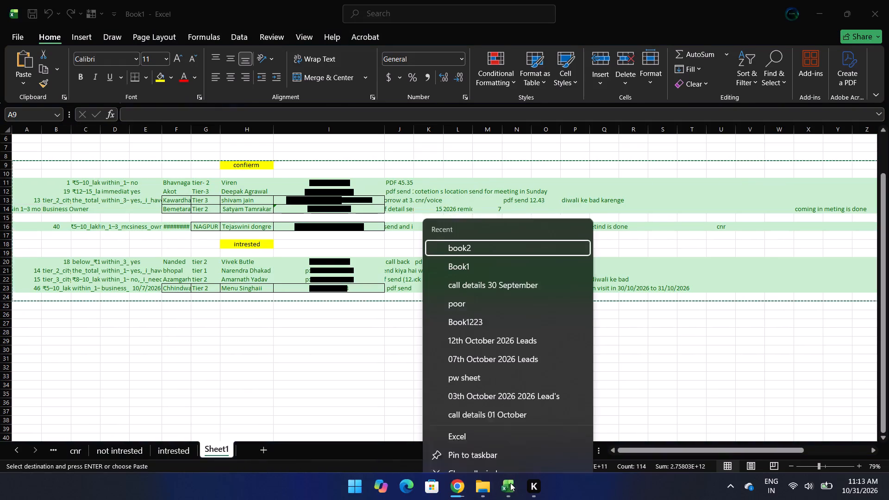
click(483, 413)
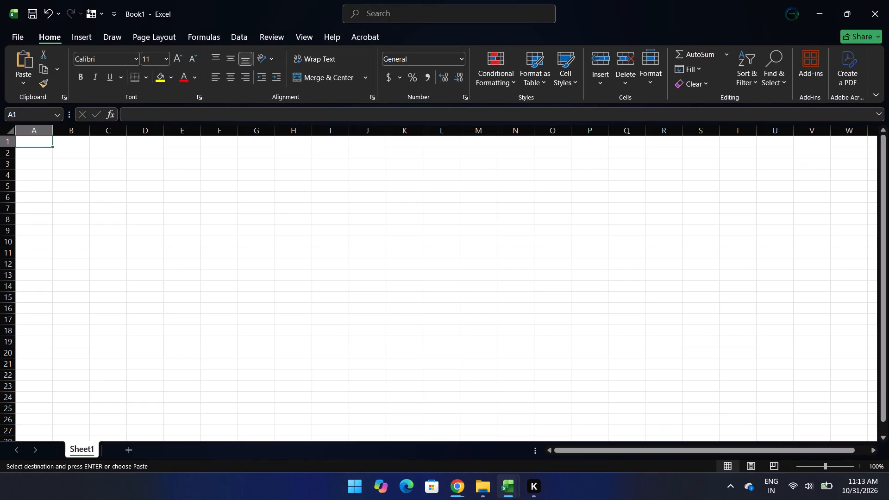
click(32, 251)
key(ctrl+v)
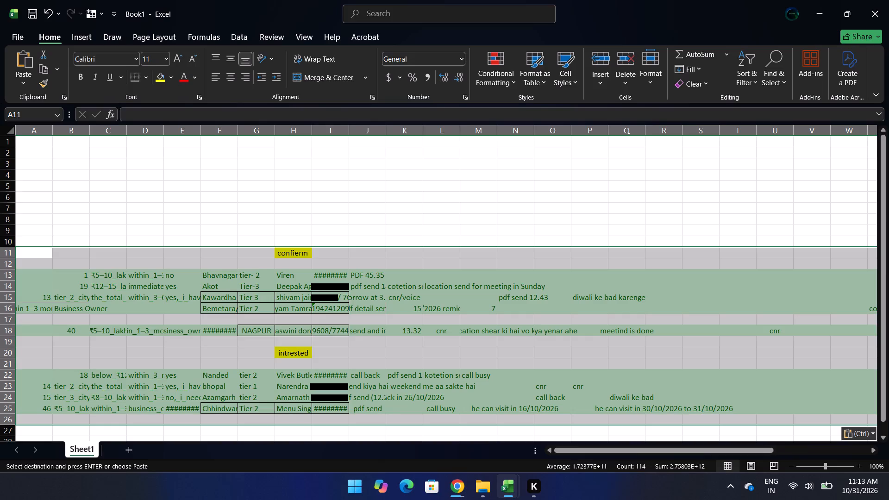
Save the new workbook as Book253 in the Downloads folder.
key(ctrl+s)
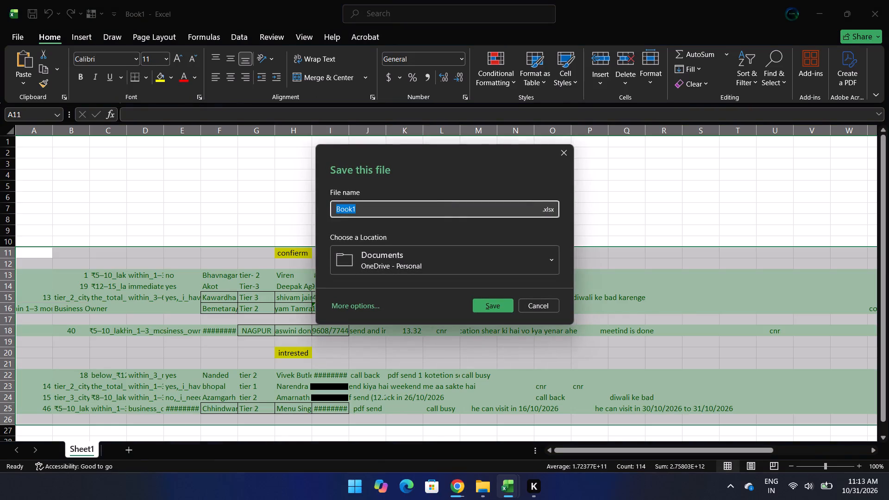
click(423, 207)
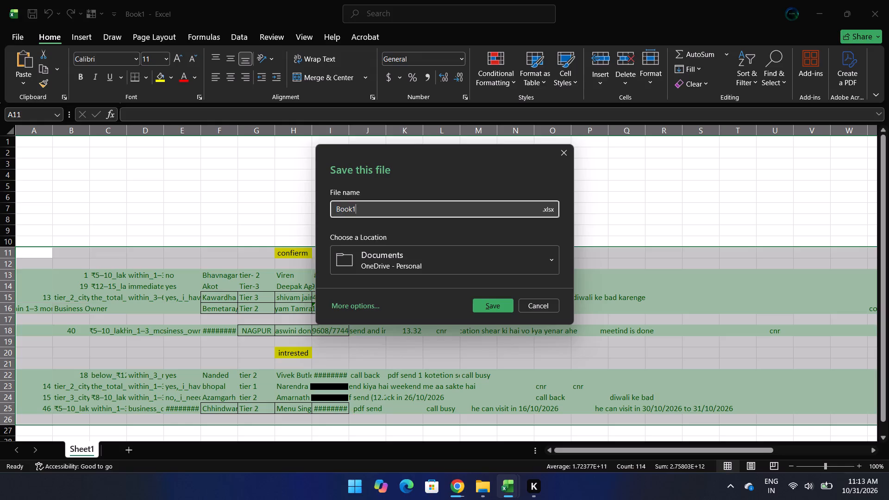
key(BackSpace)
text(253)
click(446, 253)
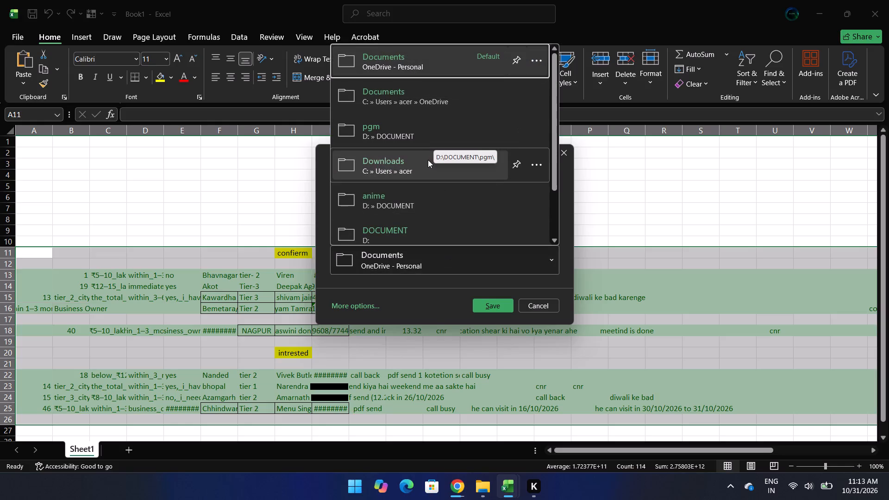
click(389, 163)
click(499, 304)
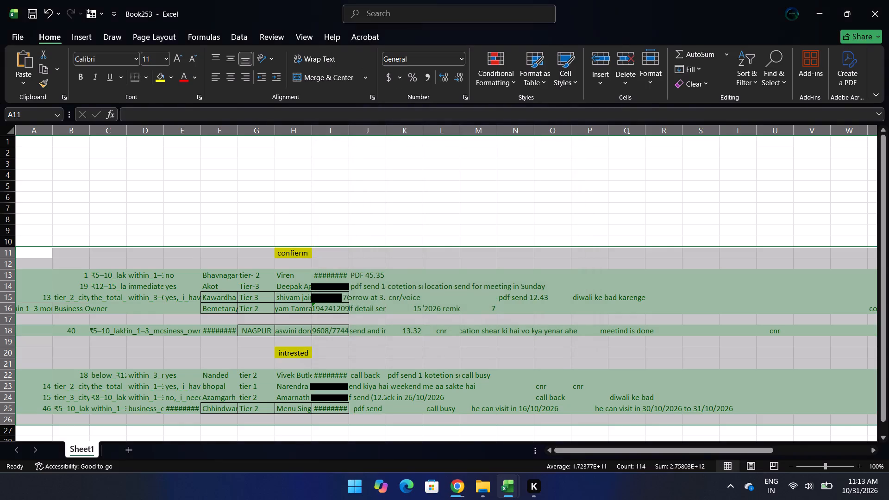
Close the Book253 workbook, keeping the other workbooks open.
click(826, 11)
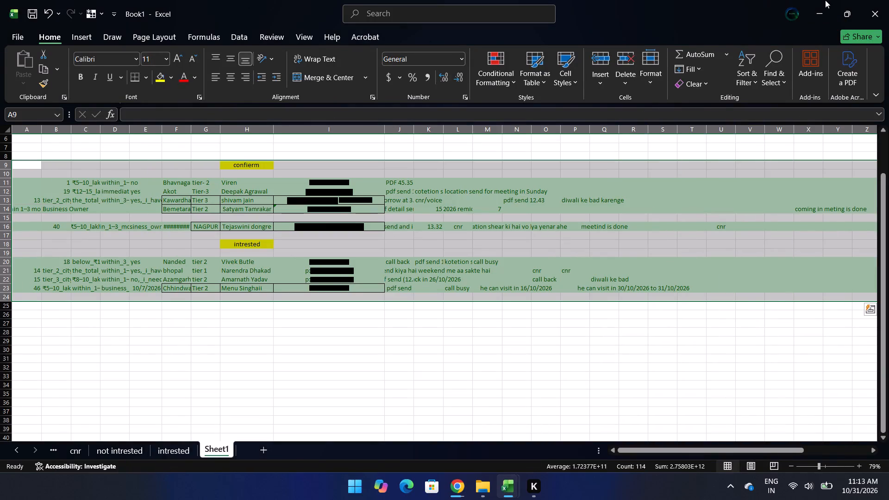
click(824, 5)
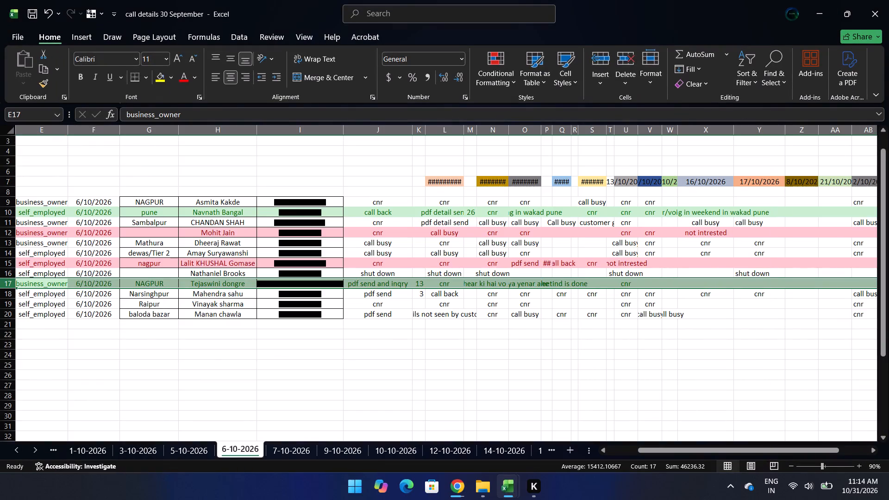
click(506, 482)
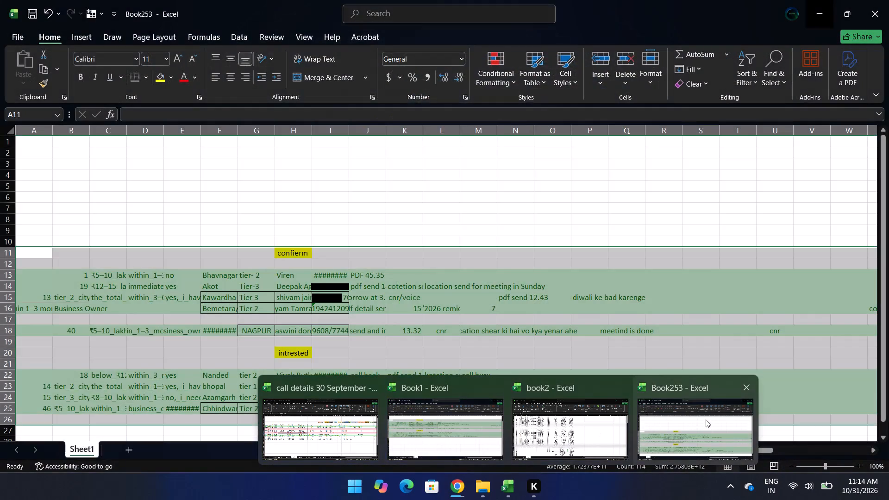
click(745, 380)
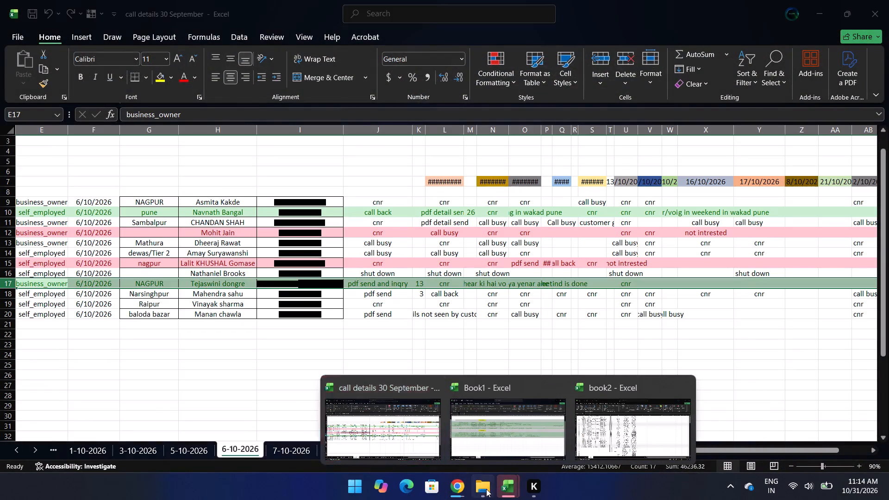
Switch back to Sheet1 of the Book1 workbook.
click(486, 489)
click(516, 485)
click(527, 450)
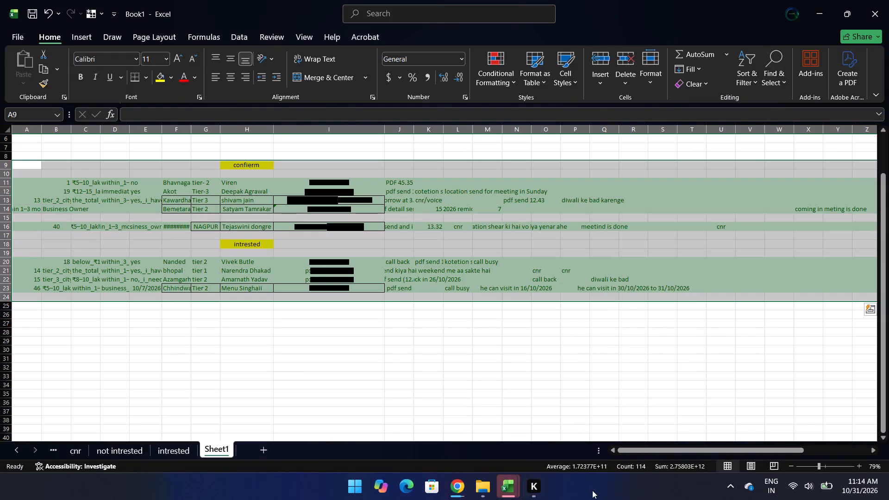
Switch to the "call details 30 September" workbook.
click(593, 490)
click(501, 488)
click(422, 444)
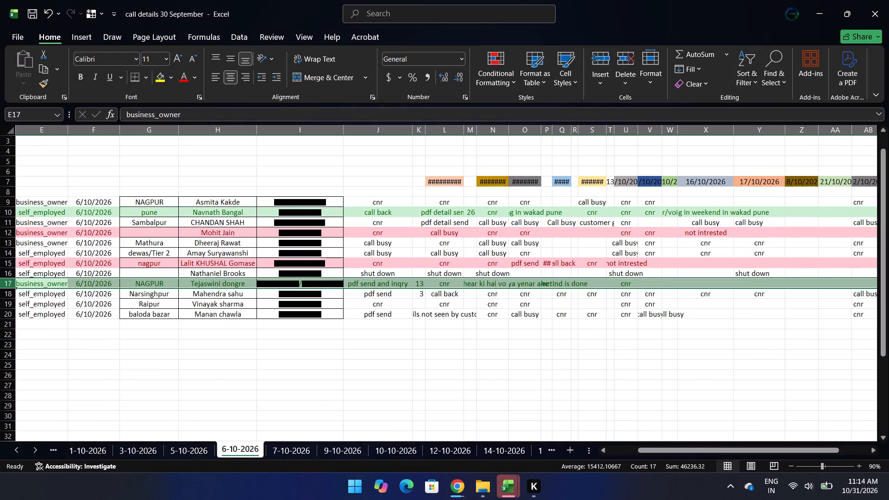
Switch to File Explorer, show the Downloads folder and refresh its file list.
click(476, 487)
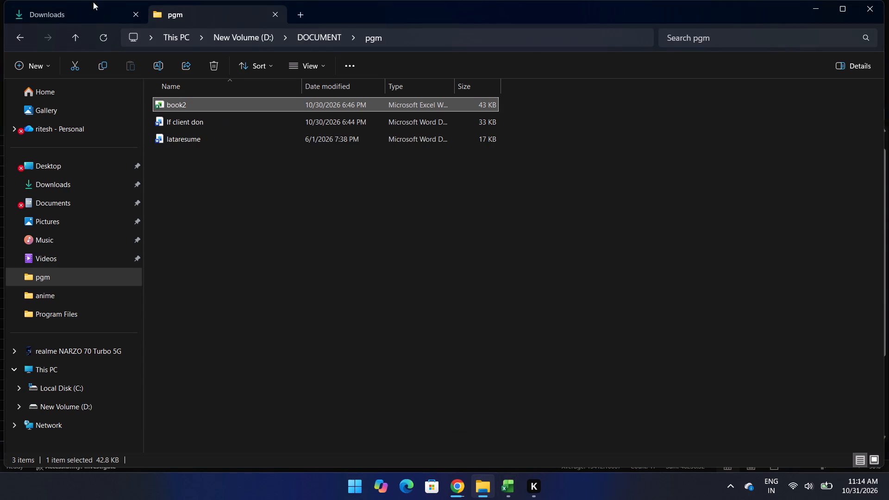
click(77, 2)
click(49, 1)
click(44, 13)
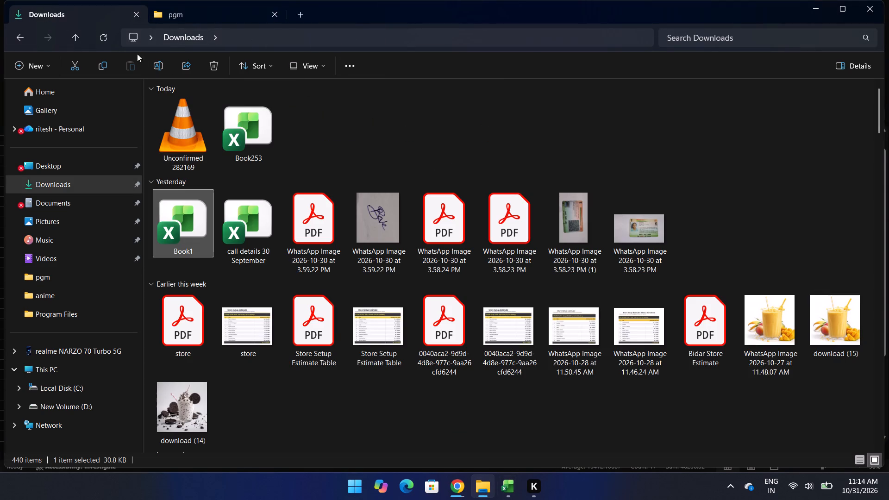
click(108, 38)
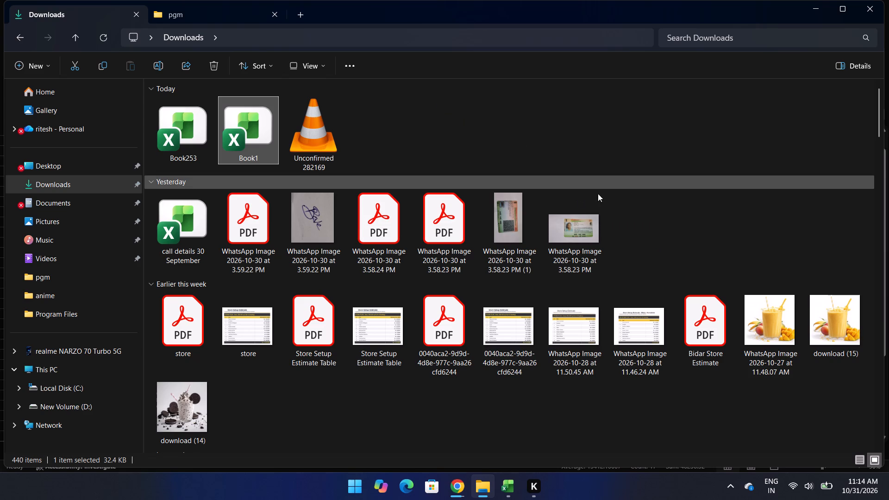
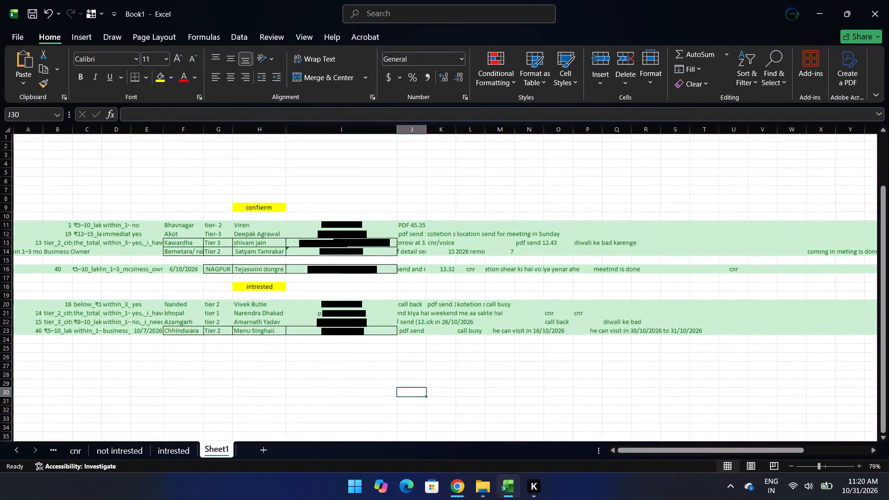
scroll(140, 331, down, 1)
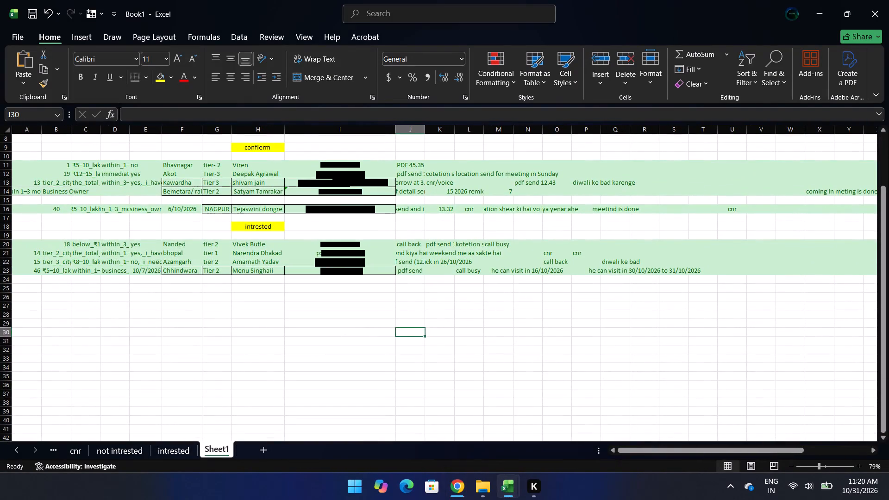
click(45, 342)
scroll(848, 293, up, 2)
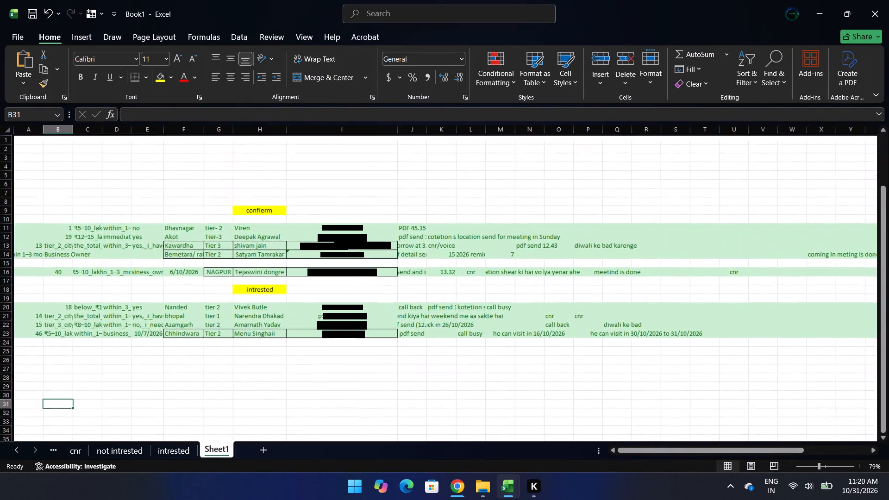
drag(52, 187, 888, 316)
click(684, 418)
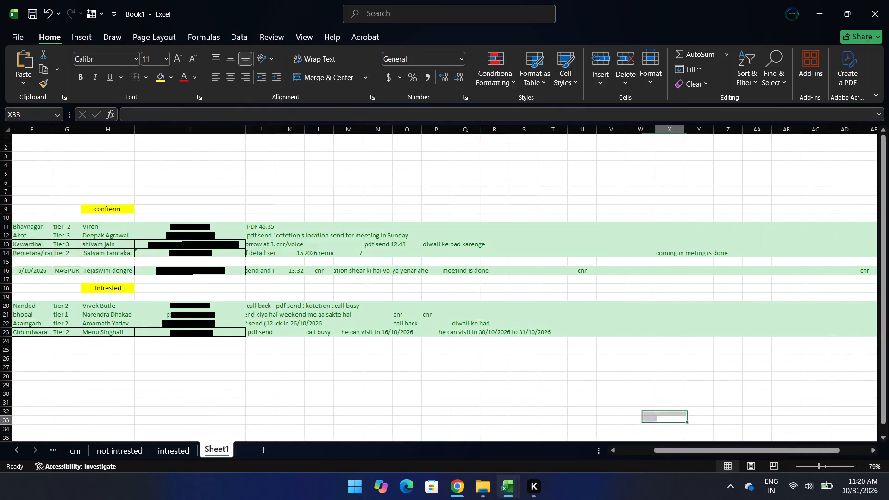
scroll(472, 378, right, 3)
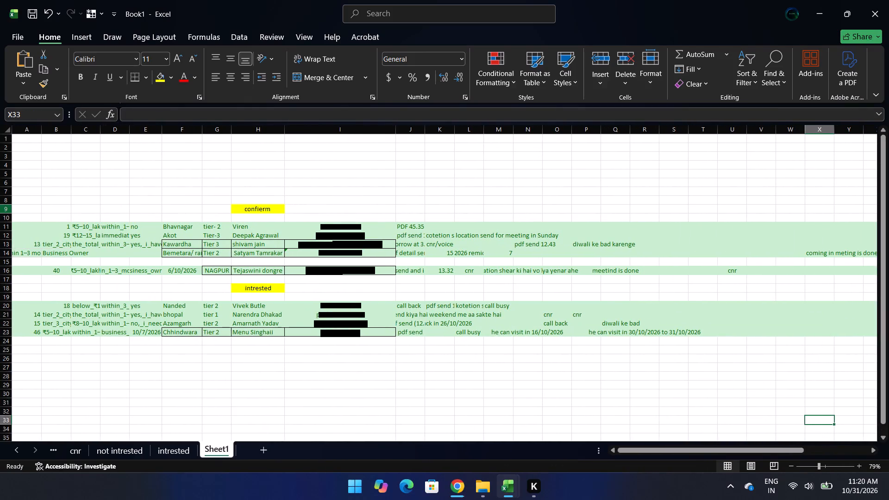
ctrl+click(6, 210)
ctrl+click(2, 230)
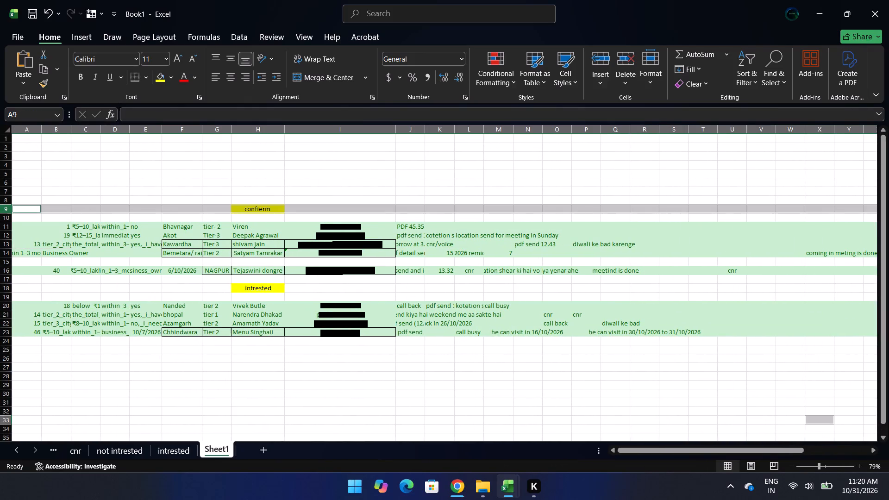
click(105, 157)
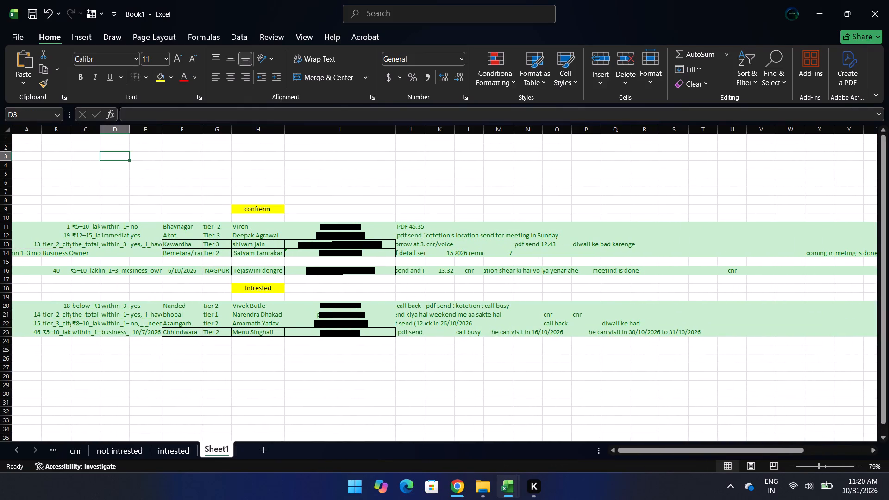
Reset the green lead rows 11 to 14, 16 and 20 to 23 together to the plain default cell style.
ctrl+click(6, 227)
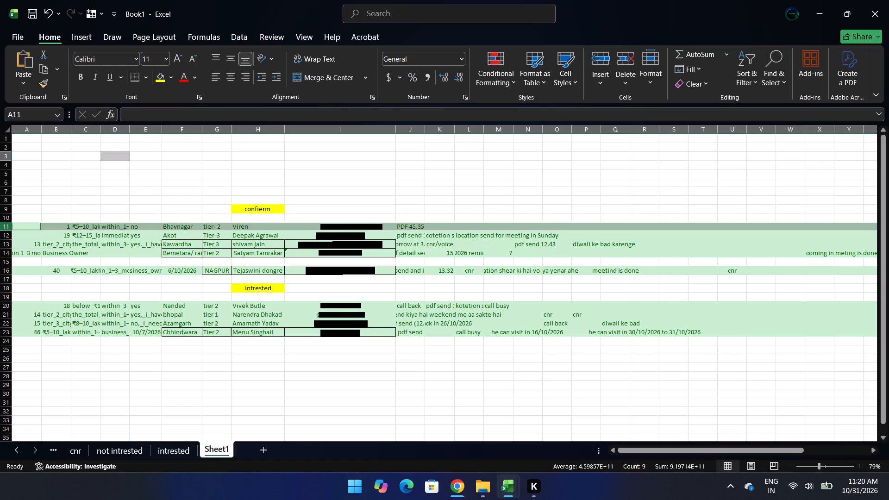
ctrl+click(1, 235)
ctrl+click(1, 247)
ctrl+click(1, 255)
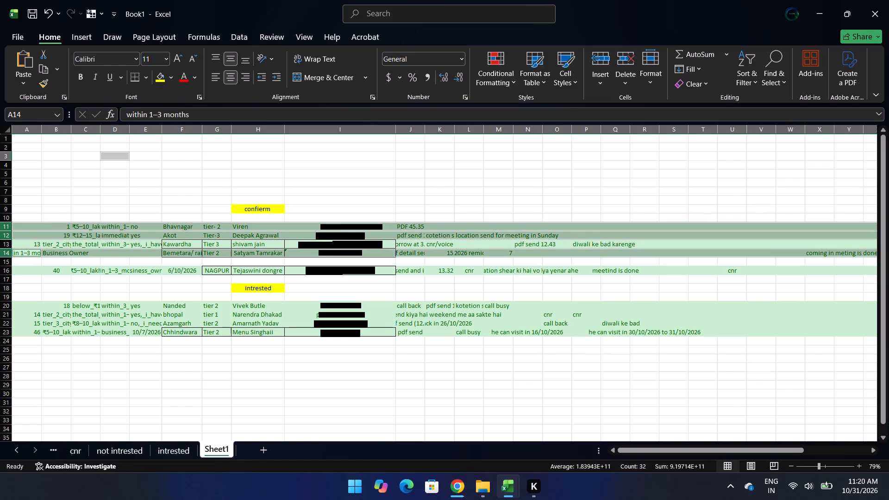
ctrl+click(4, 245)
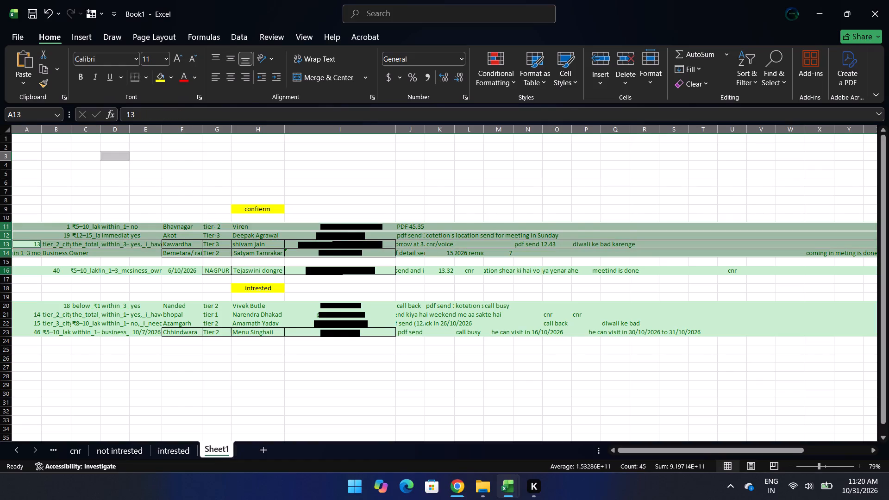
ctrl+click(4, 270)
ctrl+click(6, 305)
ctrl+click(7, 314)
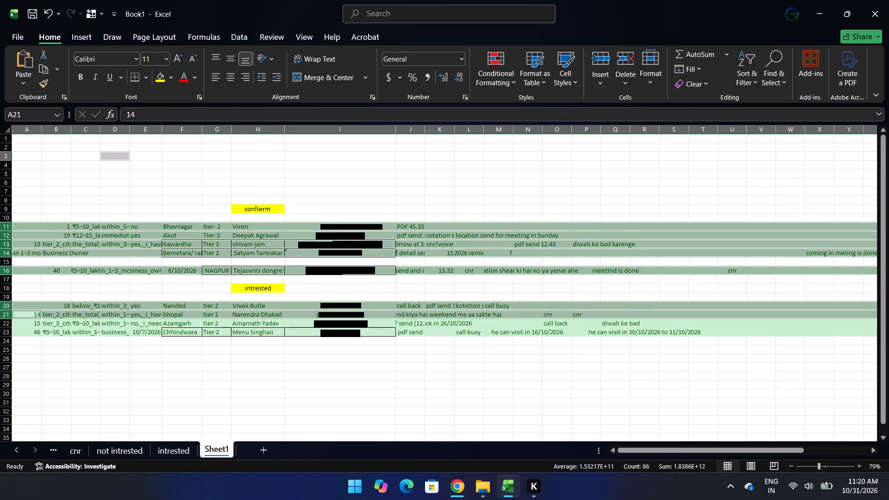
ctrl+click(7, 325)
ctrl+click(9, 334)
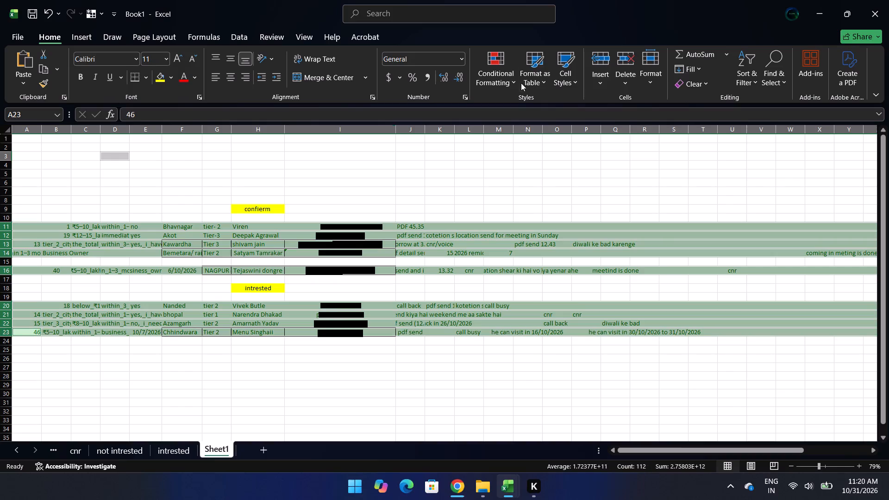
click(562, 76)
click(552, 116)
click(348, 193)
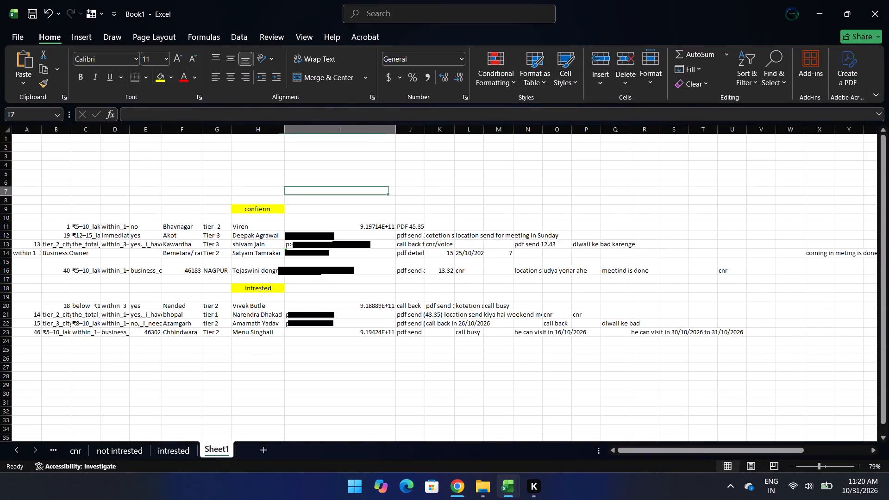
Clear the contents of the whole lead block in A9:AA24 and the leftover "cnr" entries farther along row 16.
drag(17, 211, 825, 350)
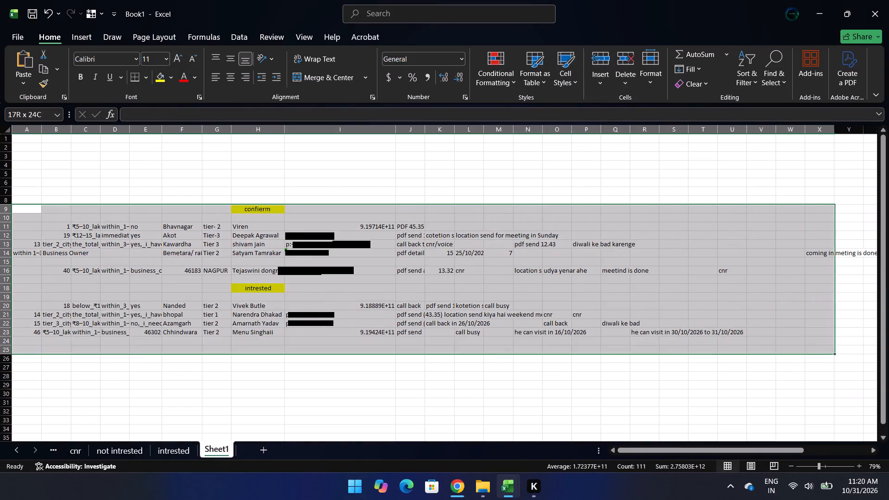
drag(825, 350, 745, 341)
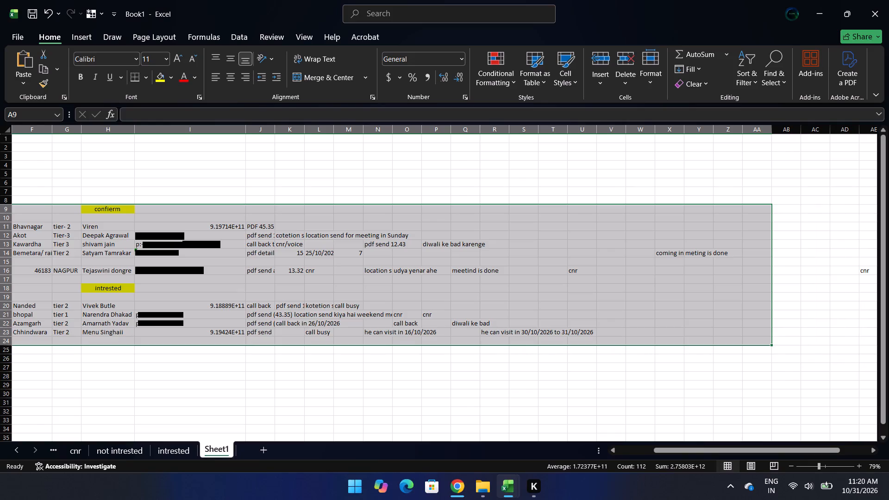
key(Delete)
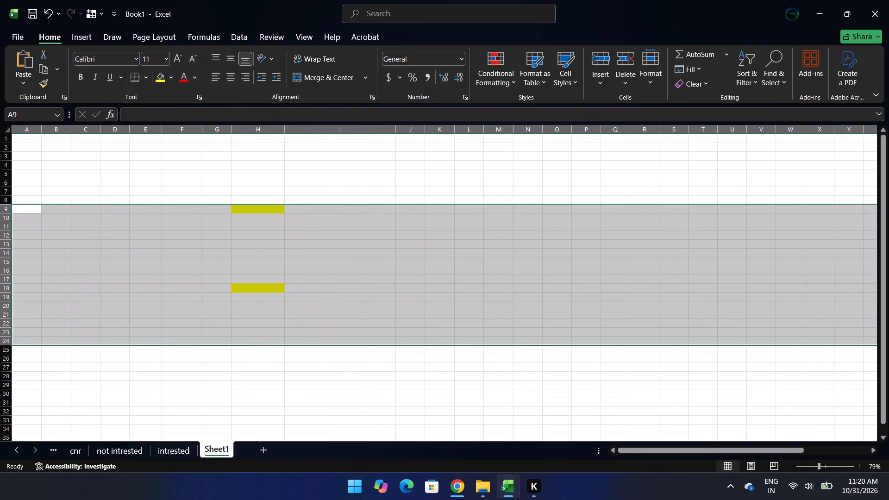
scroll(743, 340, left, 2)
drag(532, 270, 645, 291)
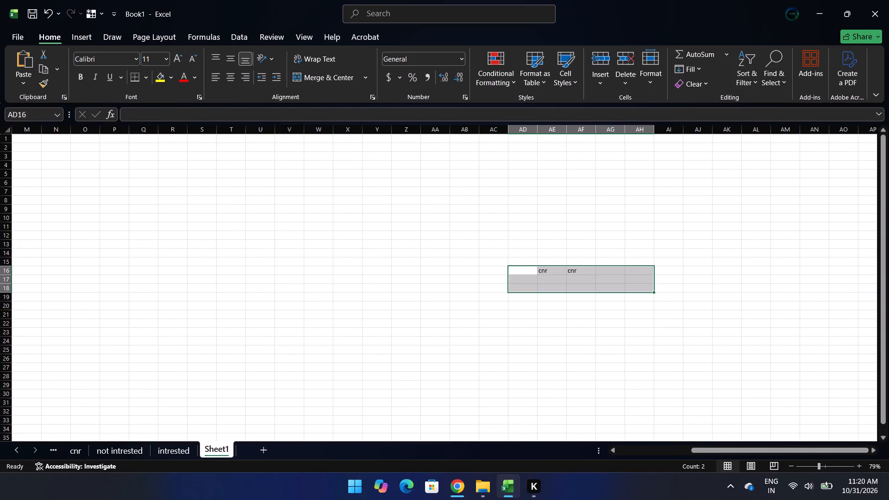
key(Delete)
scroll(645, 291, right, 8)
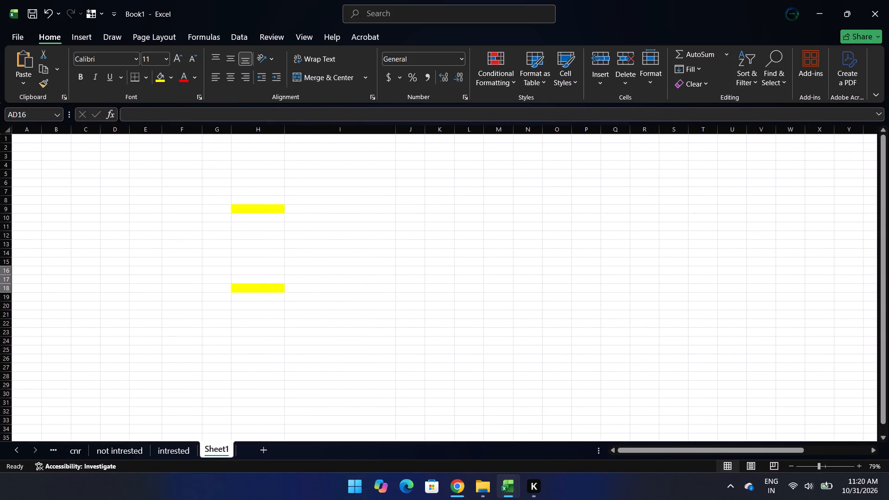
Remove the yellow fill from the two emptied heading cells H9 and H18, setting both to No Fill.
click(252, 209)
click(168, 75)
click(159, 130)
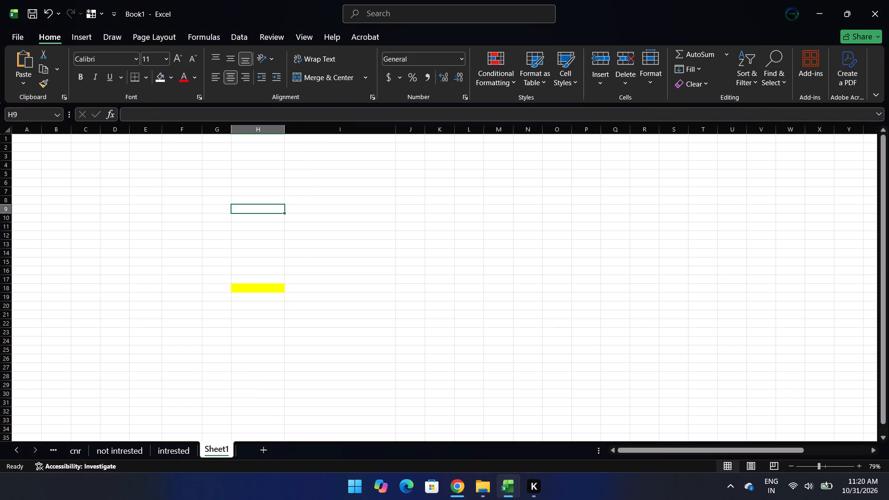
click(247, 288)
click(255, 209)
click(172, 80)
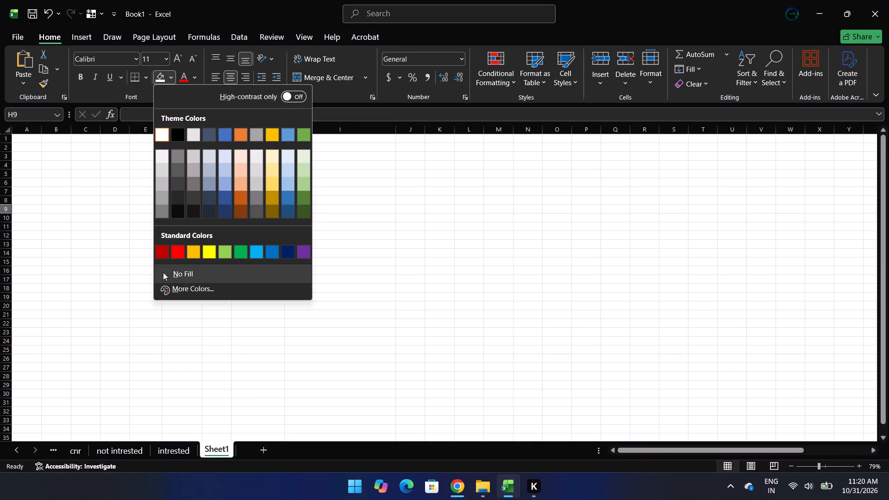
click(163, 272)
click(274, 287)
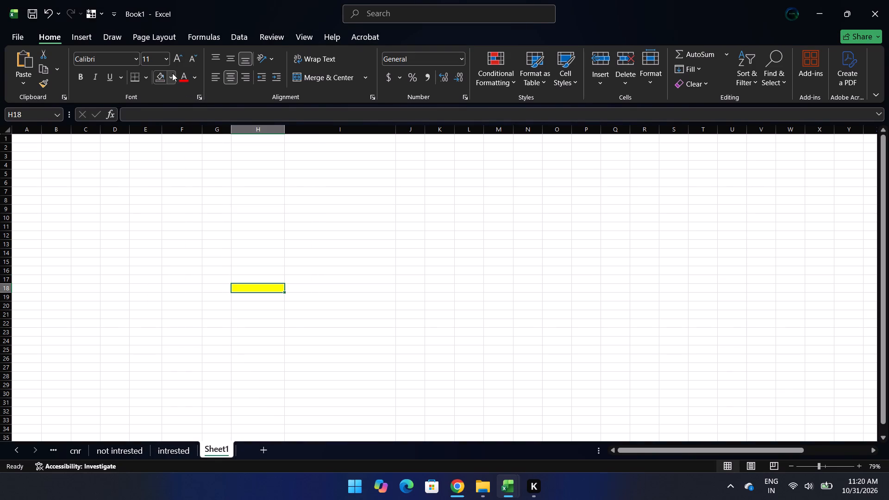
click(172, 73)
click(163, 271)
click(406, 208)
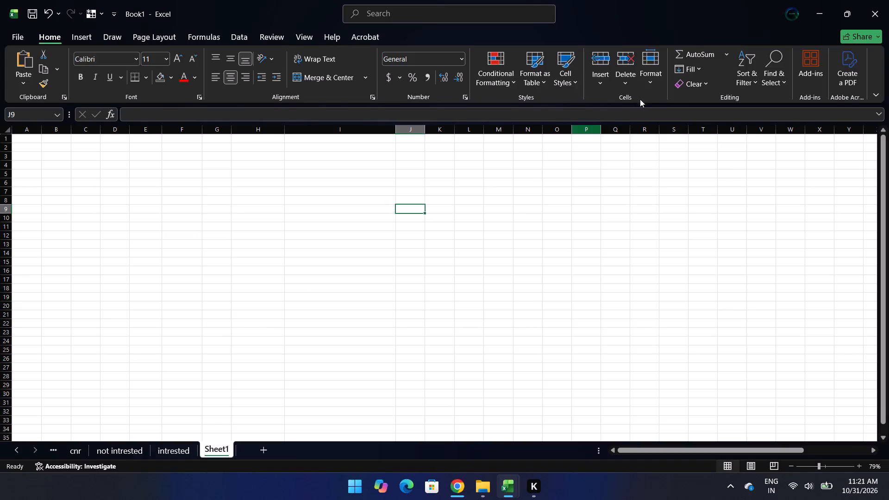
Paste the copied new lead list into Sheet1 starting at A11 and autofit its column widths.
scroll(435, 262, right, 3)
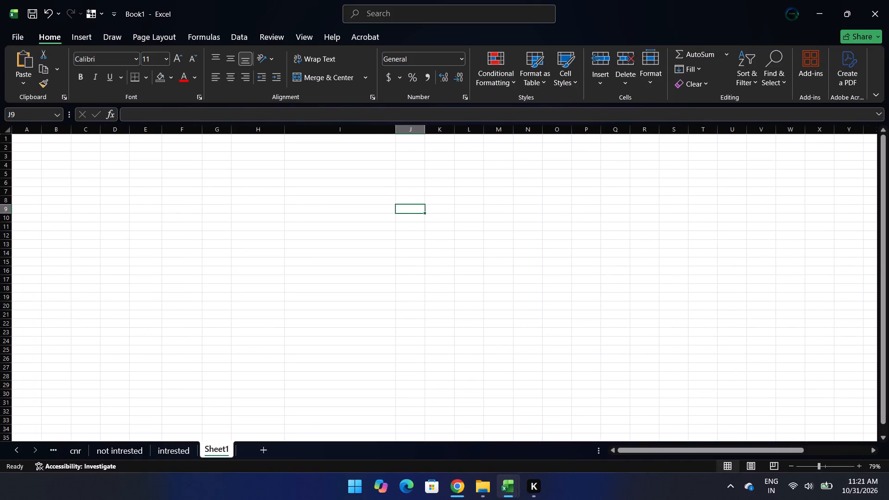
click(24, 230)
key(ctrl+v)
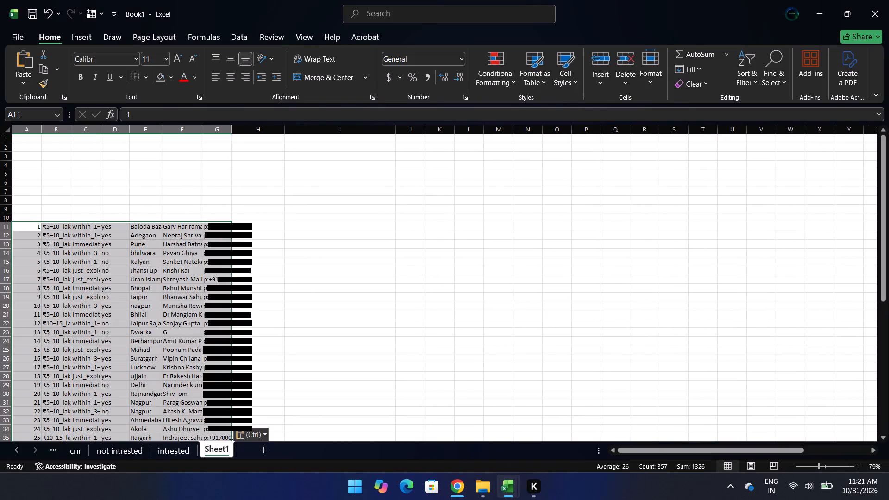
text(hoi)
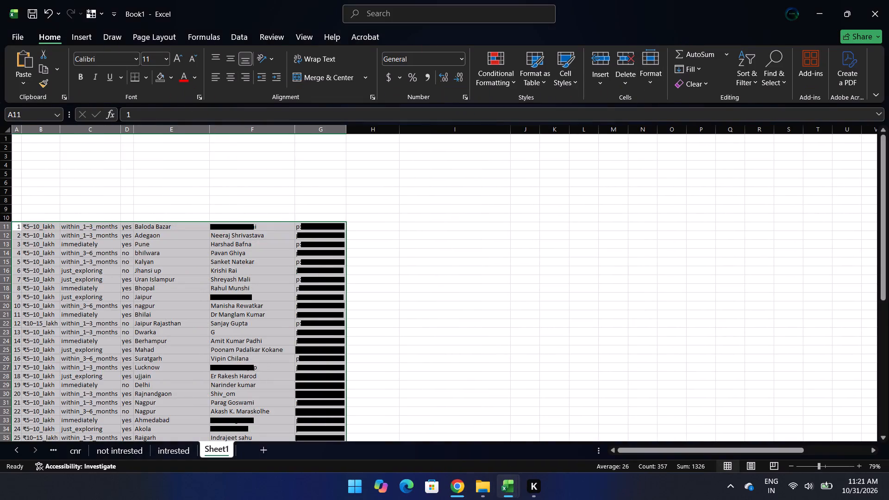
Look through the pasted lead list from its first to its last row to check the entries.
scroll(479, 194, right, 2)
scroll(479, 194, down, 4)
scroll(480, 200, up, 1)
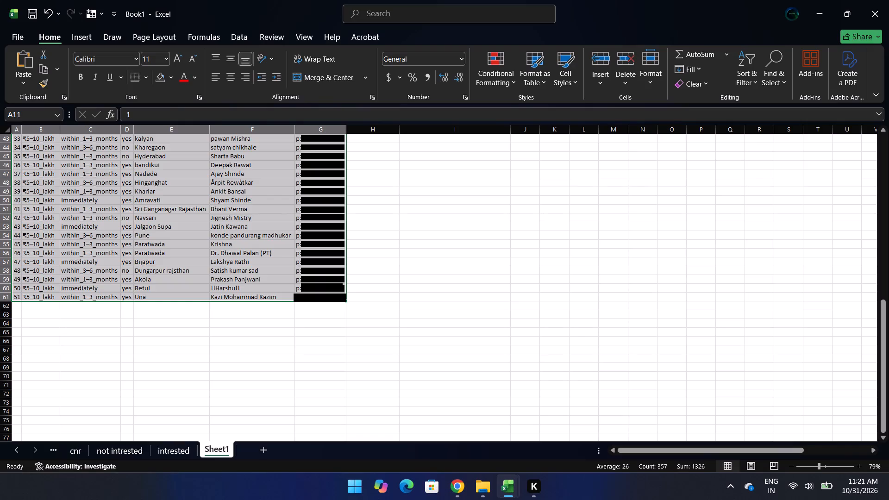
scroll(480, 200, up, 1)
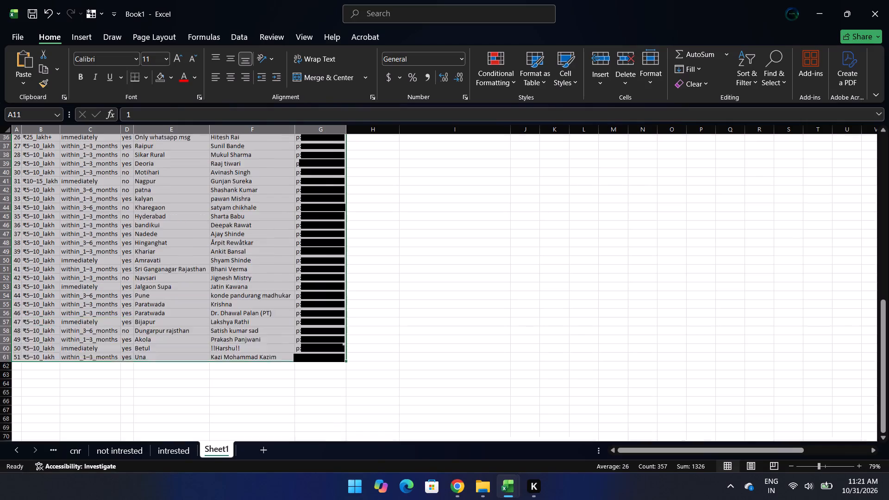
scroll(480, 200, up, 1)
scroll(480, 200, right, 2)
scroll(480, 200, up, 4)
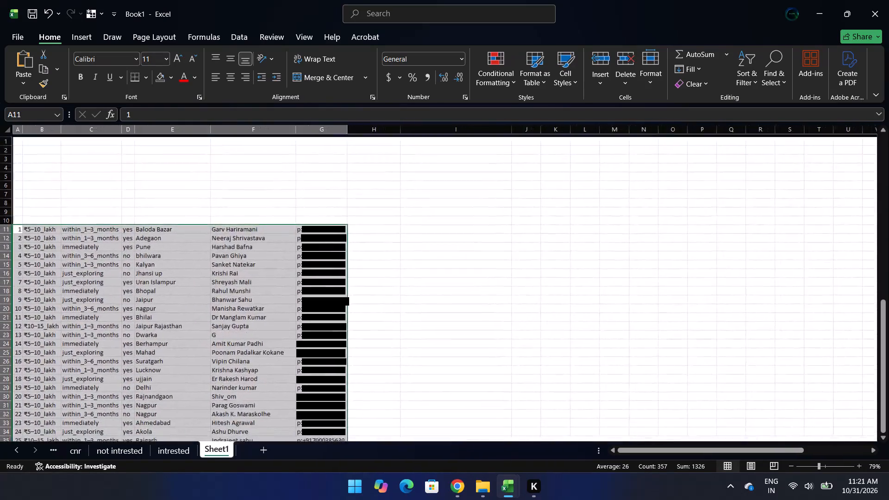
scroll(484, 206, down, 2)
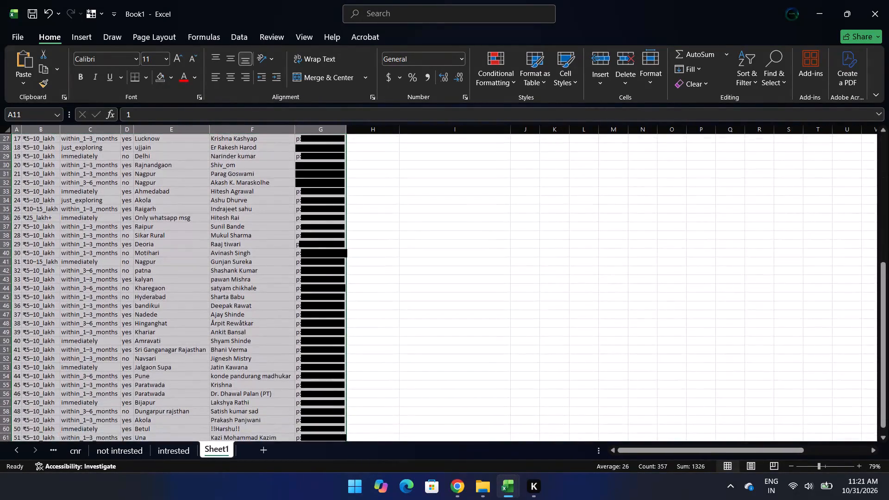
scroll(485, 206, down, 1)
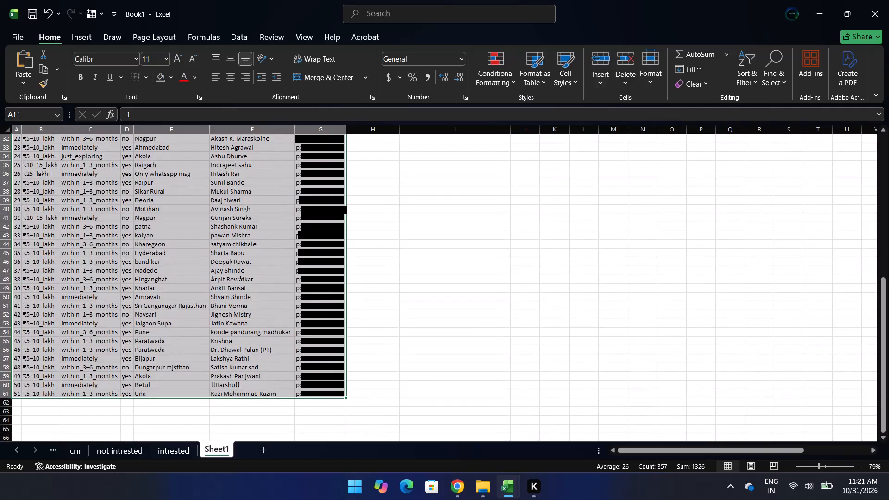
click(526, 223)
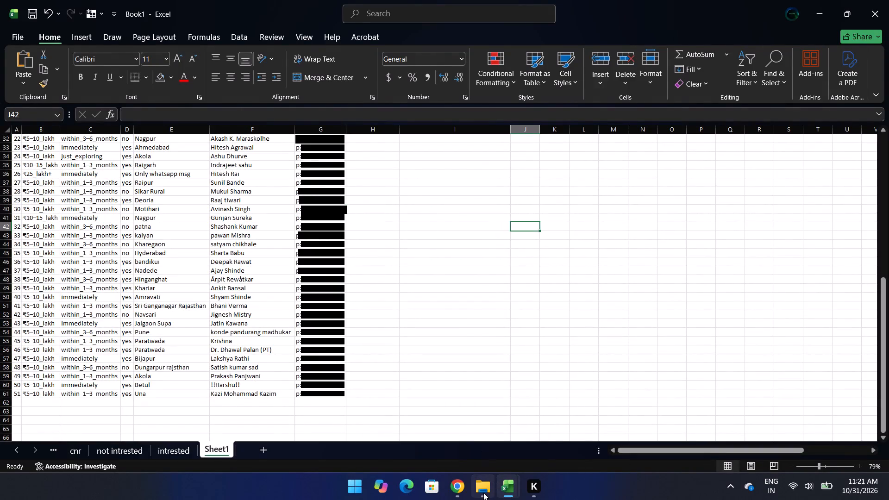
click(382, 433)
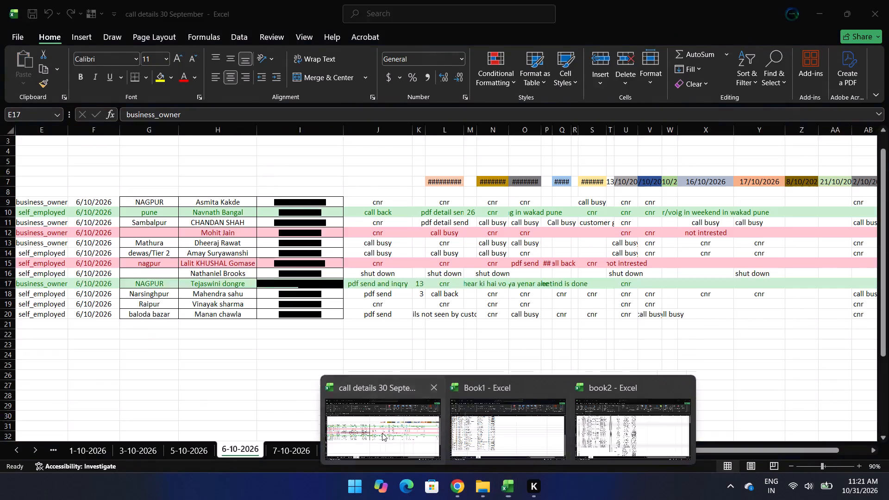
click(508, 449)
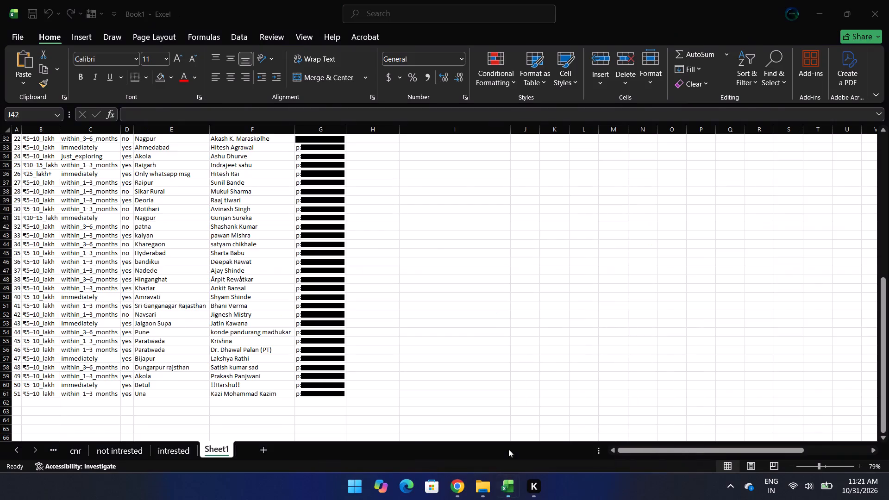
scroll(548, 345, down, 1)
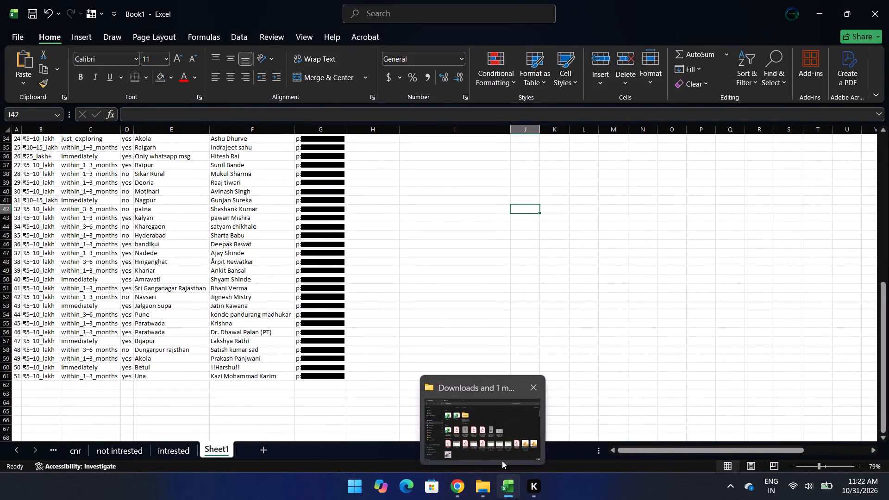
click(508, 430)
Switch to the book2 workbook and look through the lead records on Sheet2 down to the last filled row.
click(506, 486)
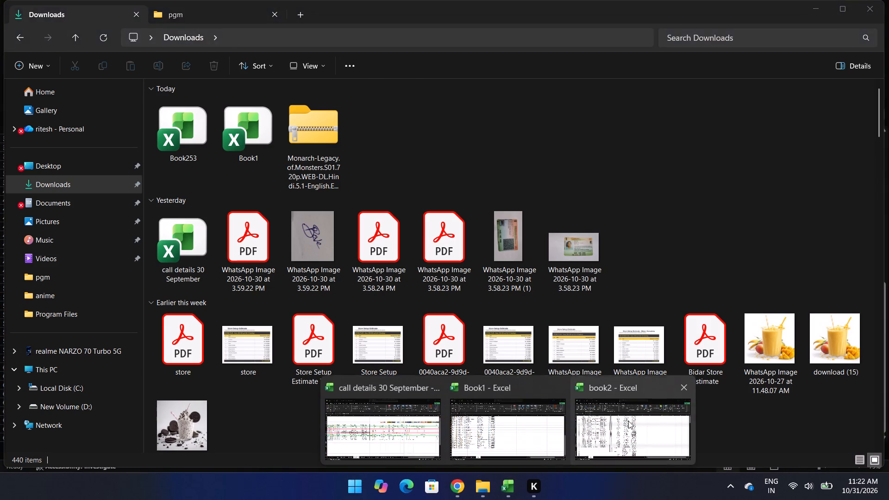
click(629, 420)
scroll(480, 375, down, 3)
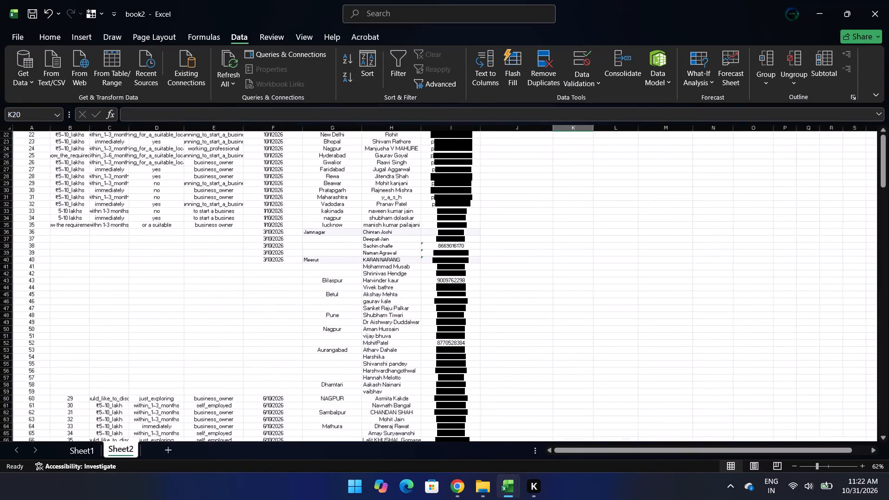
scroll(480, 375, down, 4)
scroll(480, 375, right, 3)
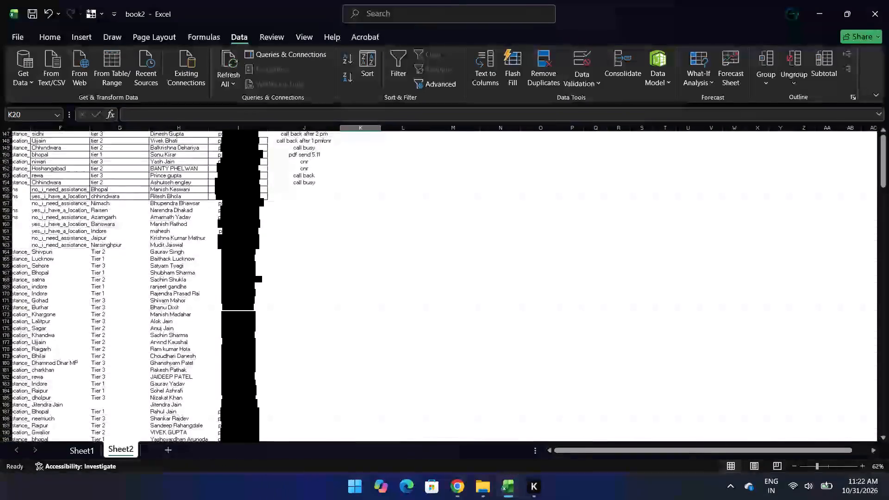
scroll(480, 375, right, 14)
scroll(480, 375, down, 1)
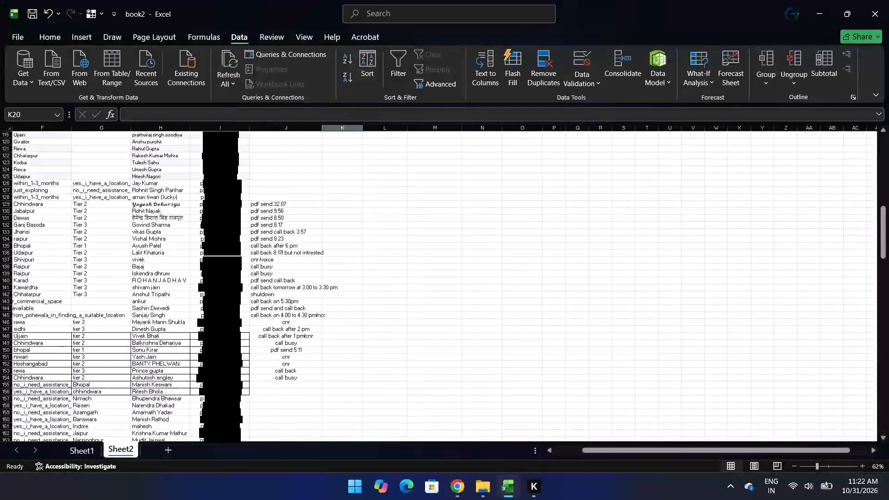
scroll(480, 375, down, 2)
scroll(480, 375, right, 2)
scroll(480, 375, down, 11)
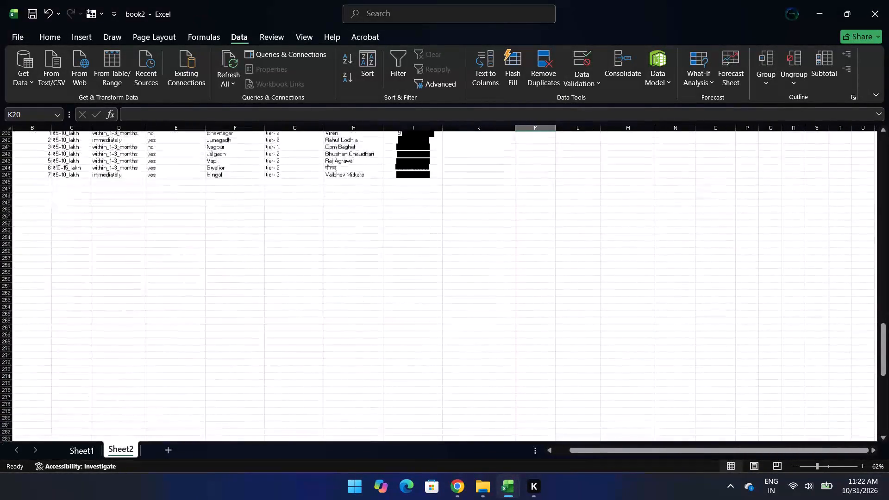
scroll(480, 375, up, 3)
scroll(480, 375, down, 1)
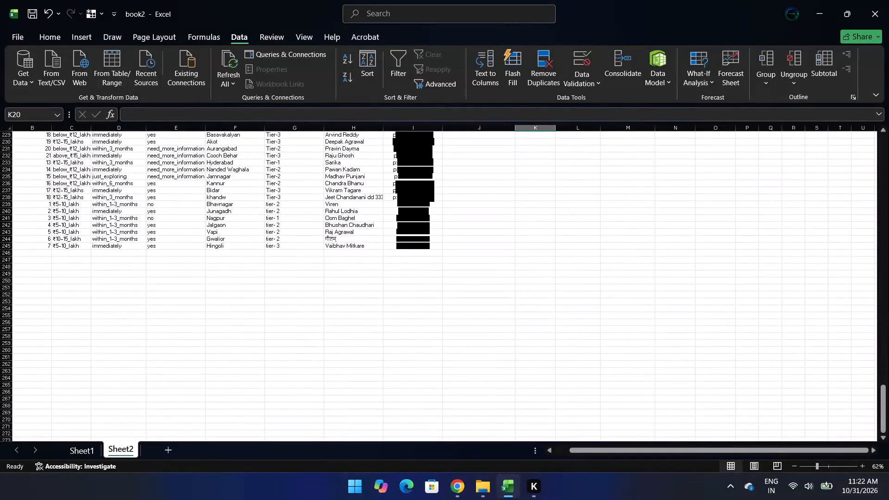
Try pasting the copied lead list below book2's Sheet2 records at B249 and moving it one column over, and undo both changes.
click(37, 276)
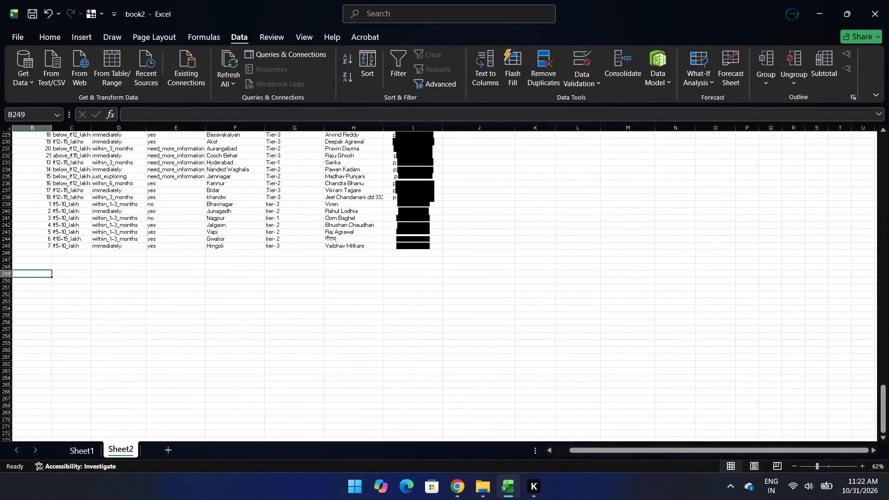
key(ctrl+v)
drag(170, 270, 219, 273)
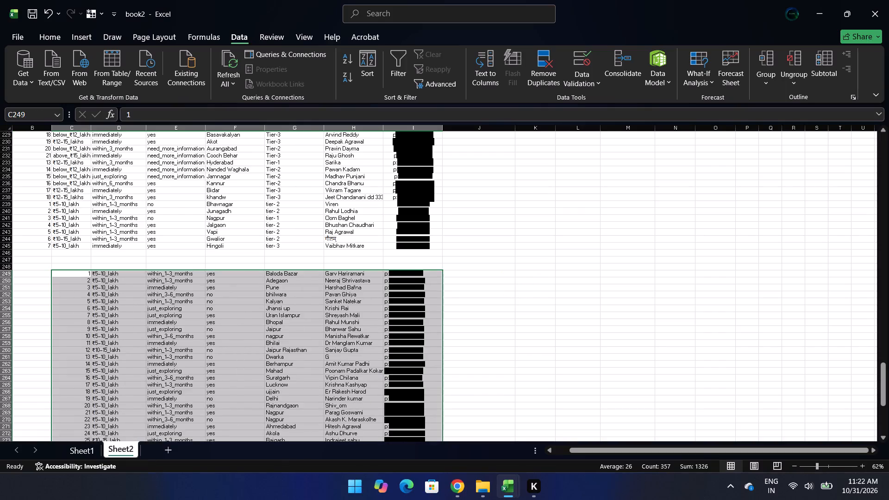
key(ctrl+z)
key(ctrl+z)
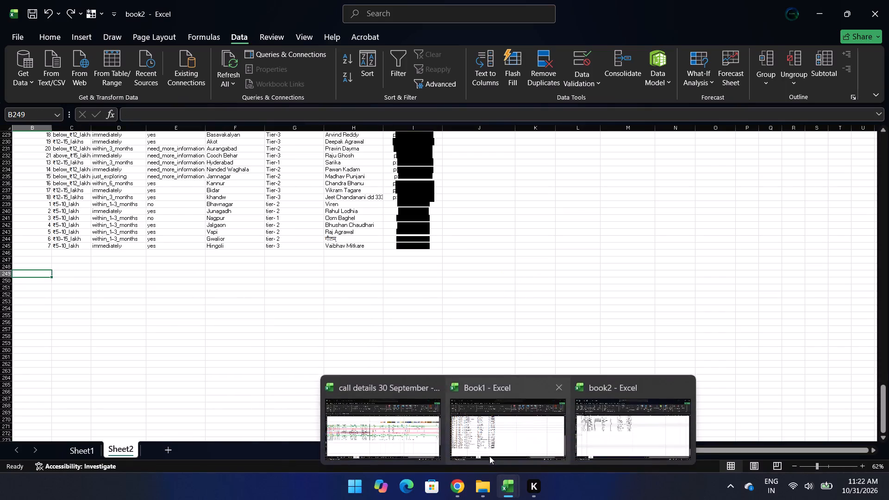
In Book1's Sheet1, insert a blank sheet column at F, between the city and name columns of the lead list.
click(494, 448)
scroll(424, 326, up, 4)
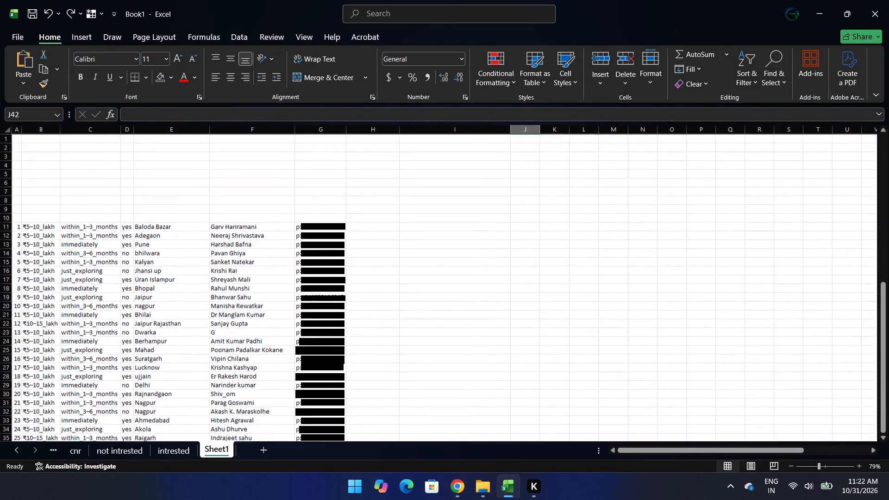
click(229, 202)
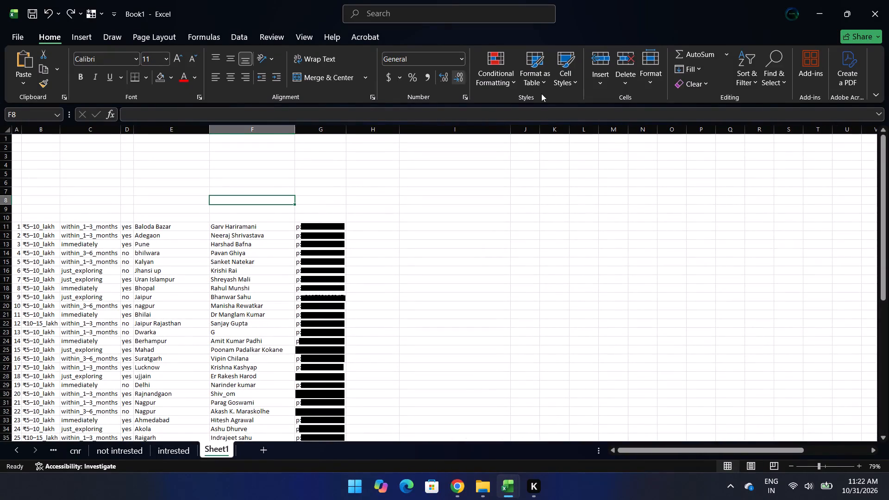
click(602, 80)
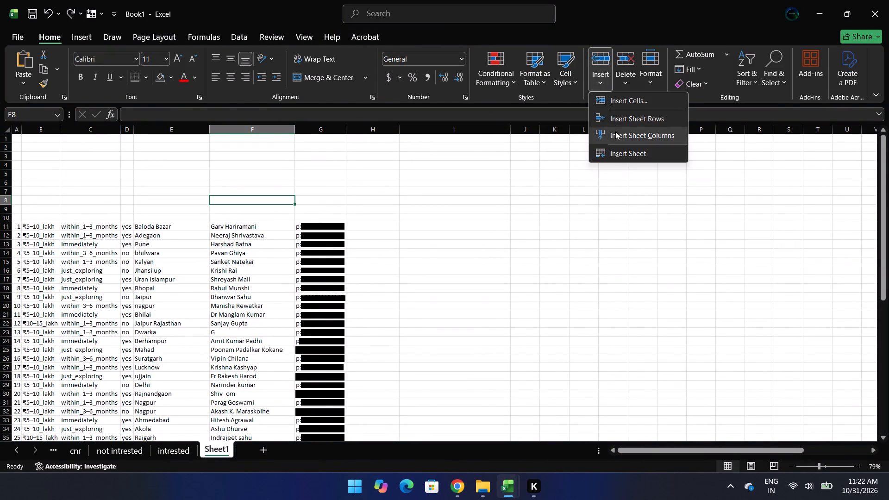
click(615, 131)
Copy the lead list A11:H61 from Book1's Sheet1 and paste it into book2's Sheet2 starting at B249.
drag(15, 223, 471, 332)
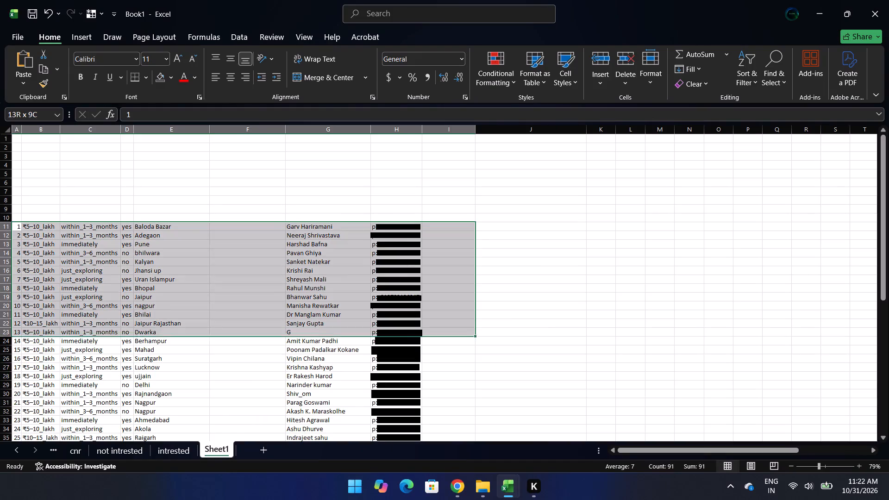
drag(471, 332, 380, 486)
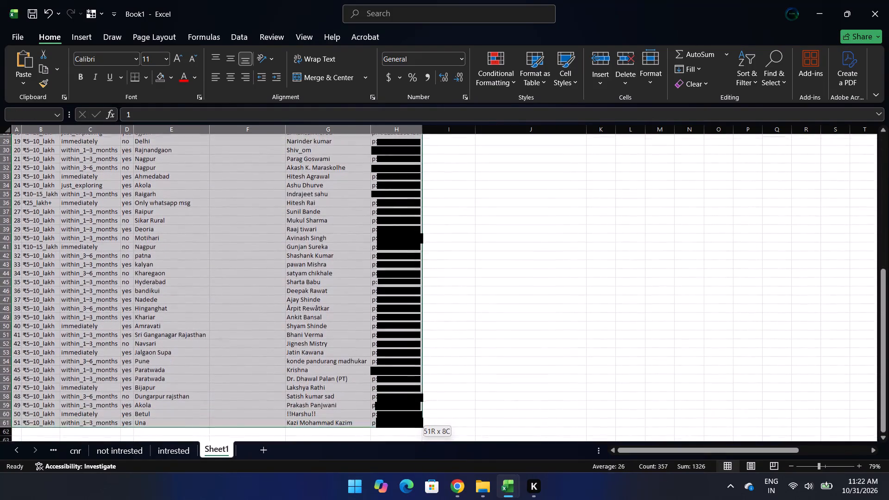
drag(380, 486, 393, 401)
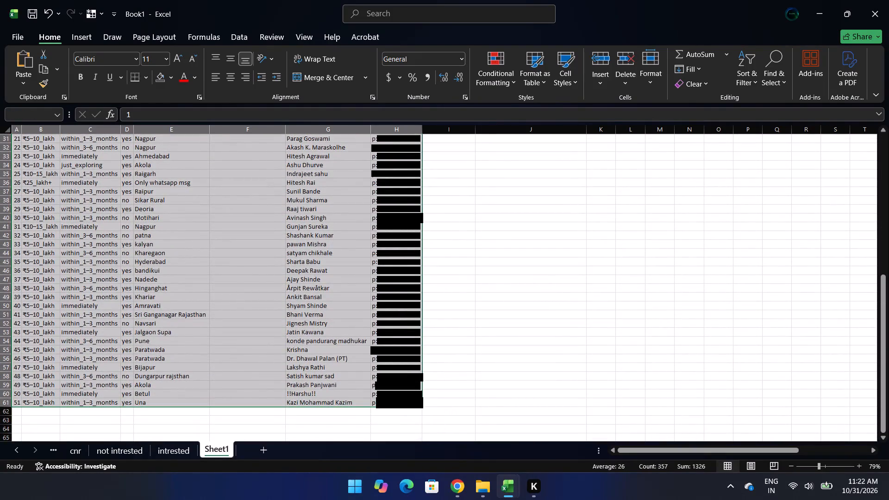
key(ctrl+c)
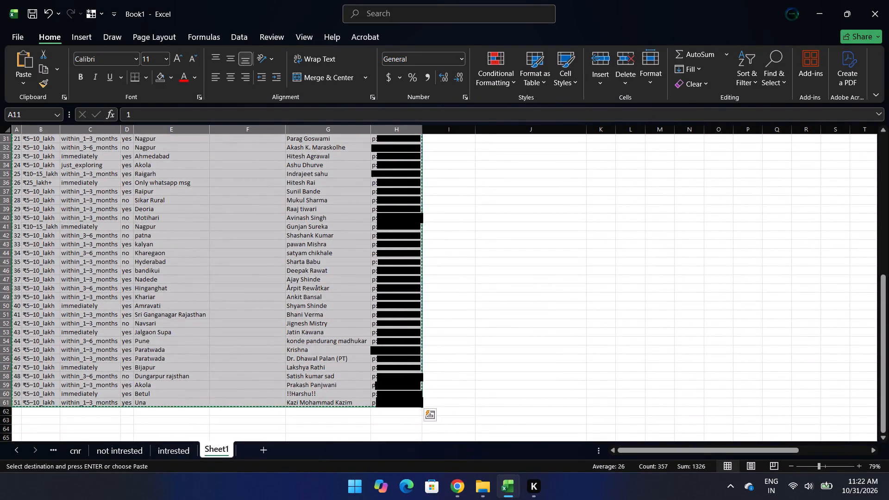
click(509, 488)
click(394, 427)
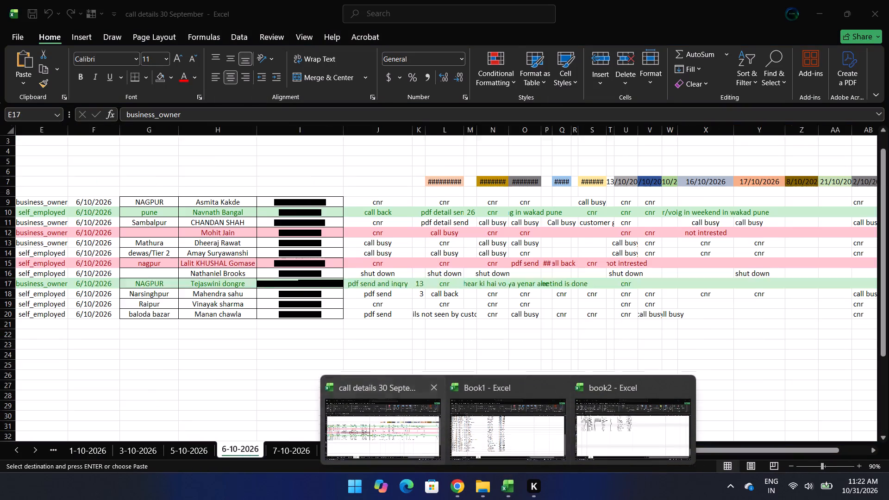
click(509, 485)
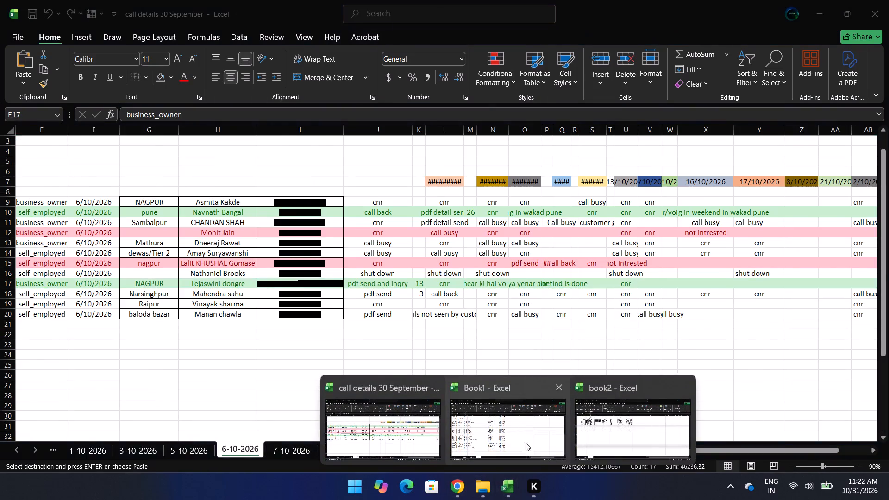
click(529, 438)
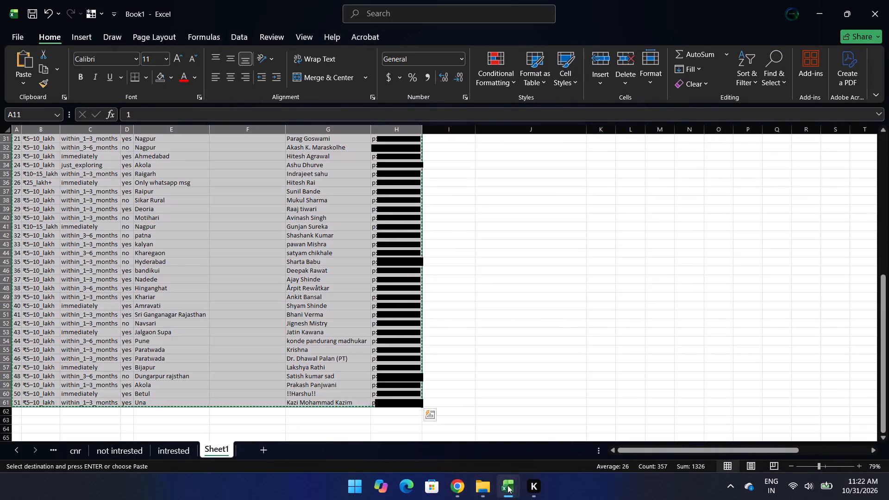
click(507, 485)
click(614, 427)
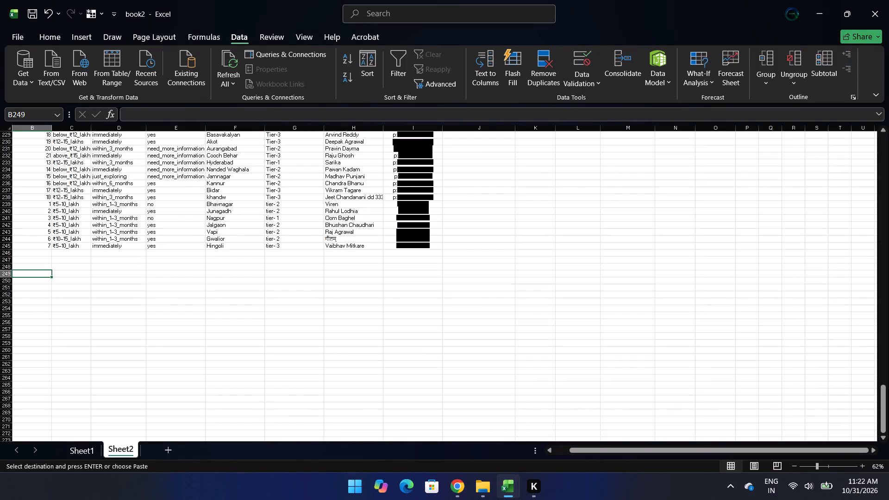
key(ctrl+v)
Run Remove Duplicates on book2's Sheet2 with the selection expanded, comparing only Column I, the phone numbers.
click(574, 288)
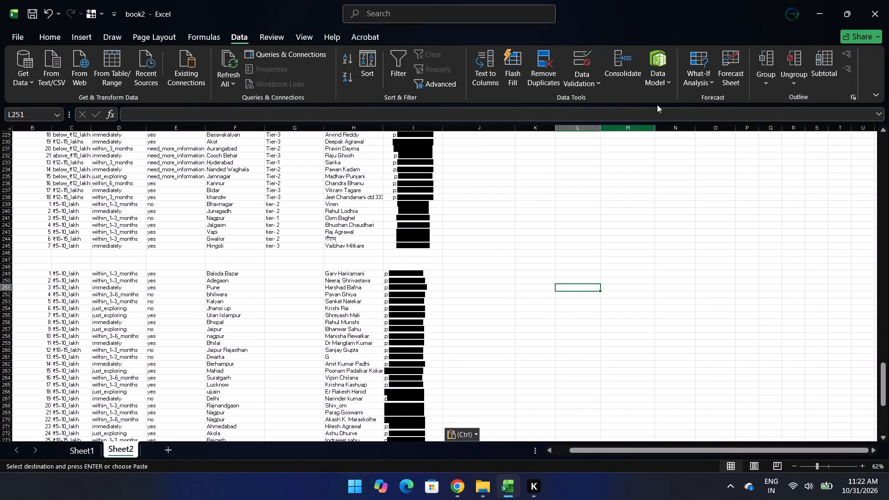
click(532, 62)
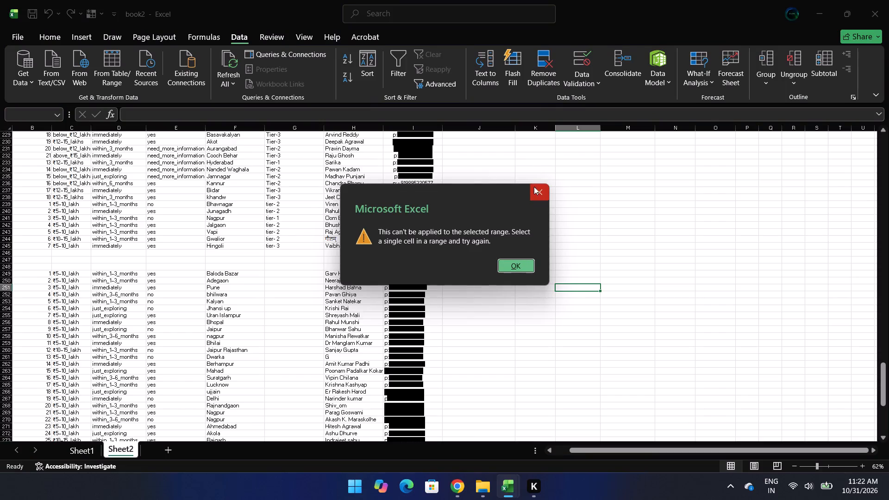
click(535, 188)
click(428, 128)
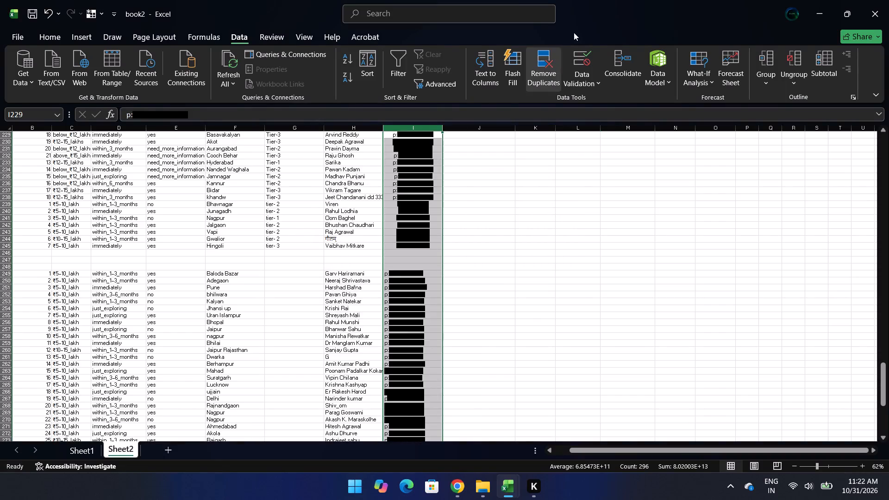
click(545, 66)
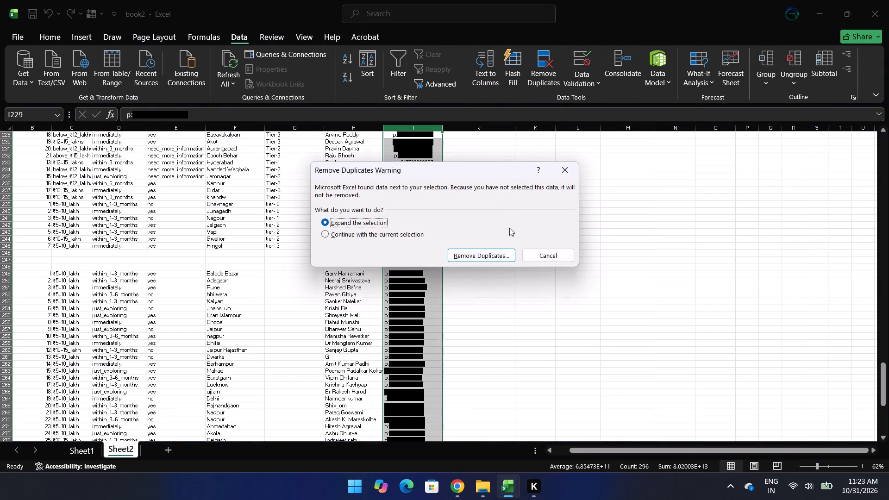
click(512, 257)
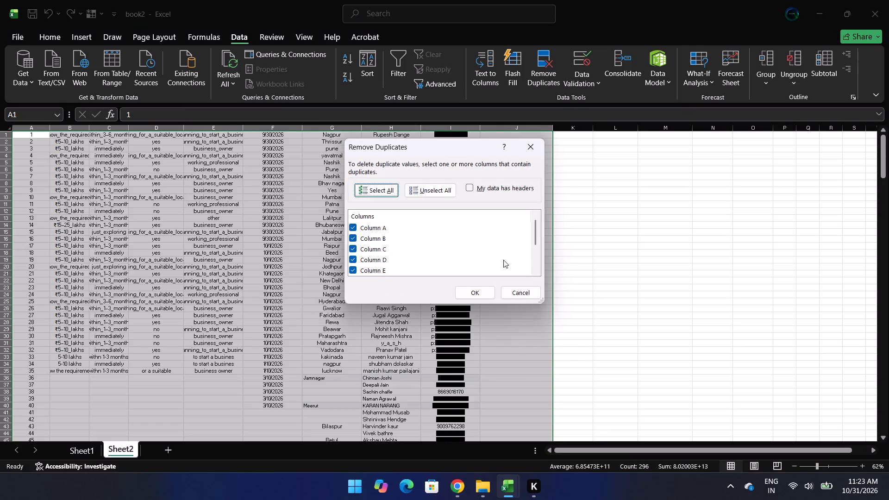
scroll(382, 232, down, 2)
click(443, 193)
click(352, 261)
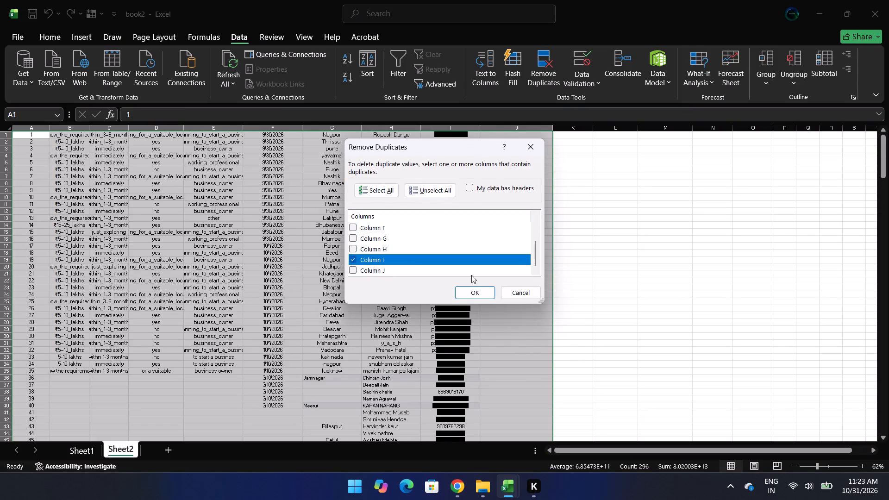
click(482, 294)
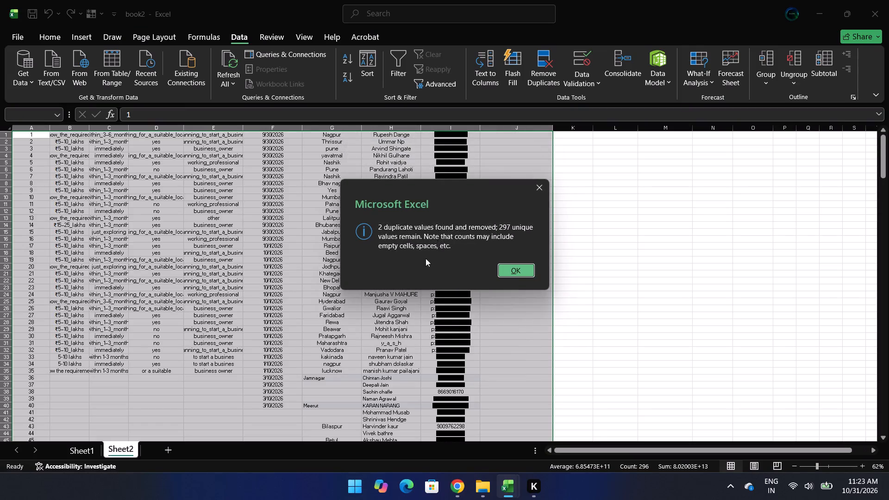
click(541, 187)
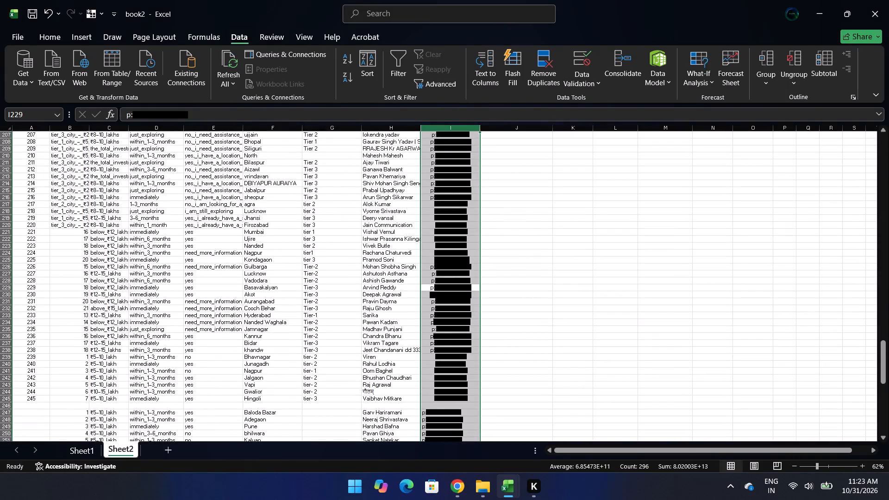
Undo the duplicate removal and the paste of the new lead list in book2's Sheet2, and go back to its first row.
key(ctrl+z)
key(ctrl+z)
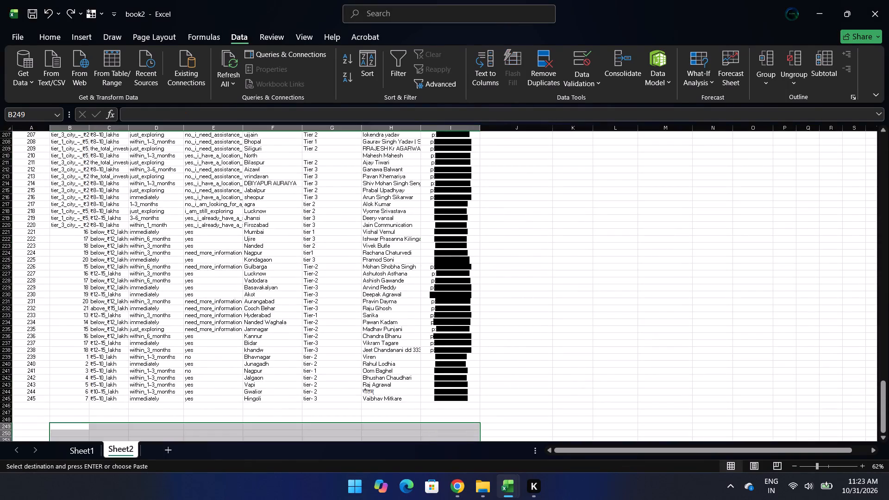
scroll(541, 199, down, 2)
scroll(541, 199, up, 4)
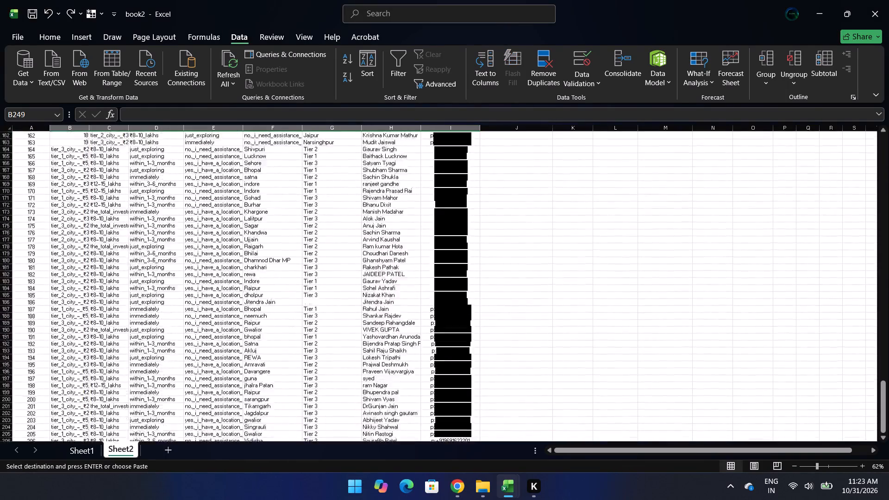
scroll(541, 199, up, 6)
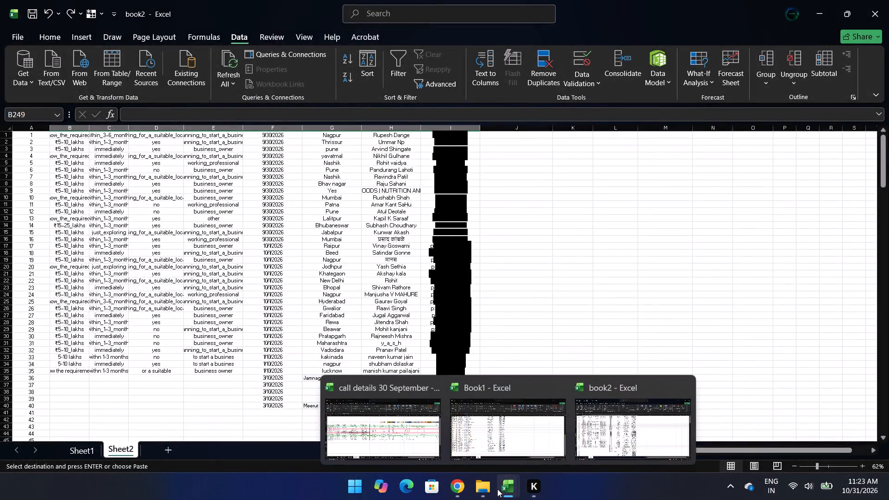
Return to Book1's Sheet1 and look back over the new lead list up to its first row.
click(515, 452)
double_click(550, 377)
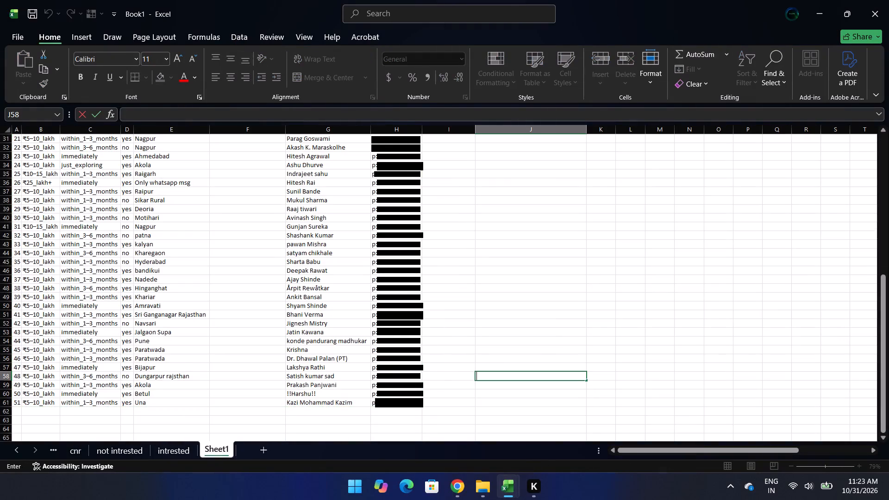
click(481, 264)
scroll(454, 268, up, 1)
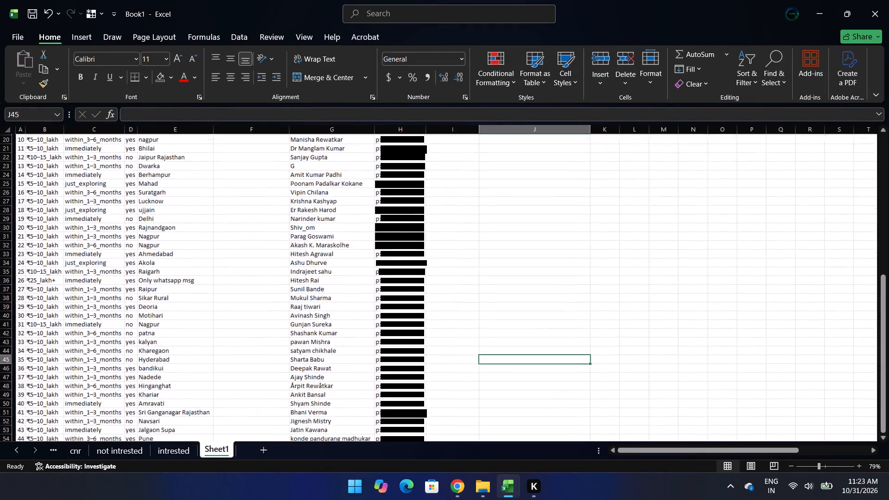
scroll(454, 268, up, 3)
click(454, 268)
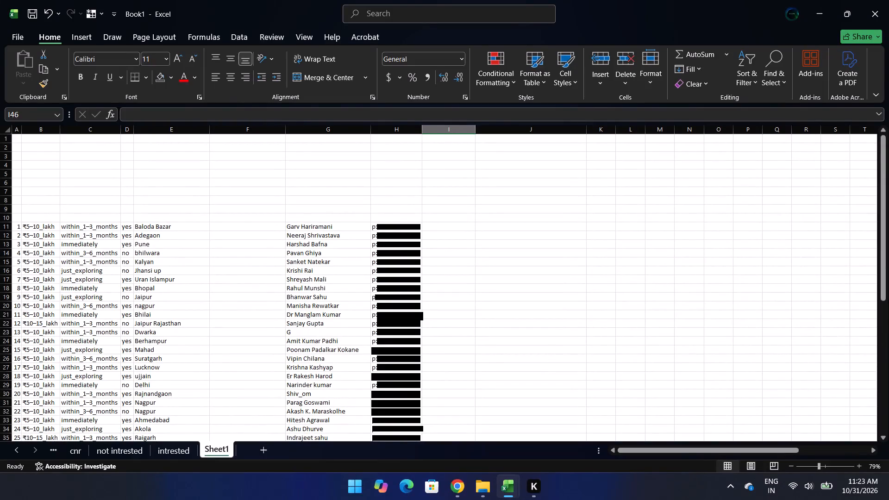
Run Remove Duplicates on all the lead records in book2's Sheet2, comparing only Column I, the phone numbers.
click(501, 482)
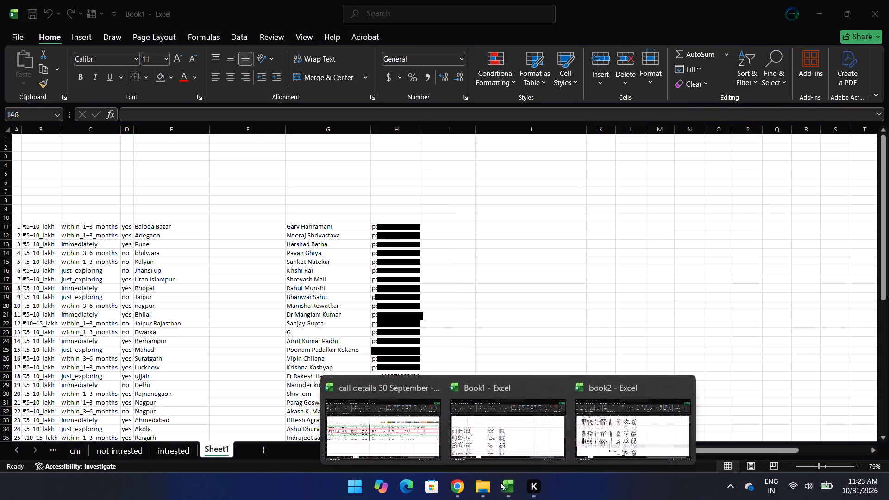
click(486, 447)
click(508, 484)
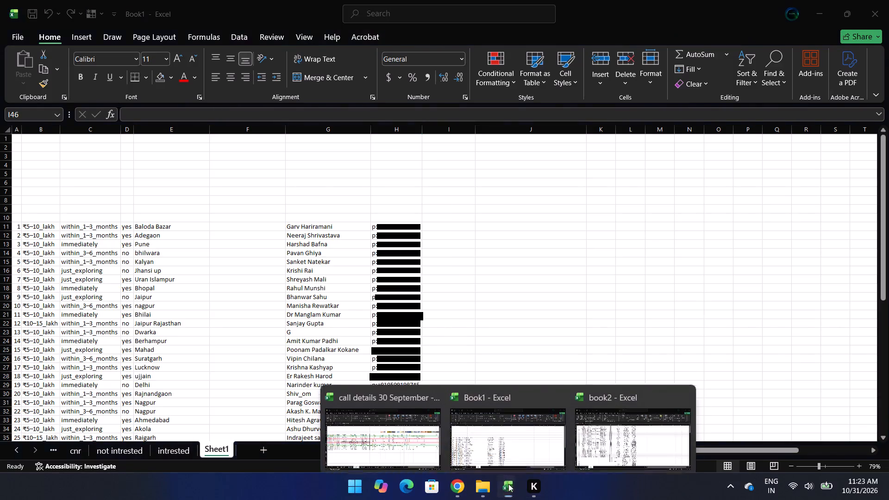
click(624, 434)
scroll(509, 280, down, 1)
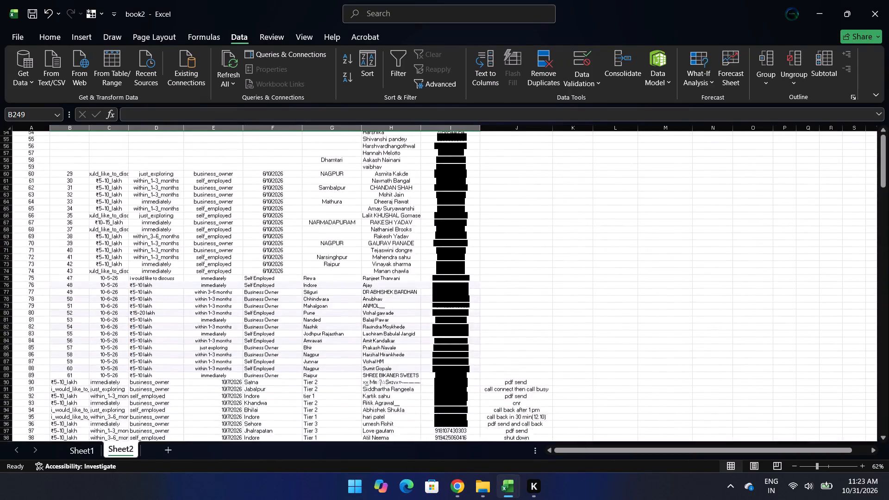
scroll(457, 268, up, 2)
click(386, 245)
key(ctrl+a)
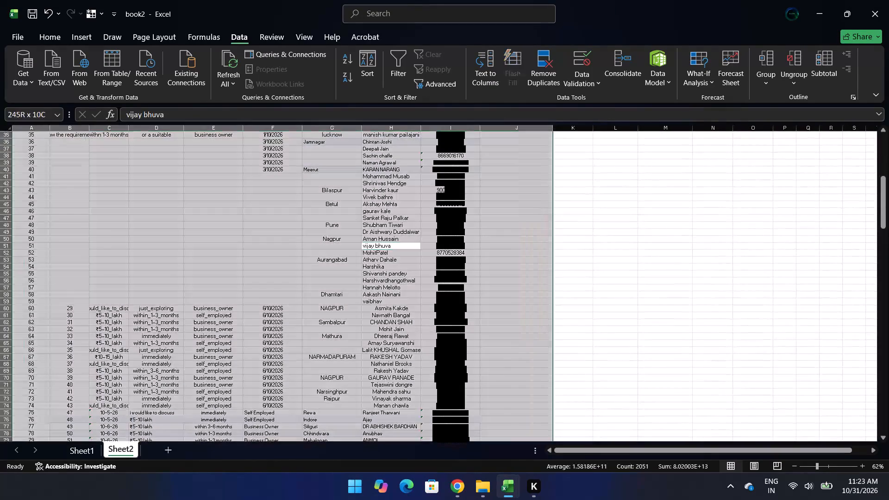
scroll(455, 250, up, 6)
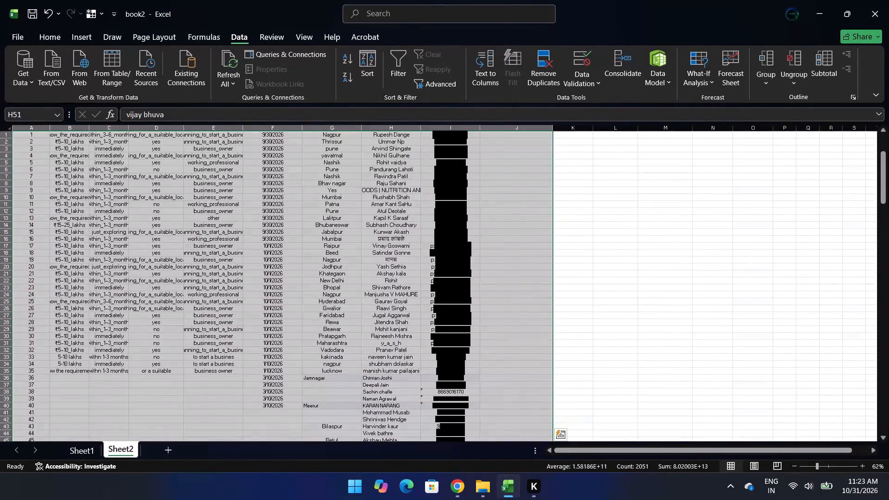
click(538, 69)
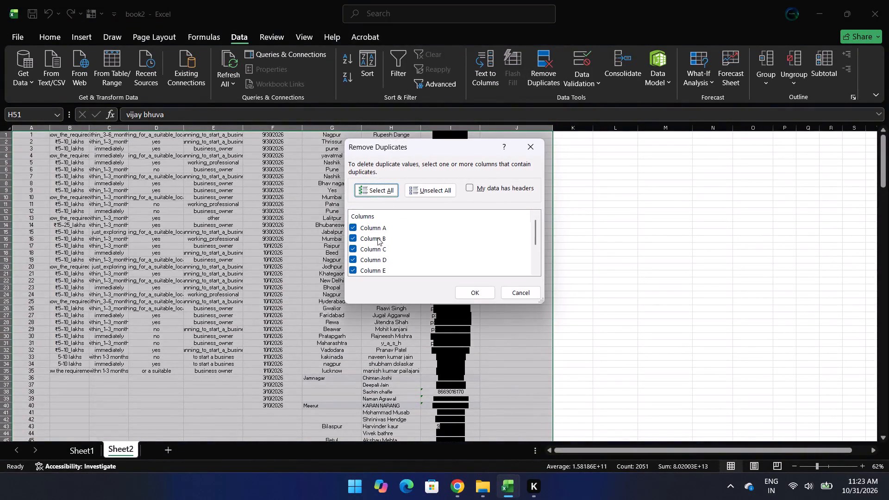
click(444, 190)
scroll(366, 265, down, 2)
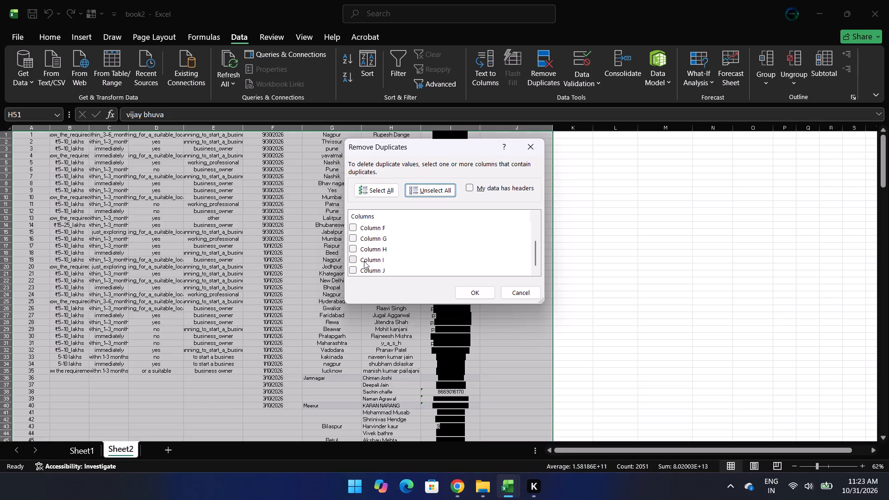
click(355, 260)
click(463, 291)
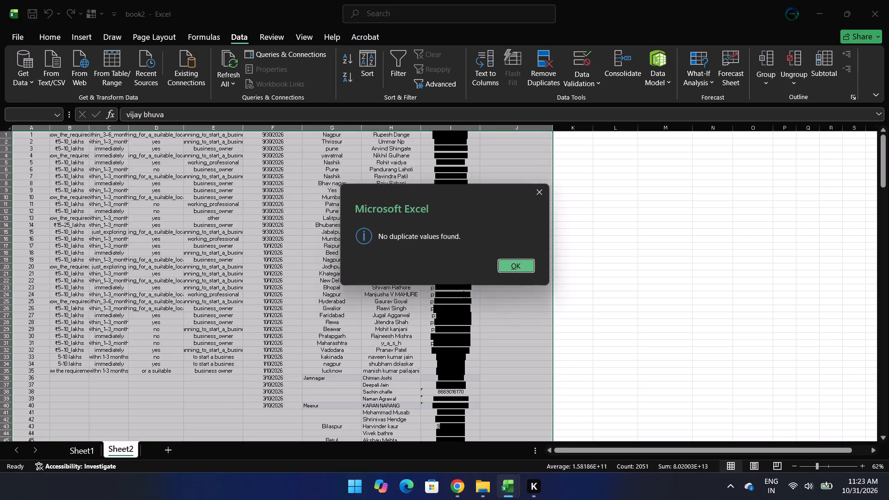
click(512, 265)
double_click(638, 169)
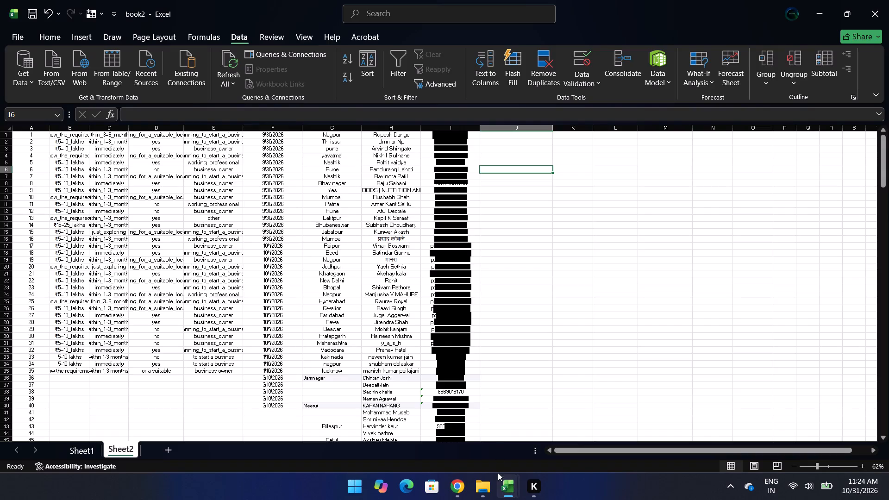
Return to Book1's Sheet1 and look through the new lead list from its first row to its last and back.
click(494, 438)
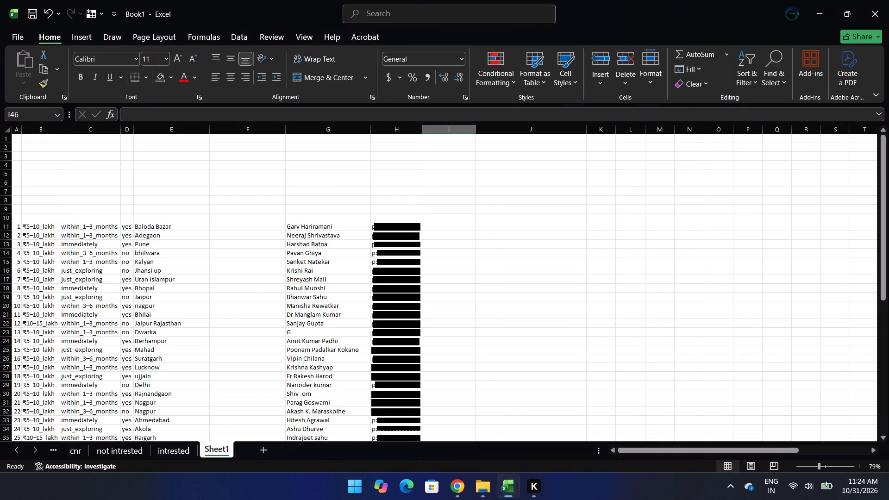
scroll(444, 249, down, 1)
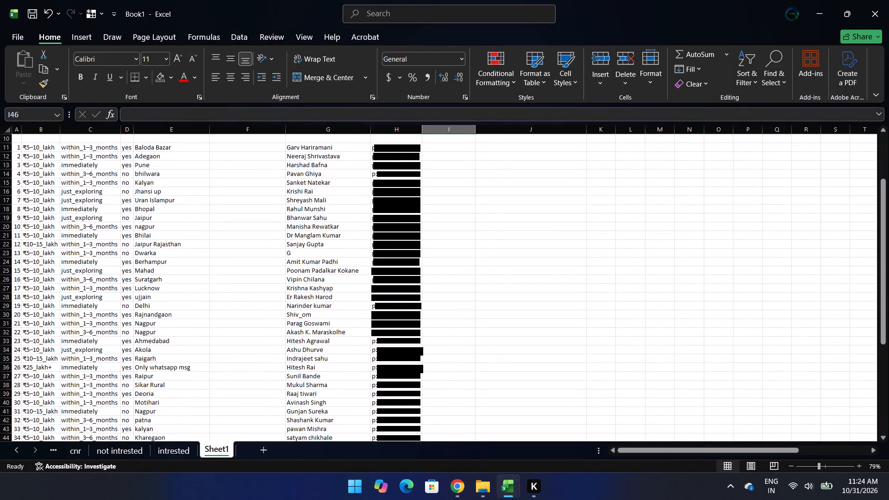
scroll(444, 248, up, 1)
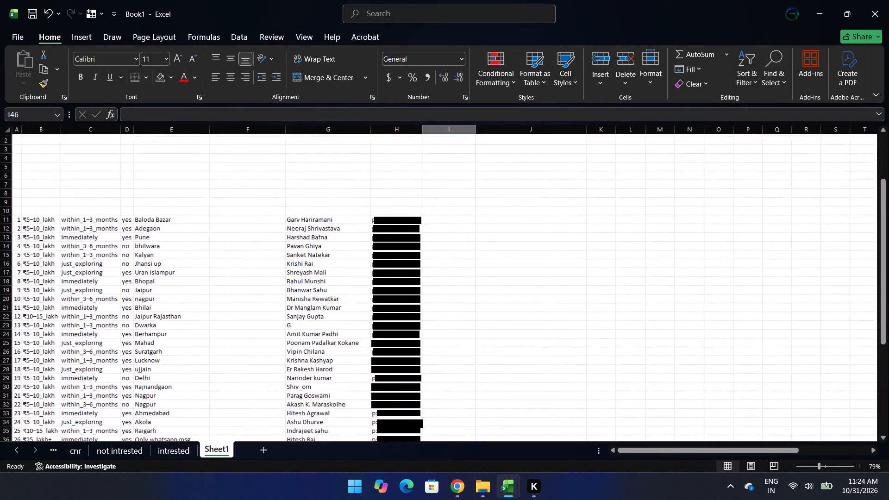
scroll(444, 248, right, 1)
scroll(450, 227, down, 1)
scroll(450, 227, up, 1)
scroll(449, 229, down, 4)
scroll(449, 229, up, 1)
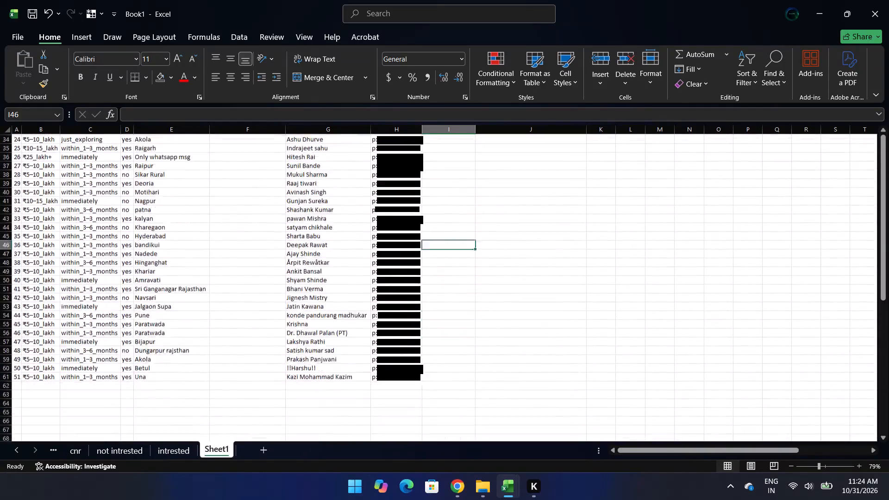
scroll(449, 229, up, 5)
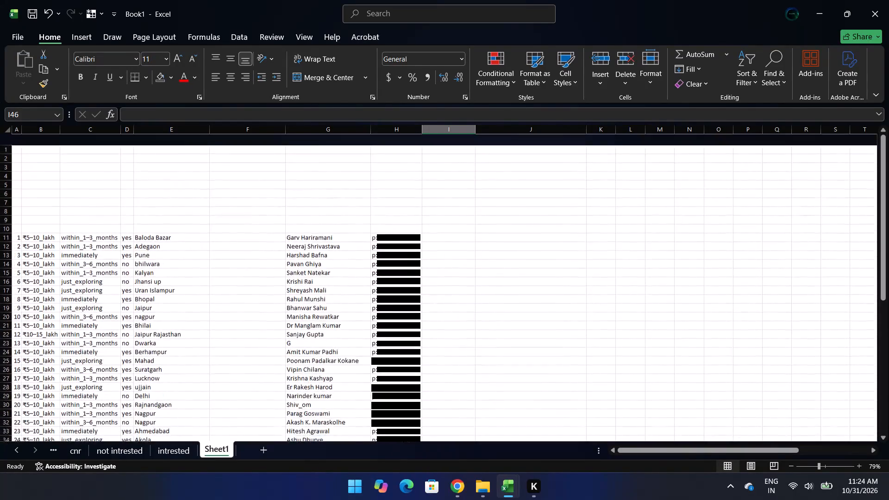
scroll(449, 229, up, 1)
Copy the phone number from H11 in Book1's Sheet1 and search for it in book2's Sheet2.
click(402, 227)
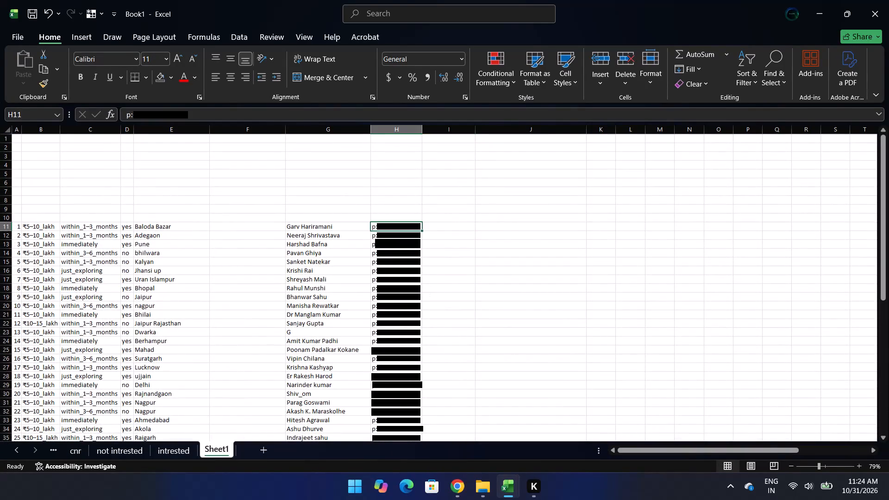
triple_click(402, 227)
click(402, 227)
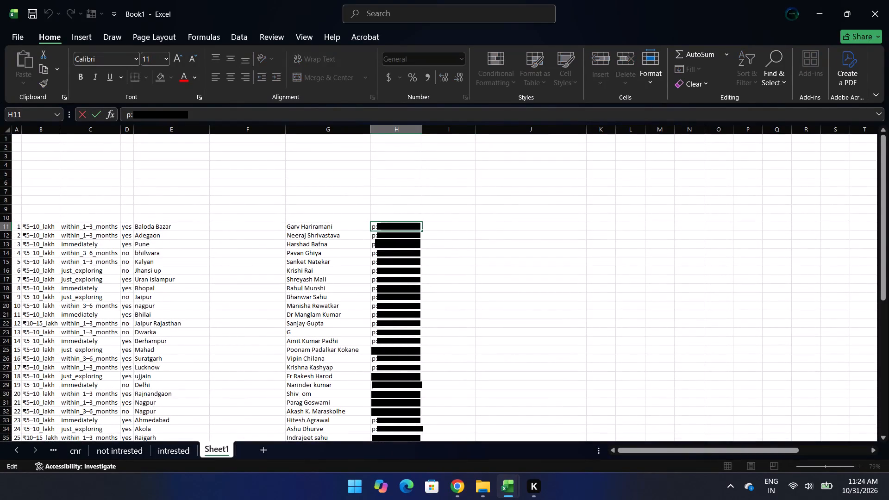
key(ctrl+c)
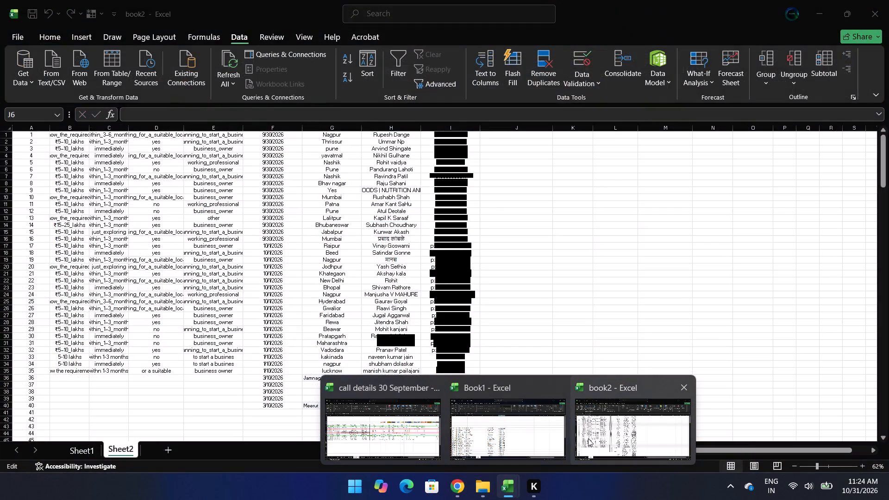
click(598, 436)
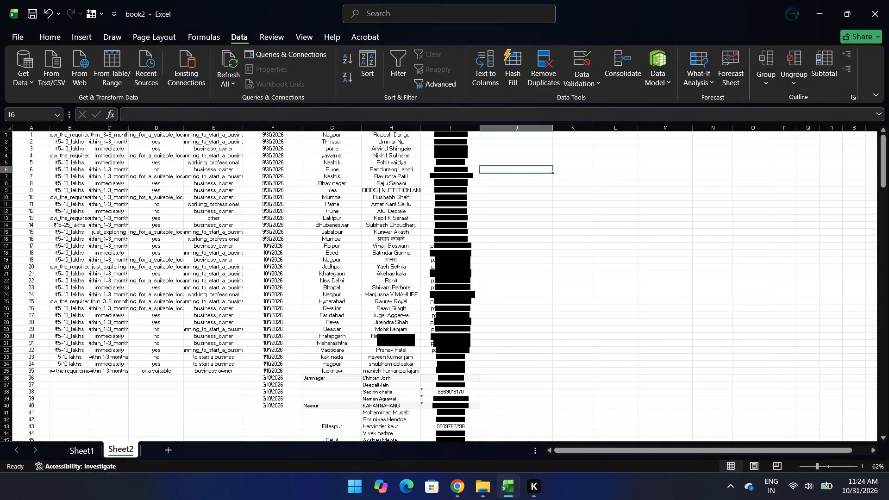
key(ctrl+f)
key(ctrl+v)
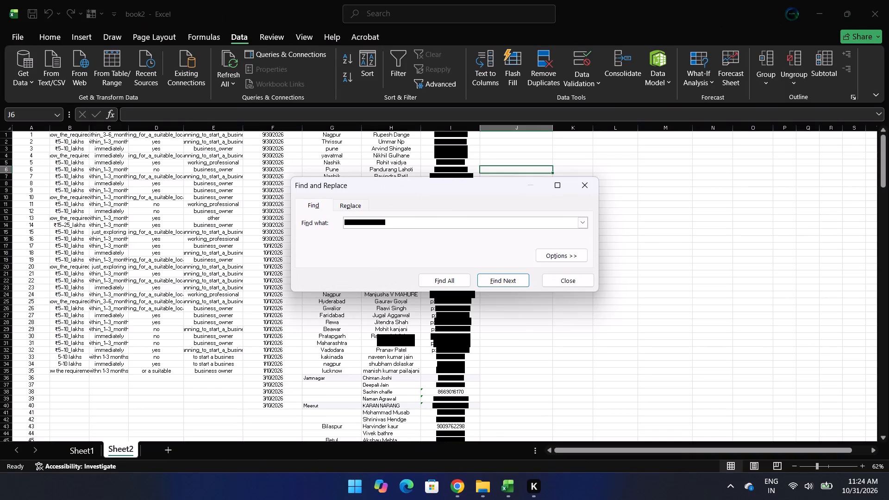
key(Return)
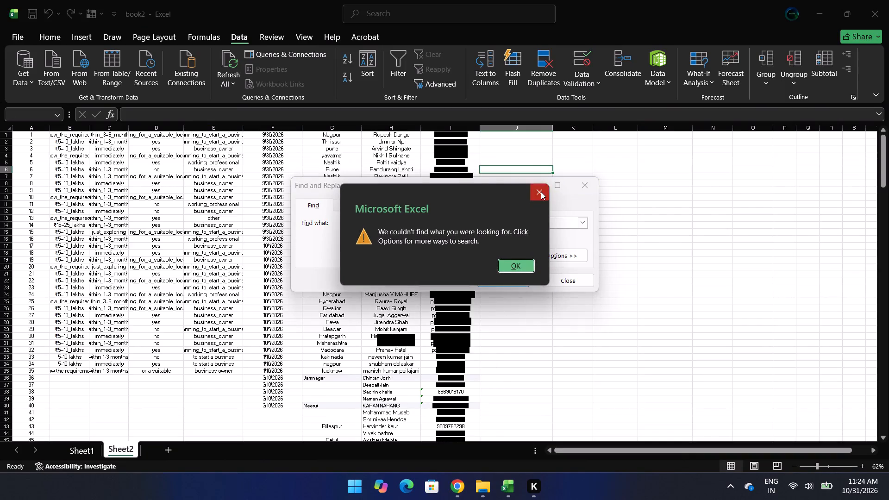
click(541, 192)
click(592, 189)
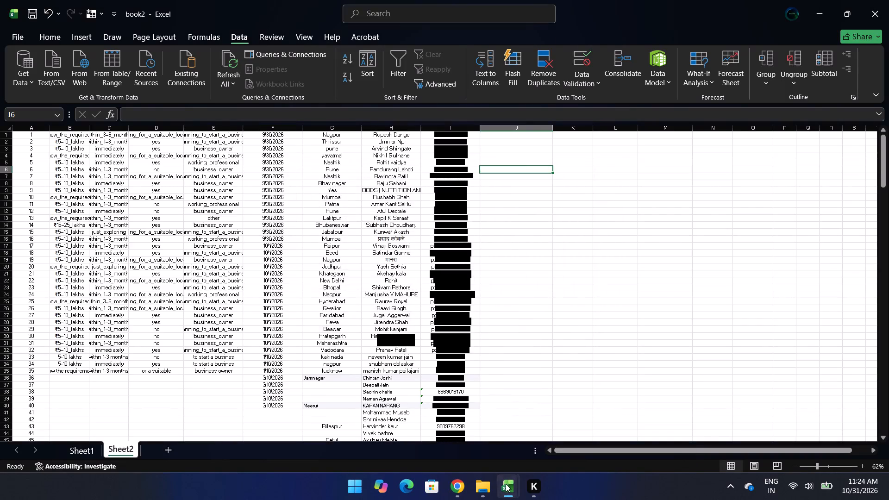
Copy the phone number from H12 in Book1's Sheet1 and search for it in book2's Sheet2.
click(503, 443)
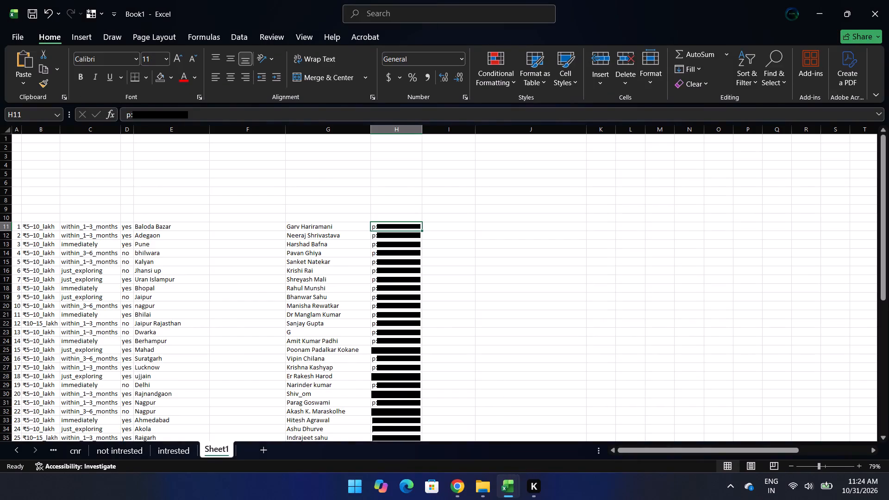
triple_click(394, 234)
click(394, 234)
key(ctrl+c)
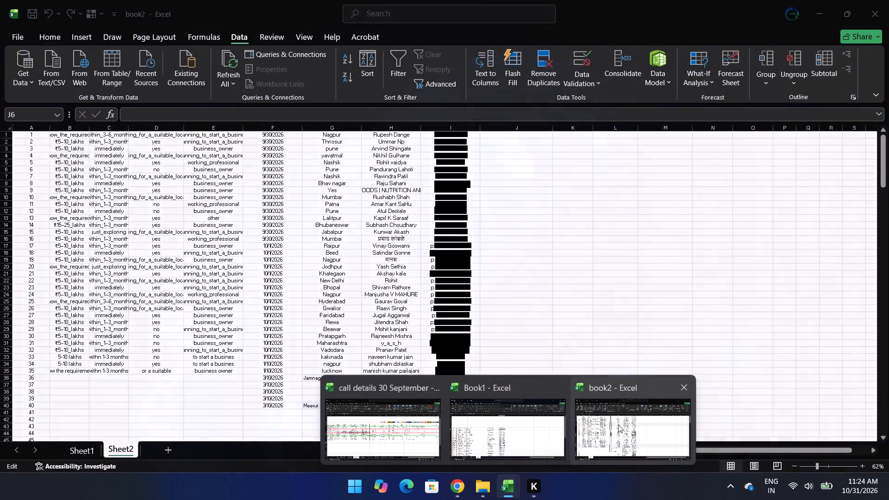
click(618, 425)
key(ctrl+f)
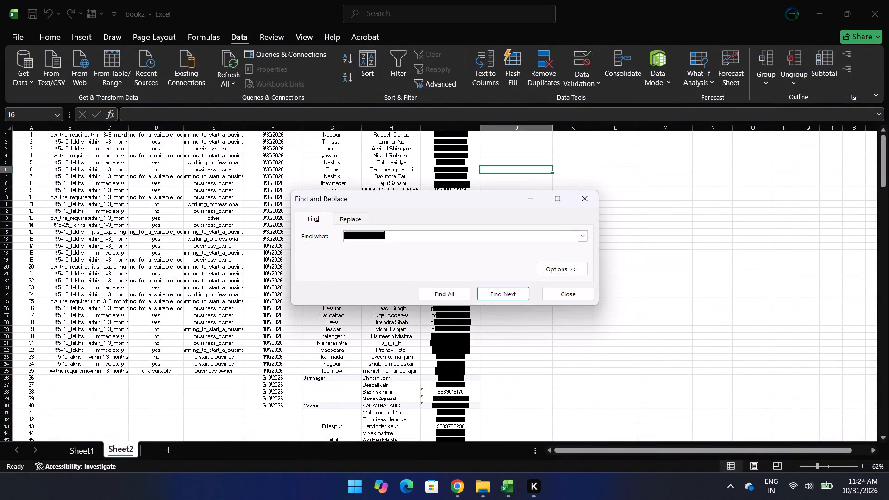
key(ctrl+v)
key(Return)
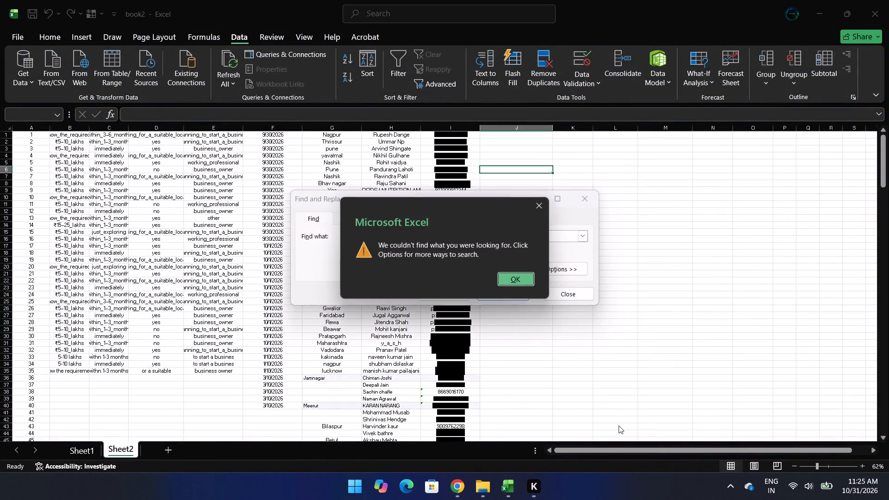
click(518, 280)
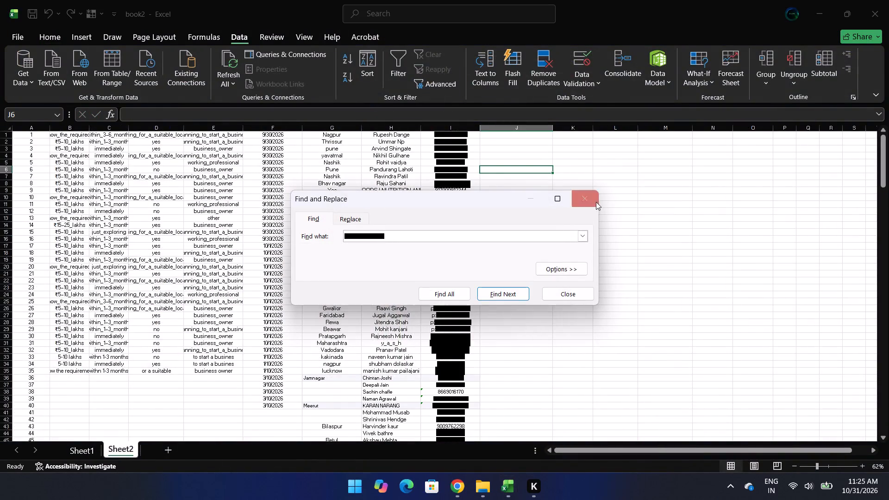
click(598, 200)
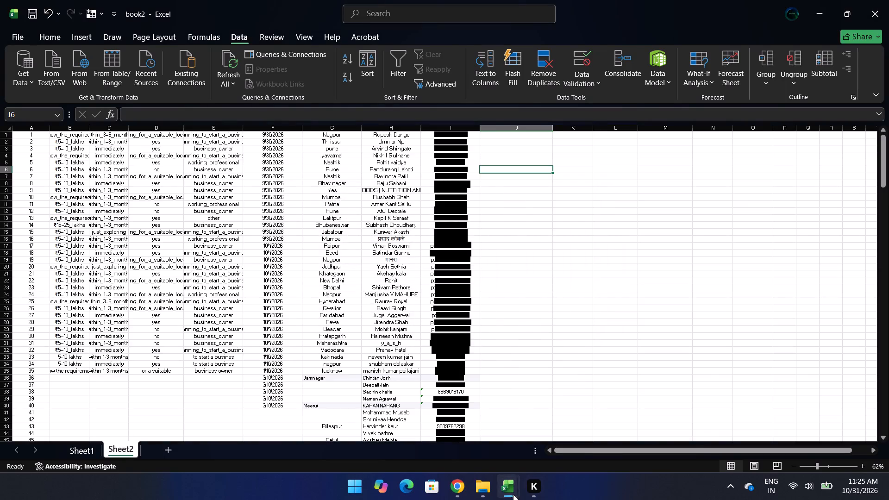
Copy the phone number from H12 in Book1's Sheet1 again and search for it in book2's Sheet2.
click(507, 497)
click(498, 449)
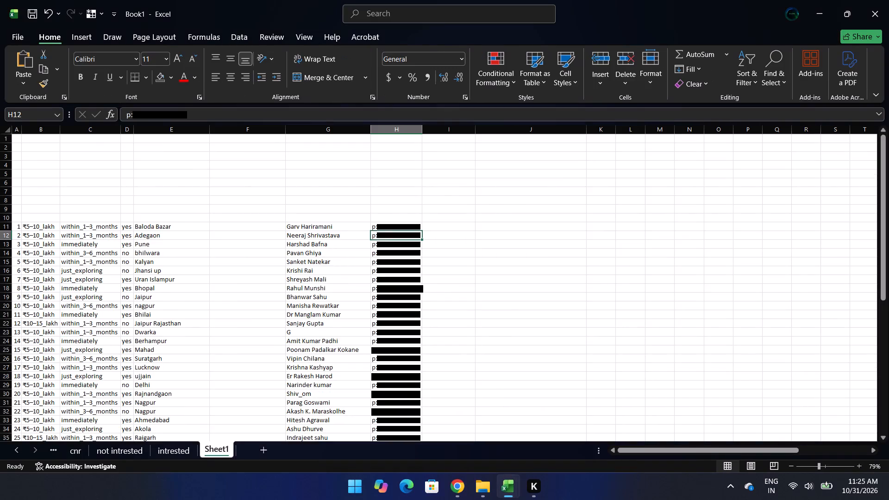
double_click(401, 247)
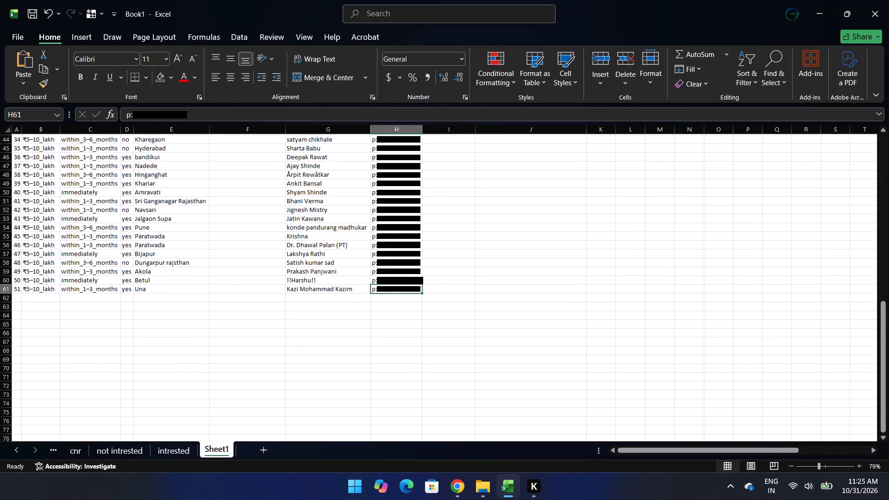
scroll(399, 244, up, 4)
double_click(410, 233)
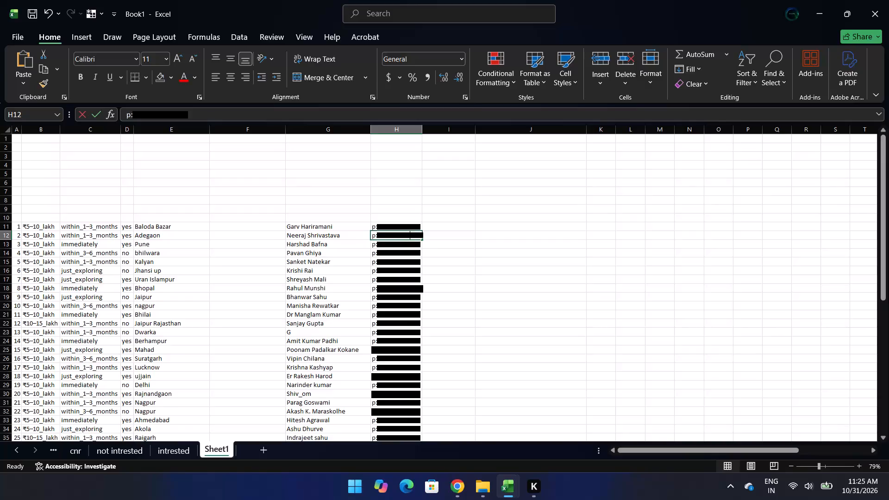
click(383, 234)
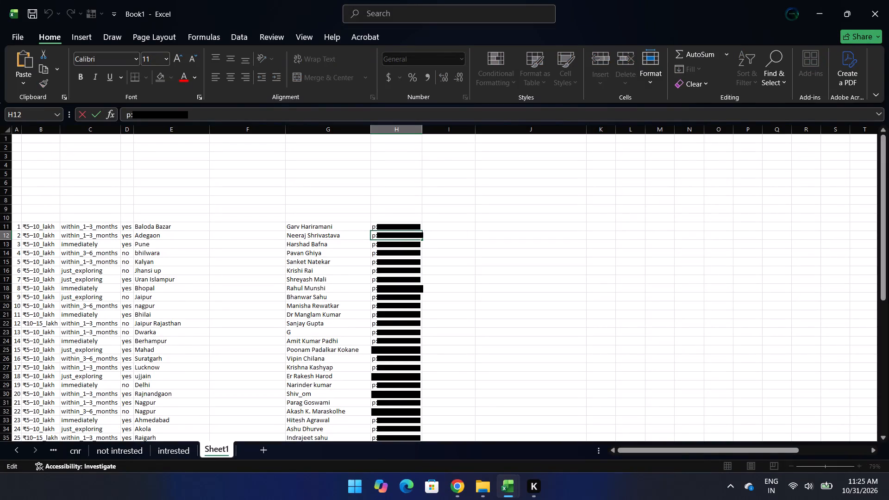
drag(382, 235, 391, 233)
drag(382, 236, 404, 231)
drag(404, 231, 419, 234)
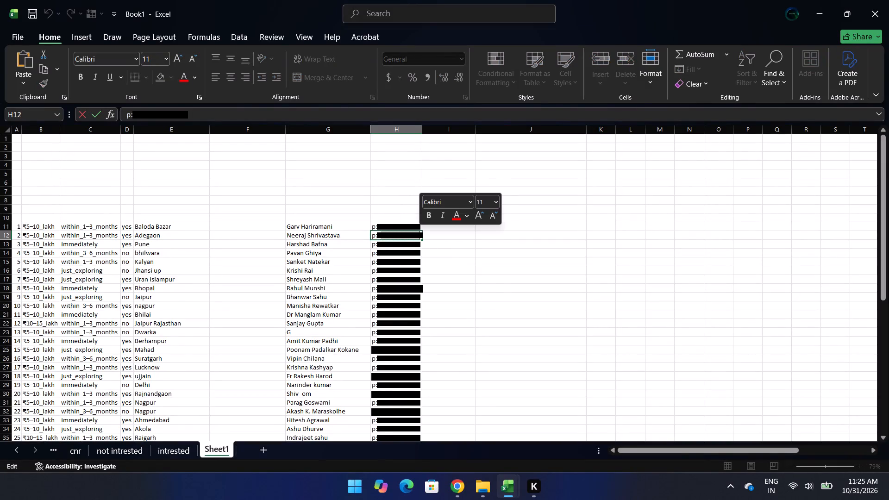
key(ctrl+c)
click(513, 482)
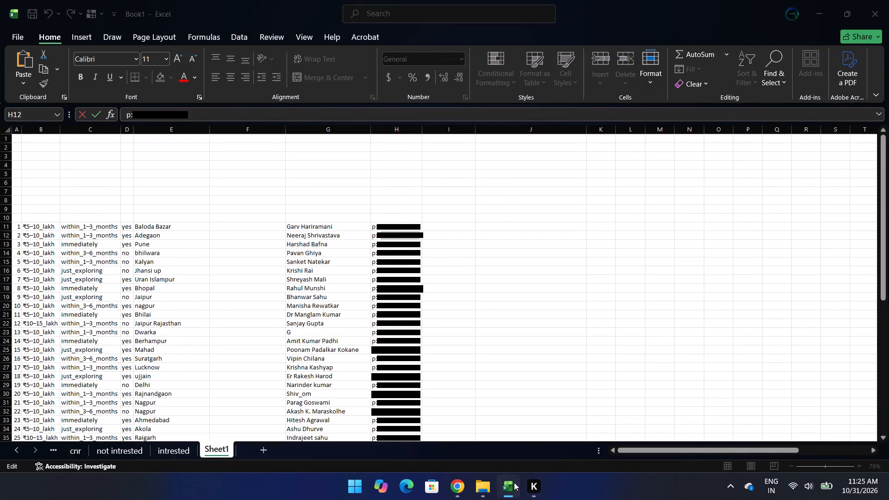
click(611, 445)
key(ctrl+f)
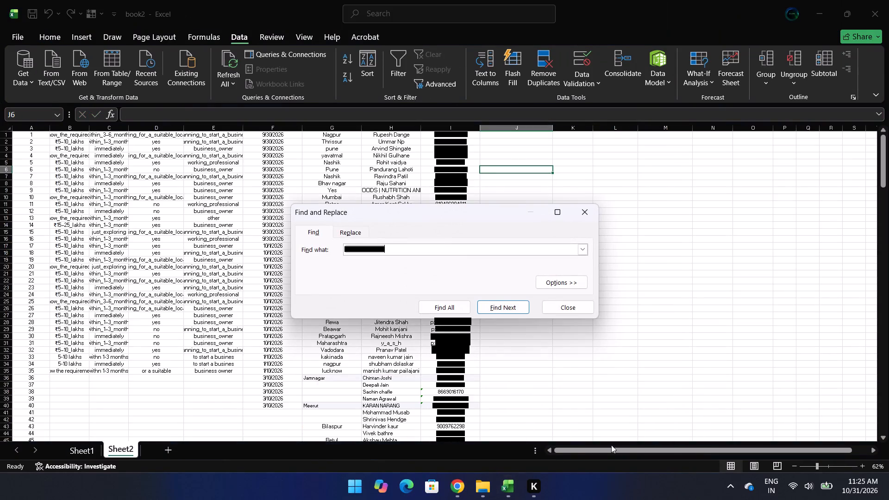
key(ctrl+v)
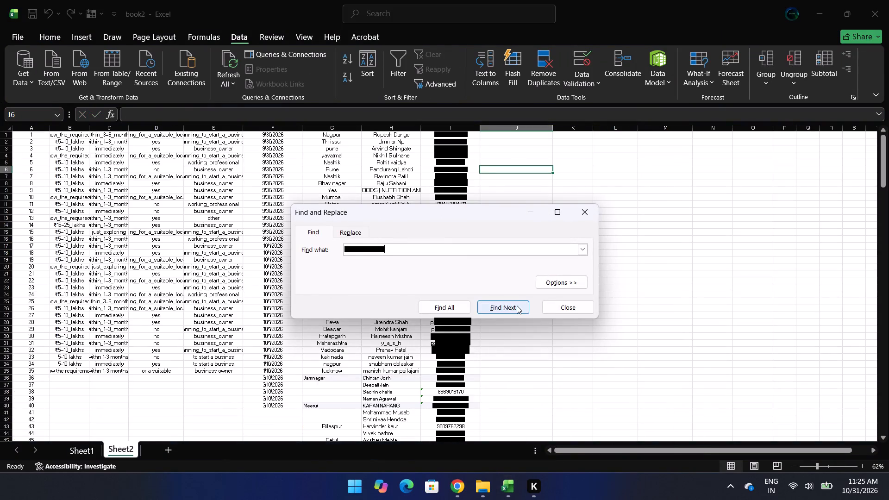
click(517, 306)
click(517, 292)
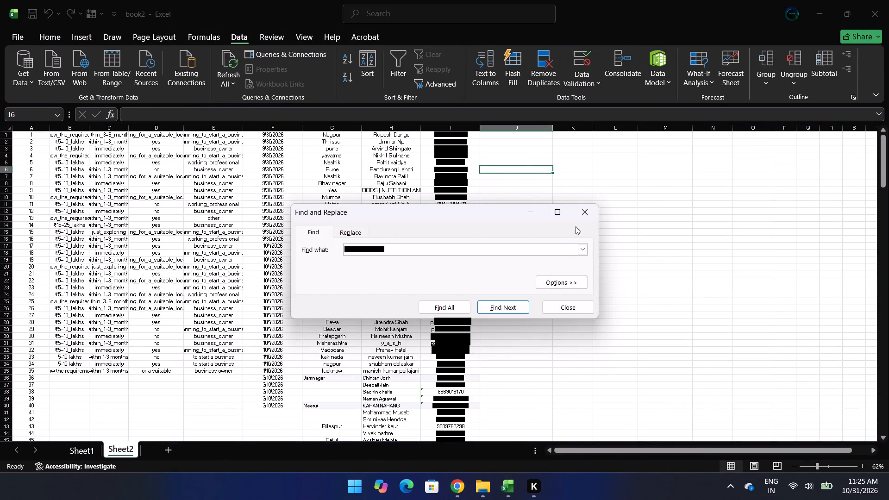
click(582, 219)
Copy the phone number from H13 in Book1's Sheet1 and search for it in book2's Sheet2.
scroll(486, 337, up, 2)
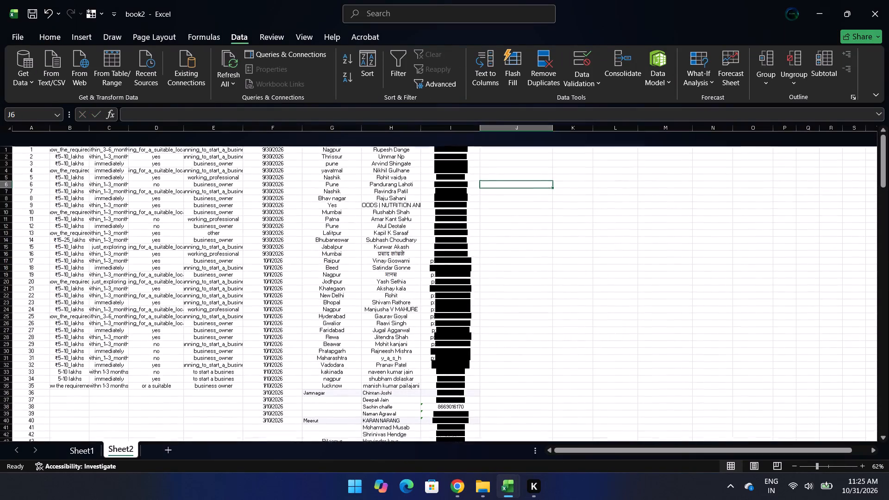
click(479, 442)
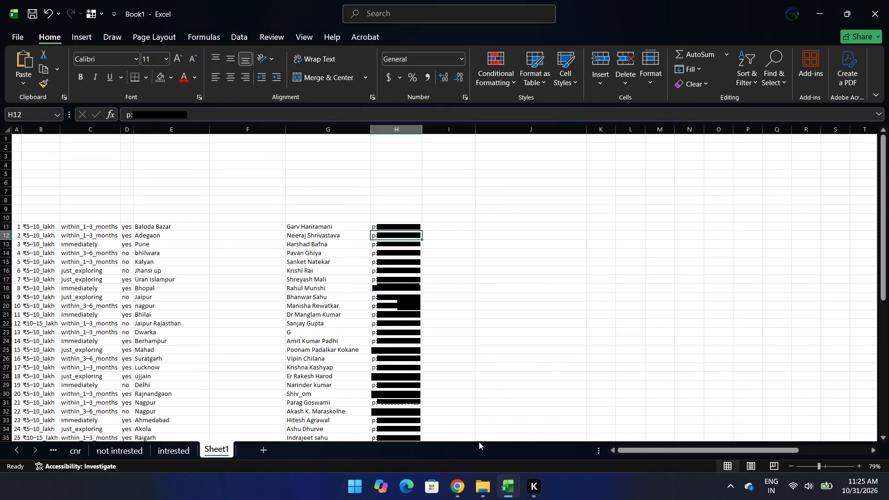
click(386, 244)
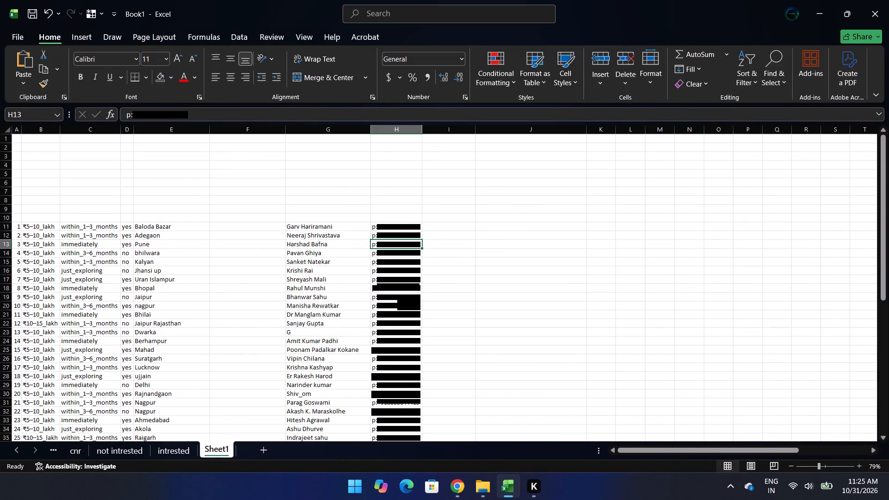
click(385, 244)
click(387, 245)
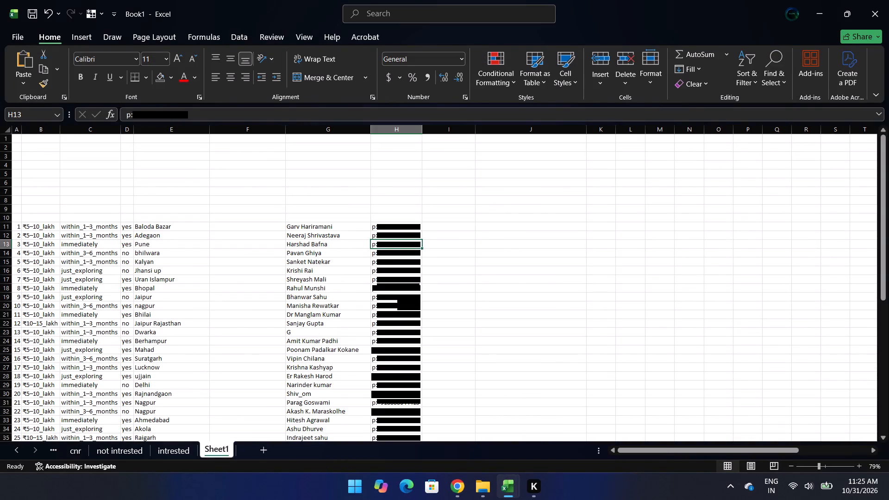
triple_click(382, 243)
drag(382, 243, 411, 237)
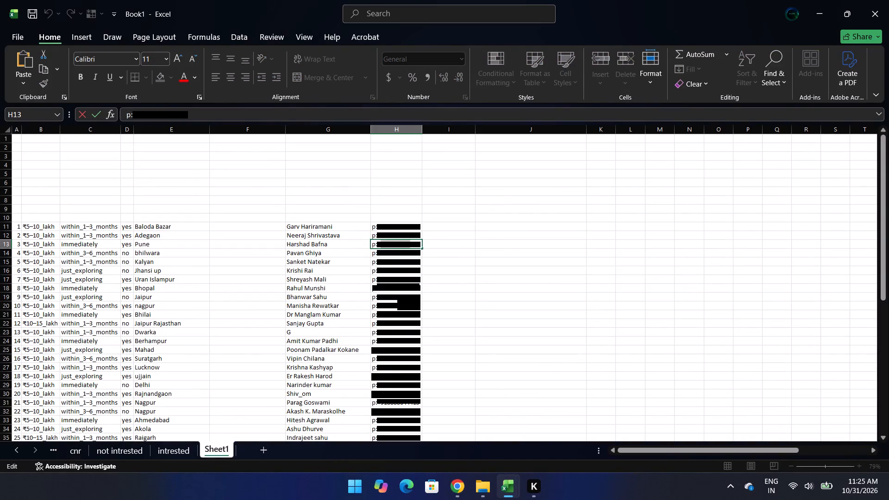
drag(411, 237, 418, 237)
key(ctrl+c)
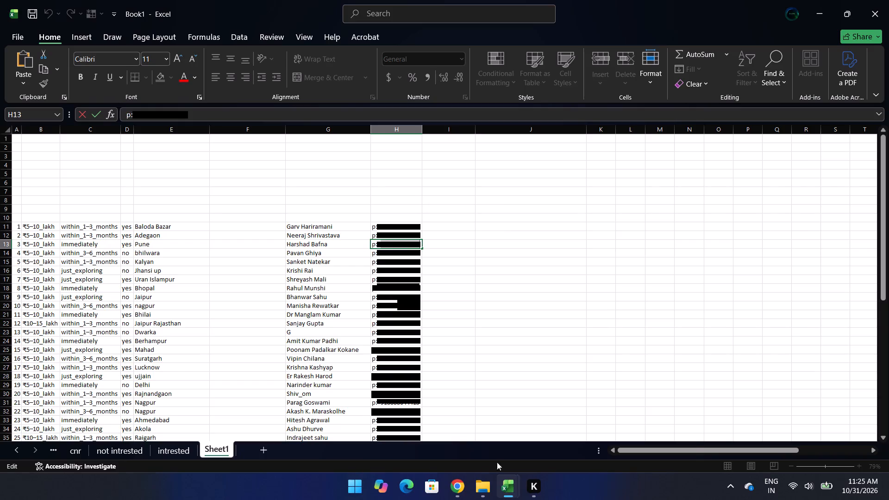
click(499, 482)
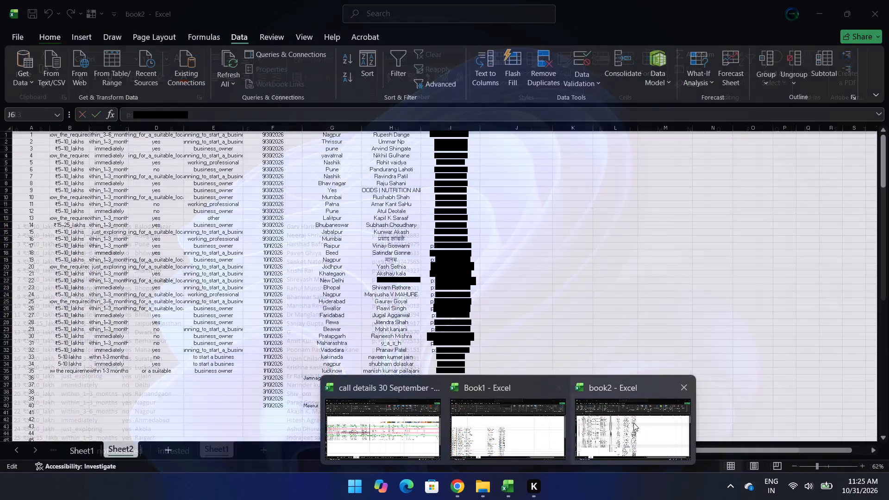
click(633, 423)
key(ctrl+f)
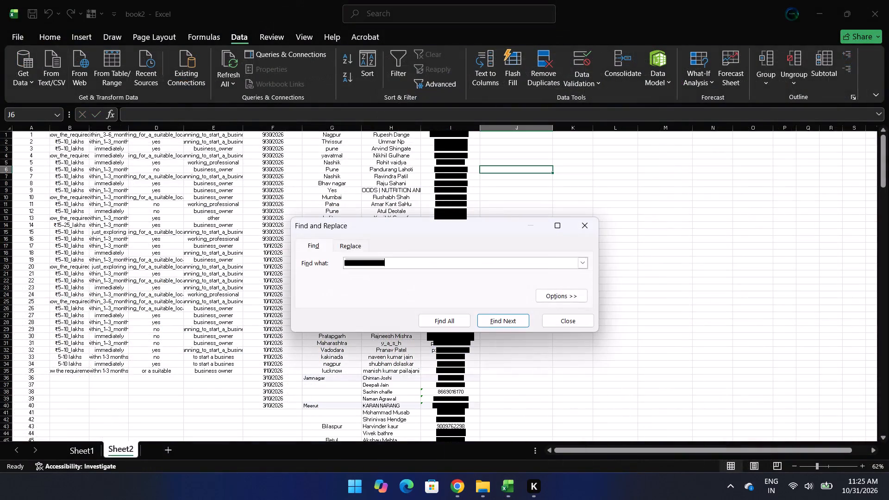
key(ctrl+v)
click(516, 324)
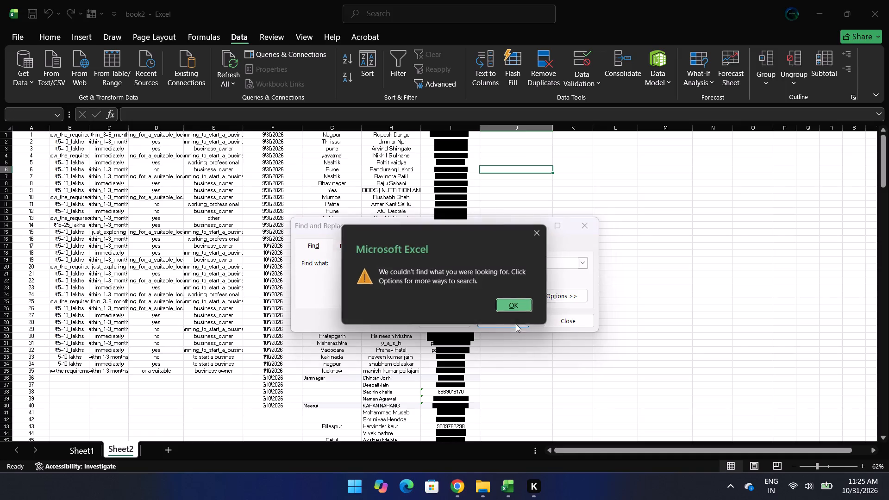
click(516, 300)
click(575, 231)
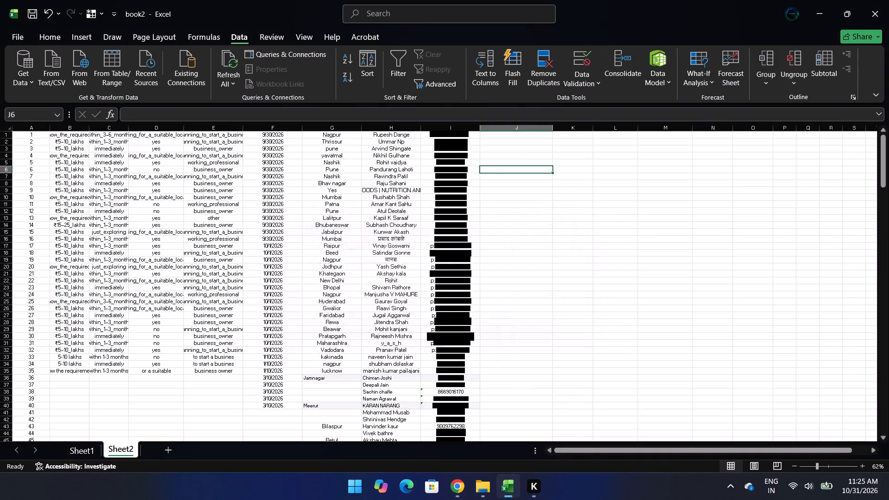
Copy the phone number from H14 in Book1's Sheet1 and search for it in book2's Sheet2.
click(503, 479)
click(493, 438)
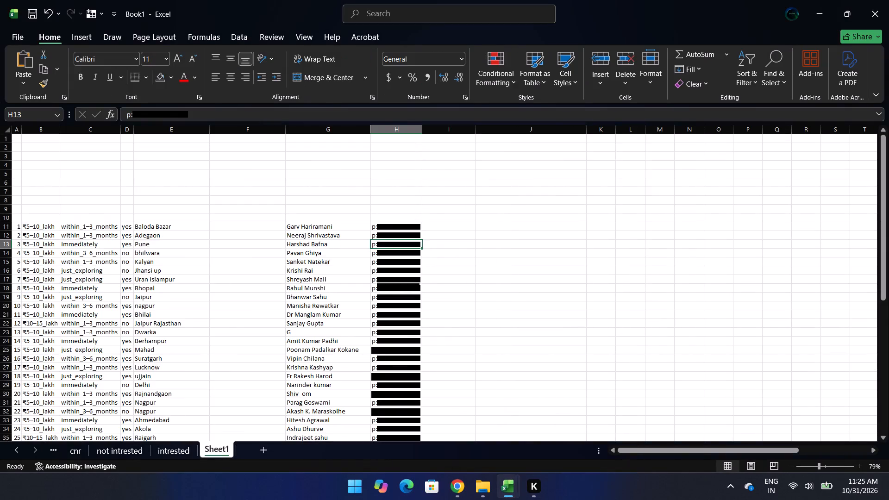
click(391, 249)
double_click(387, 254)
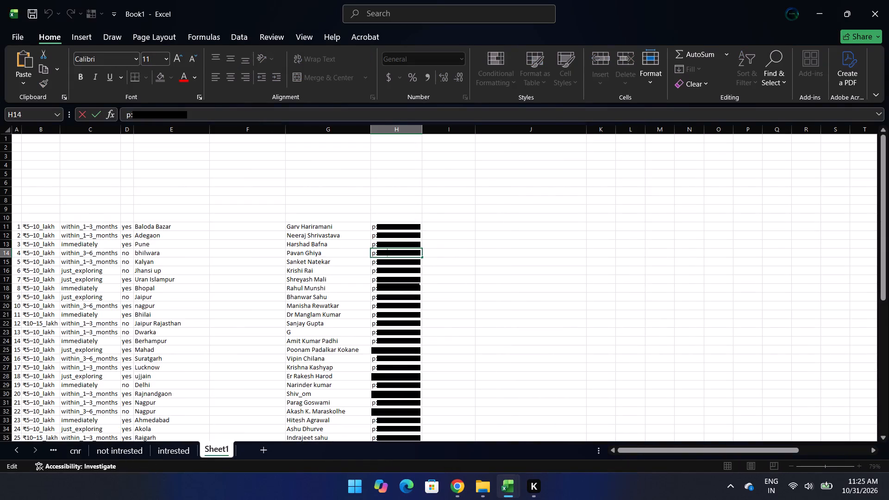
drag(381, 252, 421, 252)
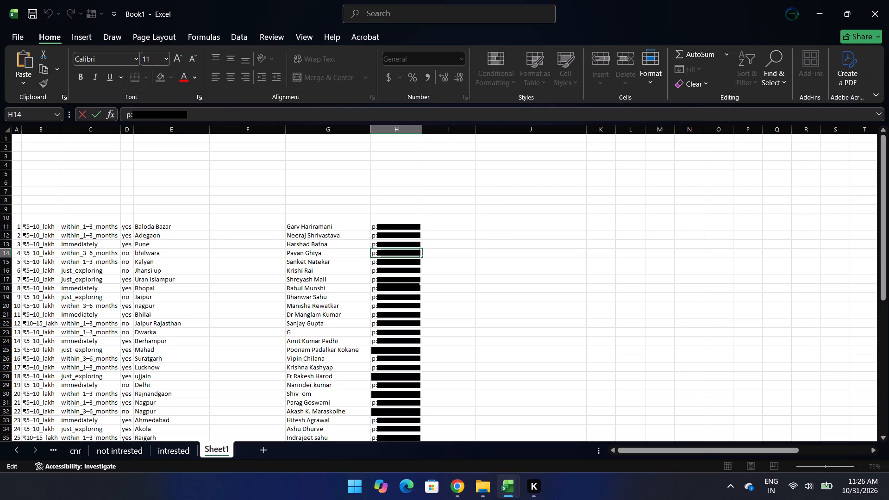
drag(421, 252, 422, 252)
key(ctrl+c)
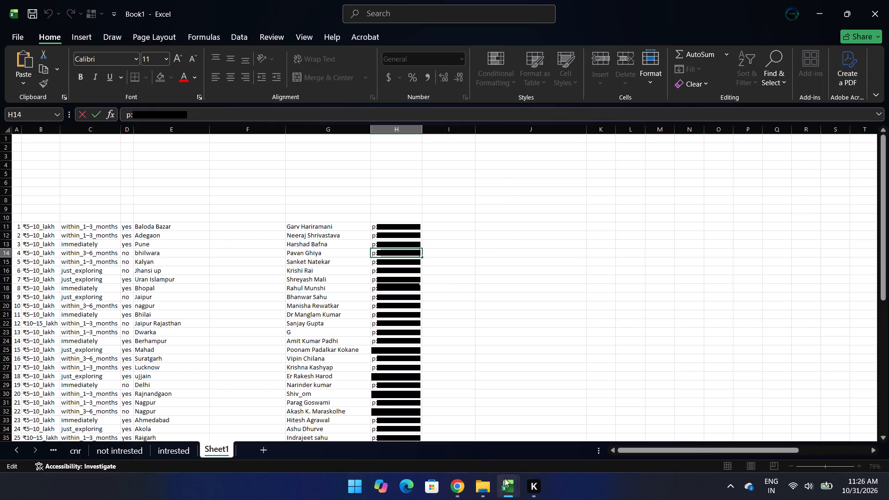
click(508, 482)
click(616, 437)
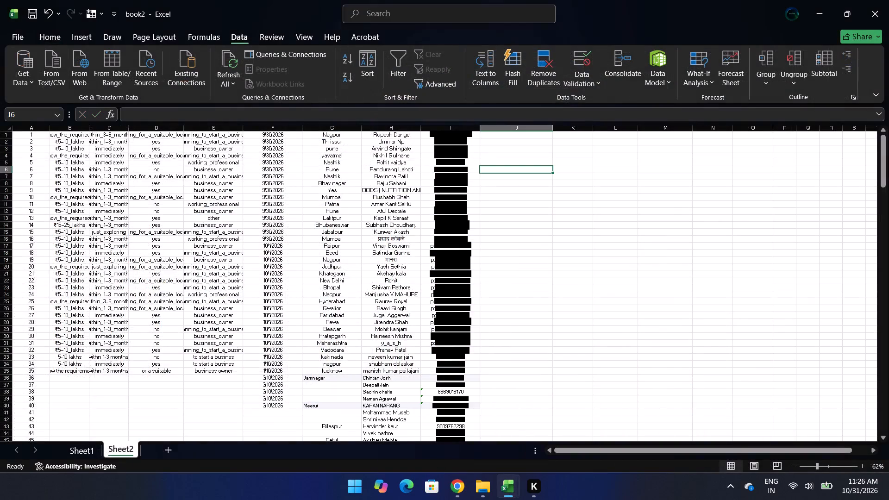
key(ctrl+f)
key(ctrl+v)
click(494, 333)
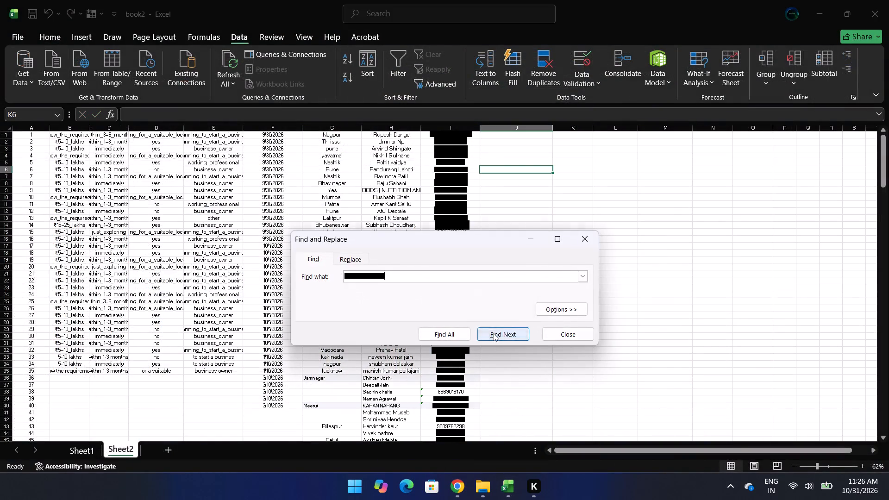
click(526, 323)
click(574, 238)
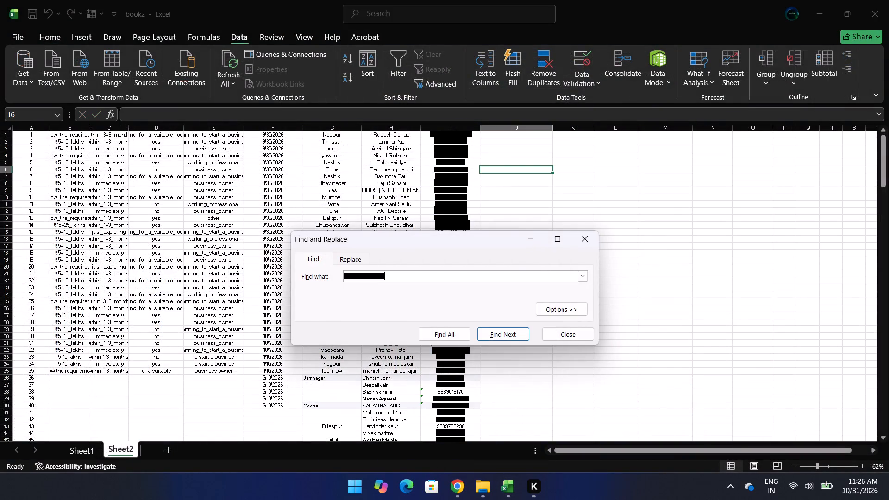
Copy the phone number from H15 in Book1's Sheet1 and search for it in book2's Sheet2.
click(508, 487)
click(491, 441)
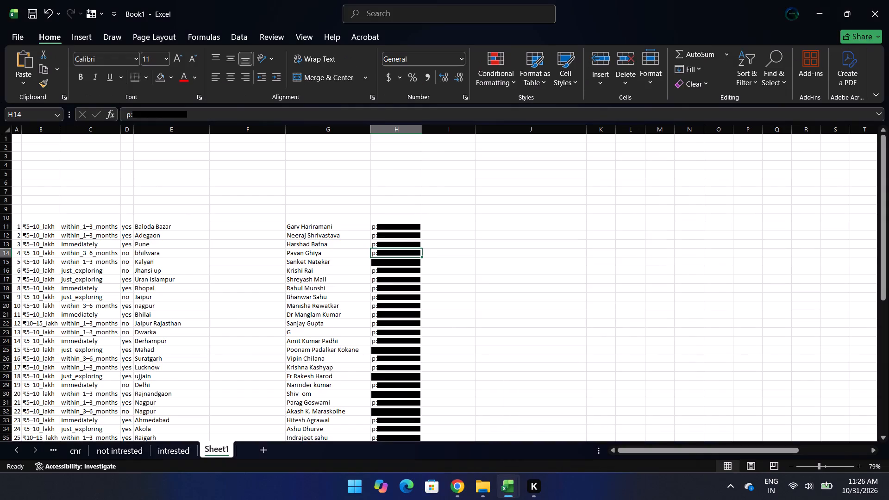
click(400, 264)
click(386, 261)
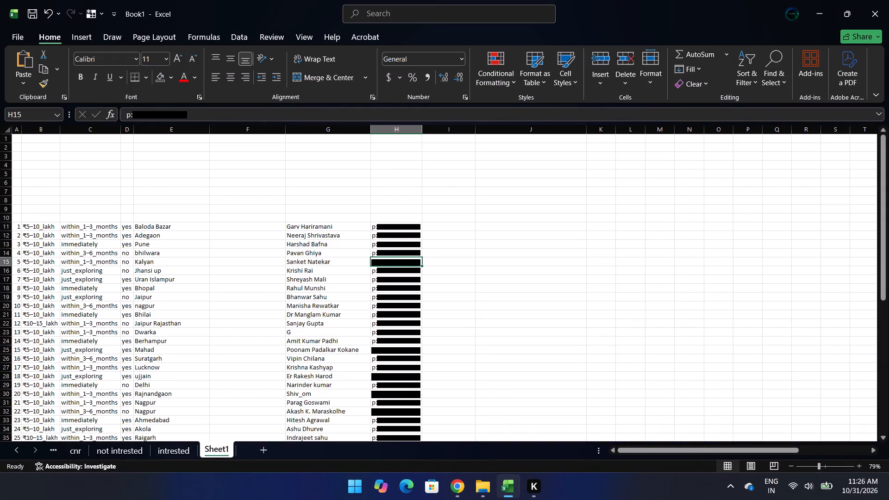
double_click(386, 261)
drag(382, 261, 406, 258)
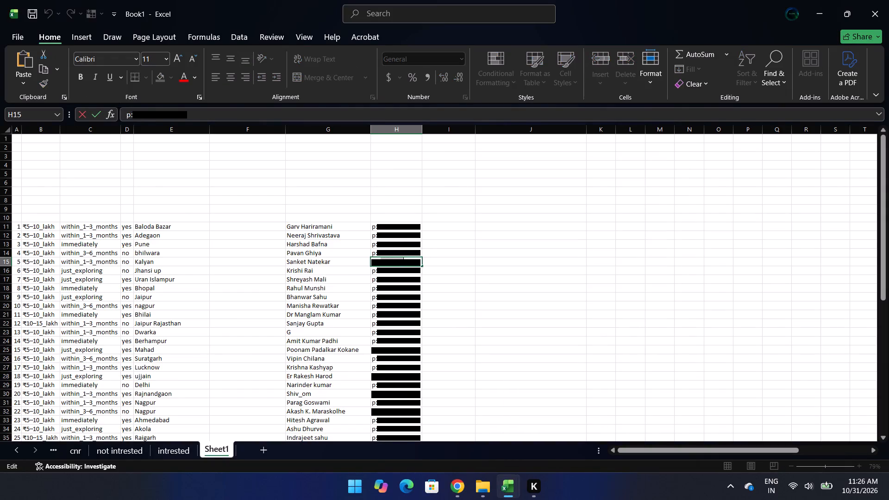
drag(406, 258, 424, 258)
key(ctrl+c)
click(507, 487)
click(590, 425)
key(ctrl+f)
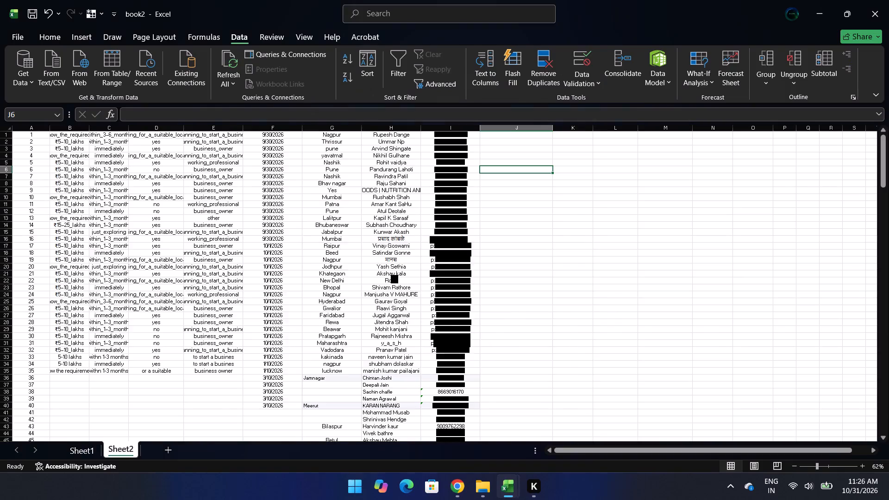
key(ctrl+v)
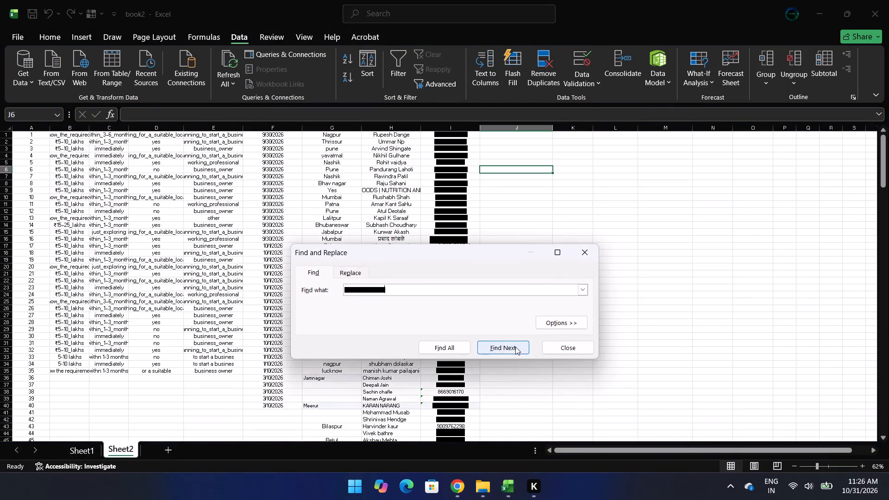
click(515, 347)
click(515, 332)
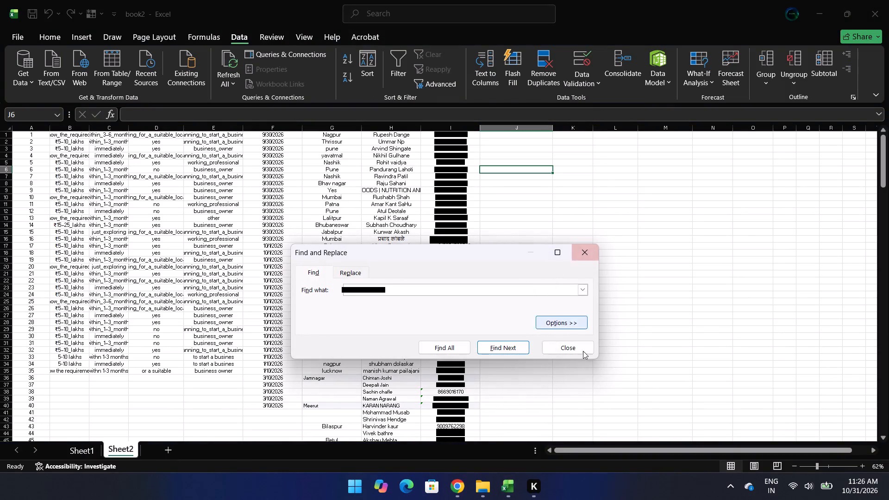
Copy the phone number from H16 in Book1's Sheet1 and search for it in book2's Sheet2.
click(511, 482)
click(473, 447)
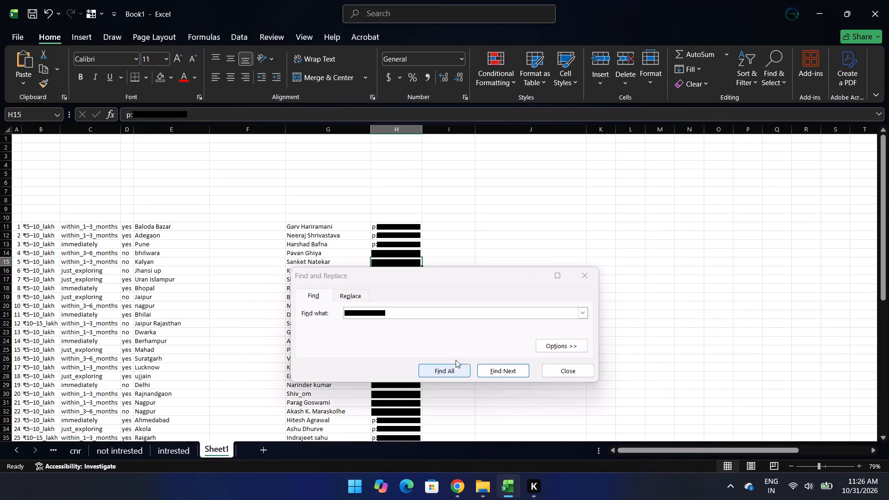
click(590, 281)
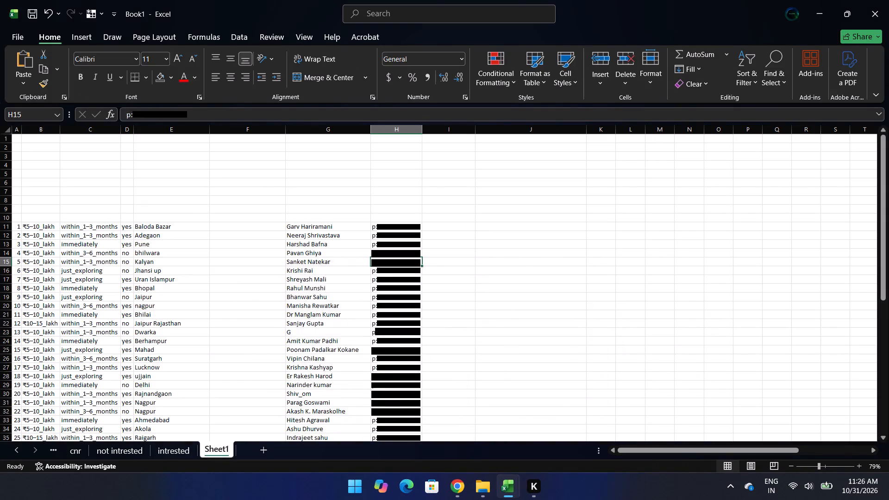
scroll(394, 275, down, 3)
scroll(394, 275, up, 3)
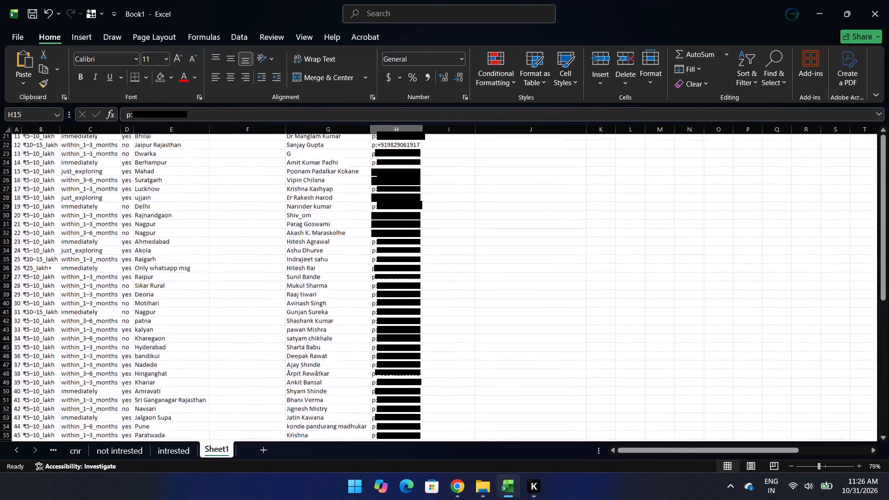
scroll(394, 275, up, 3)
scroll(394, 275, down, 1)
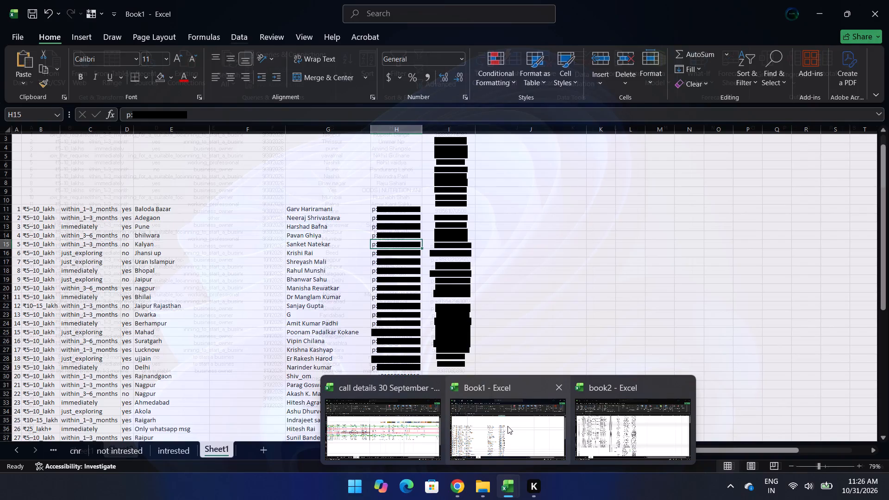
click(507, 426)
click(406, 253)
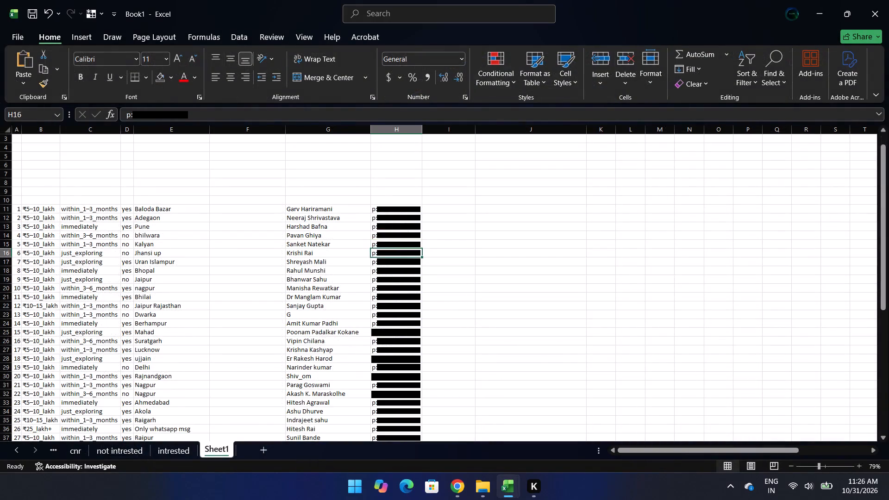
click(385, 253)
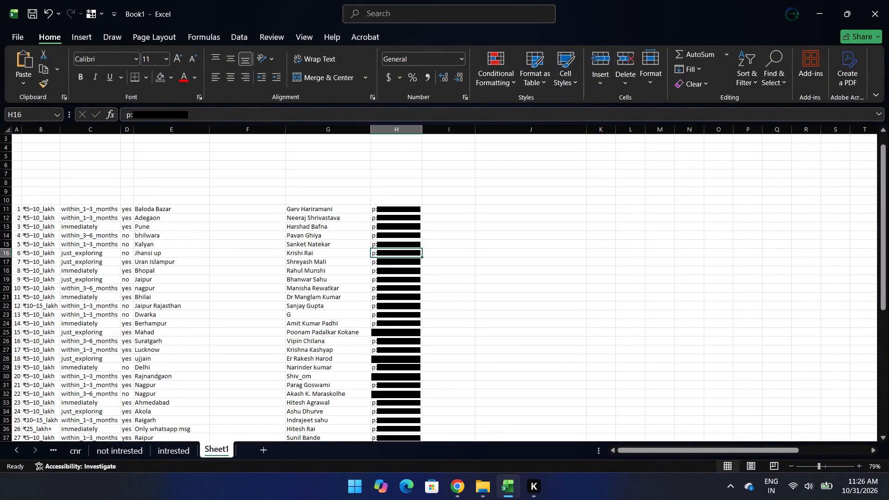
double_click(382, 253)
drag(381, 253, 419, 253)
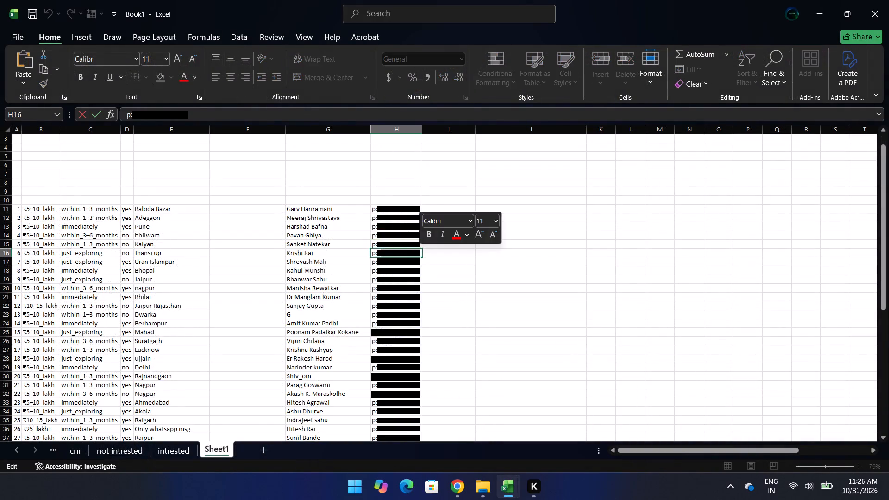
key(ctrl+c)
click(501, 487)
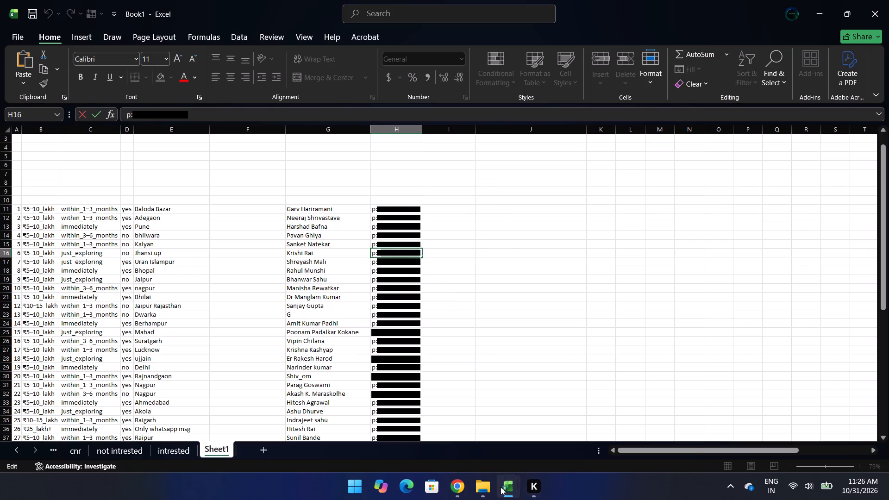
click(603, 435)
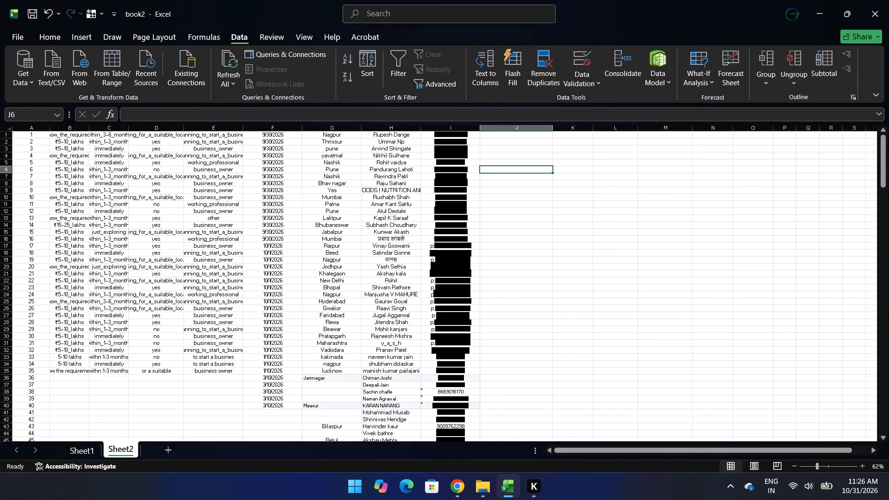
key(ctrl+f)
key(ctrl+v)
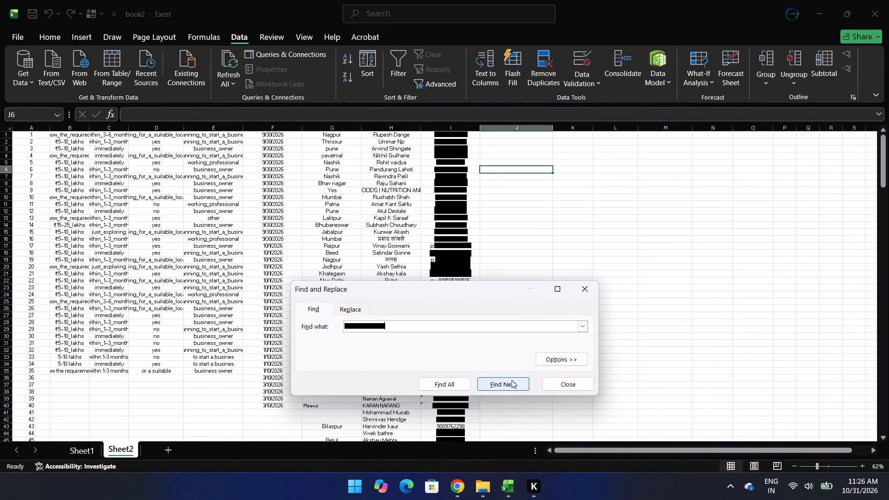
click(512, 382)
click(514, 369)
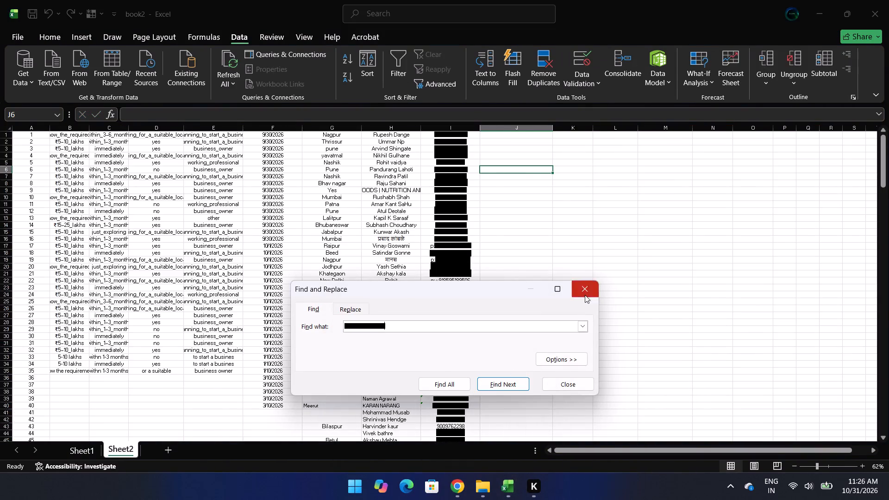
click(585, 295)
Copy the phone number from H17 in Book1's Sheet1 and search for it in book2's Sheet2.
click(507, 479)
click(503, 437)
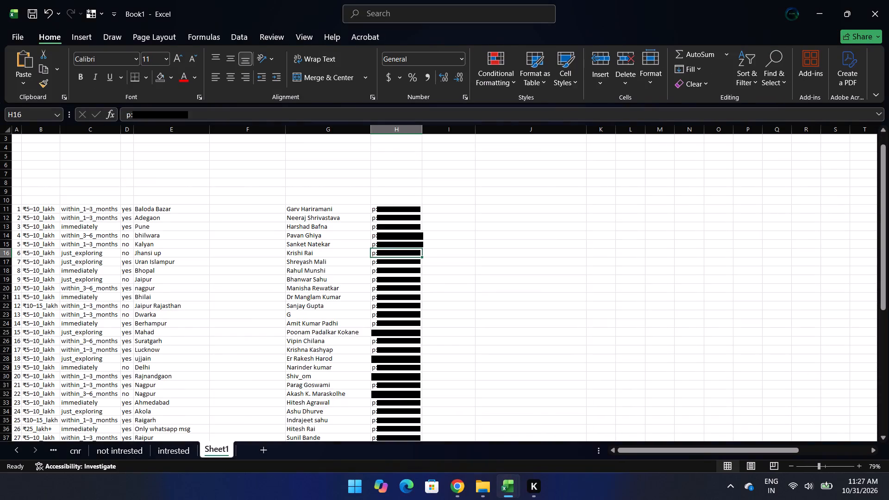
click(395, 263)
click(383, 262)
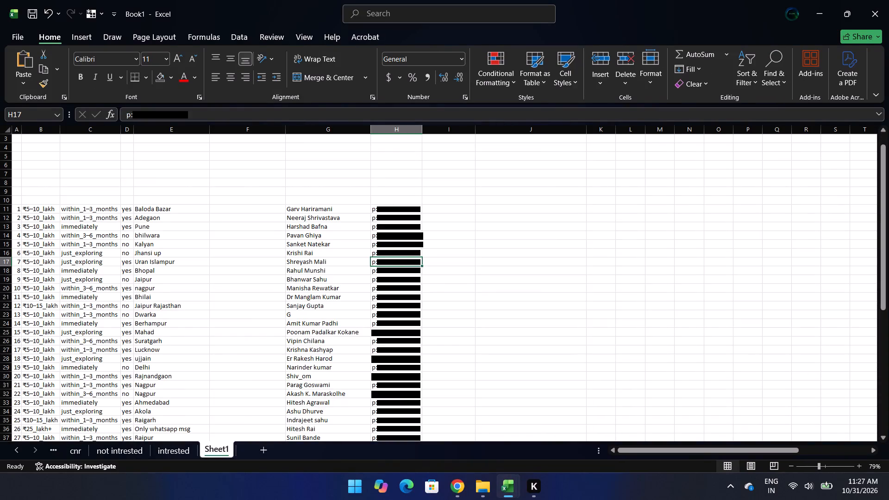
double_click(382, 262)
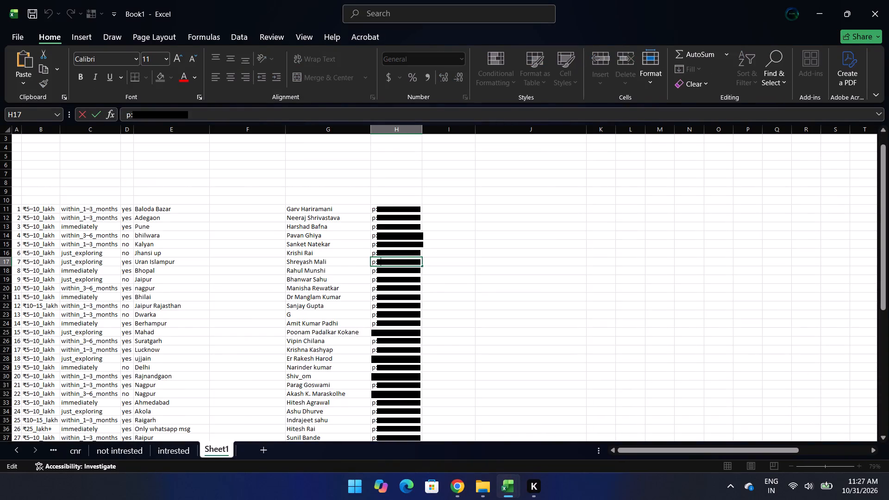
drag(381, 262, 420, 257)
key(ctrl+c)
click(501, 482)
click(614, 419)
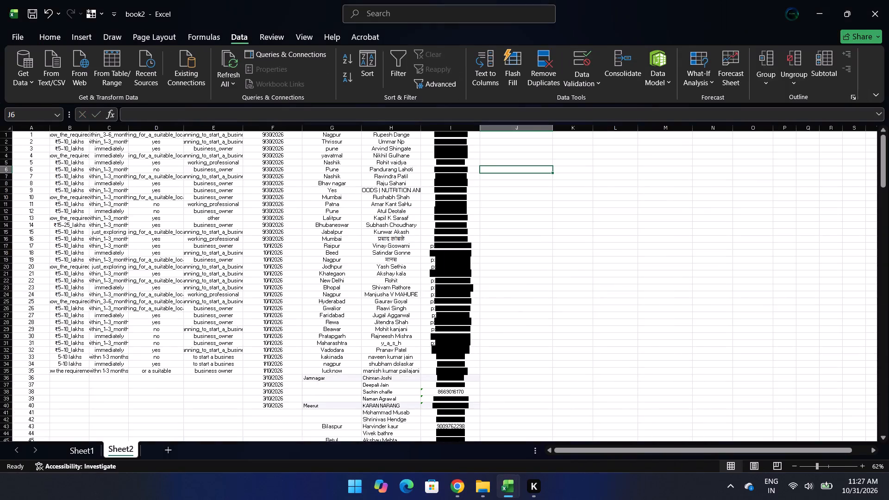
key(ctrl+f)
key(ctrl+v)
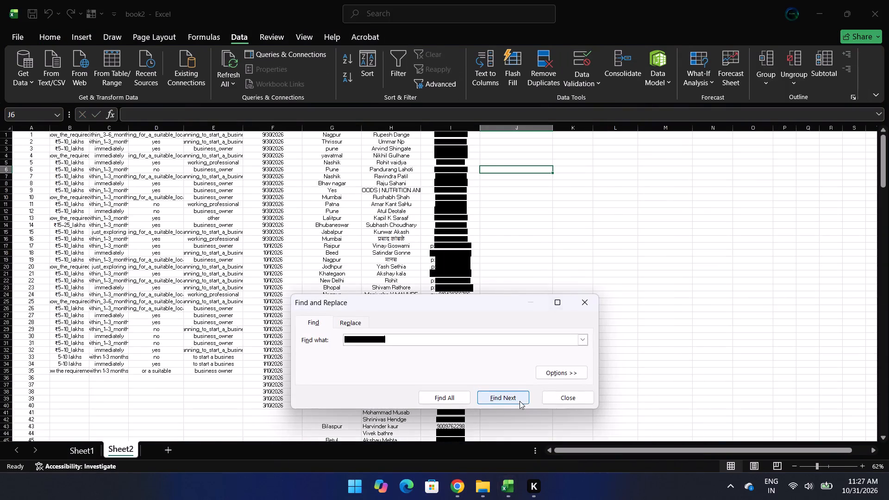
click(520, 401)
click(511, 385)
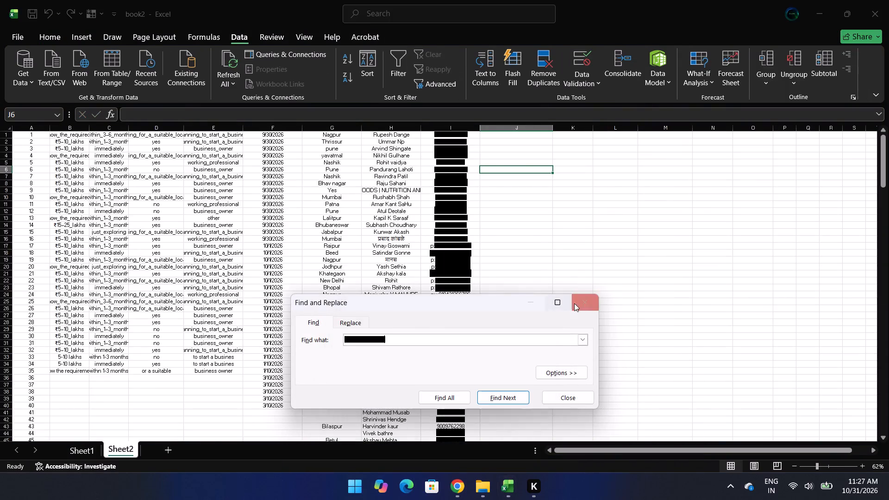
click(578, 301)
Copy the phone number from H18 in Book1's Sheet1 and search for it in book2's Sheet2.
click(504, 430)
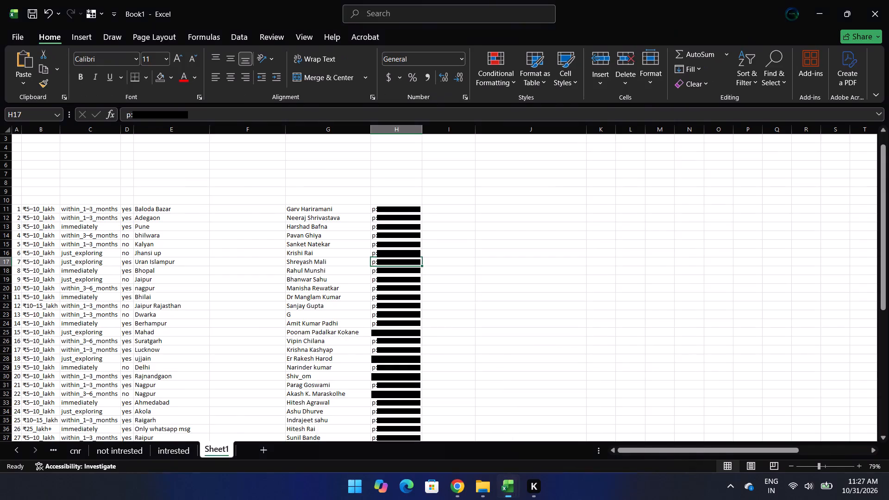
double_click(393, 269)
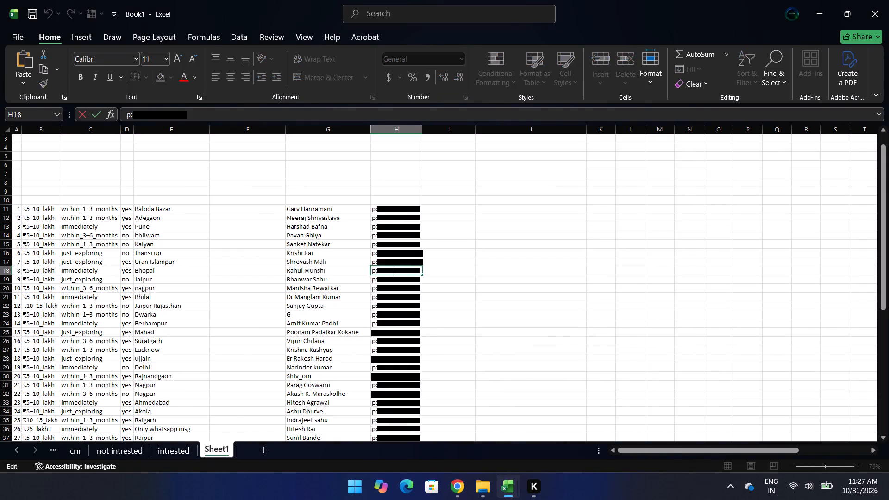
drag(380, 272, 422, 270)
key(ctrl+c)
click(502, 489)
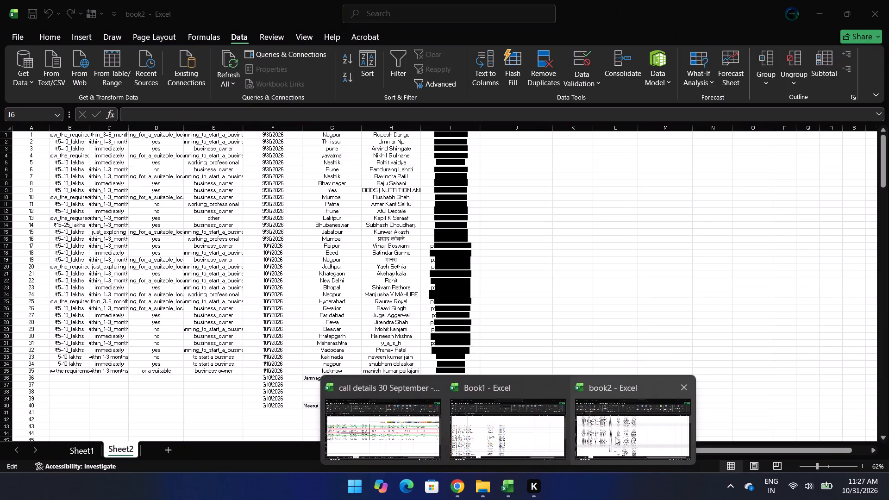
click(615, 437)
key(ctrl+f)
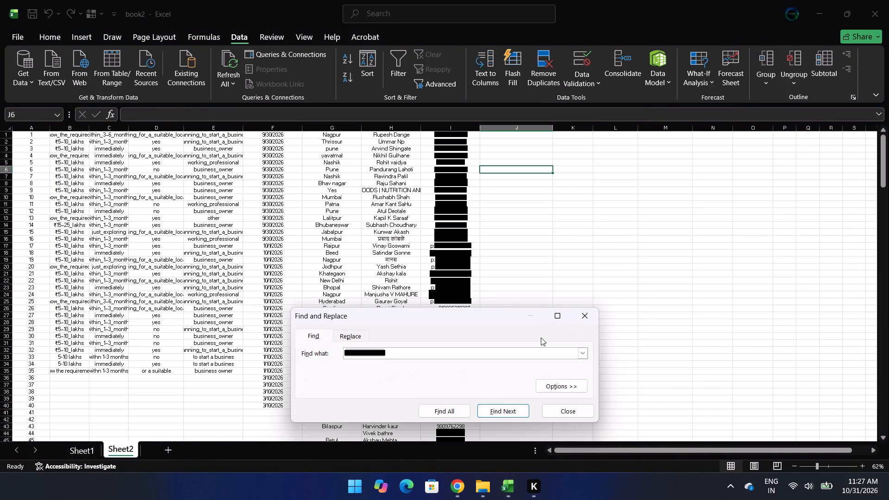
key(ctrl+v)
click(501, 413)
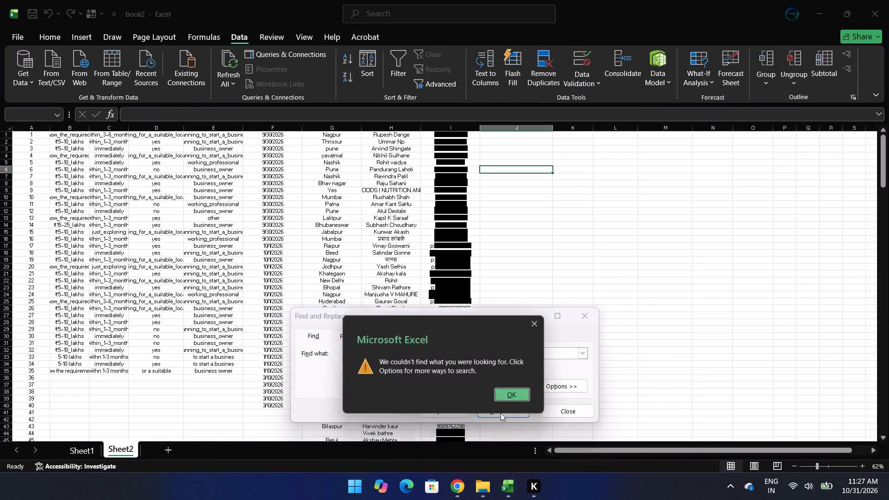
click(511, 396)
click(578, 313)
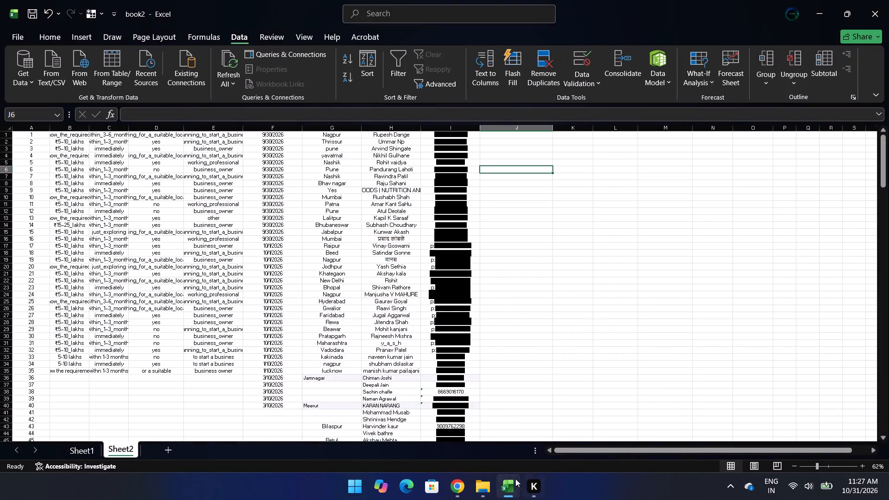
Copy the phone number from H19 in Book1's Sheet1 and search for it in book2's Sheet2.
click(497, 479)
click(494, 445)
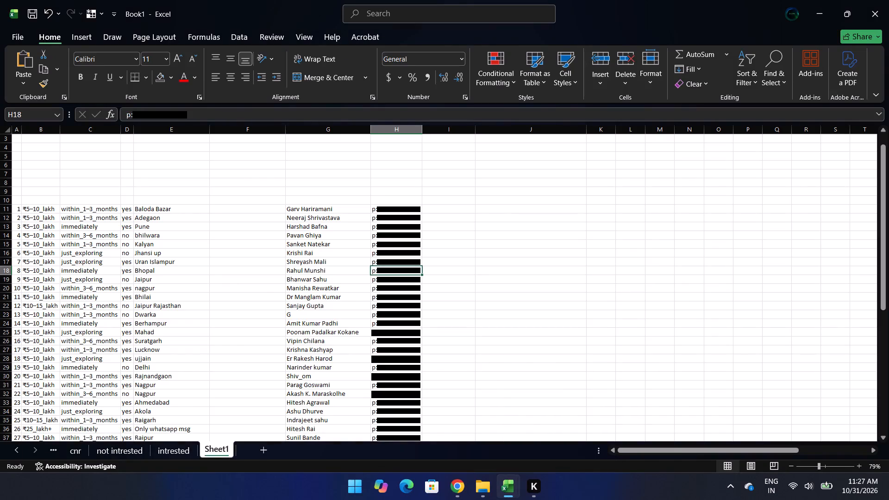
click(381, 281)
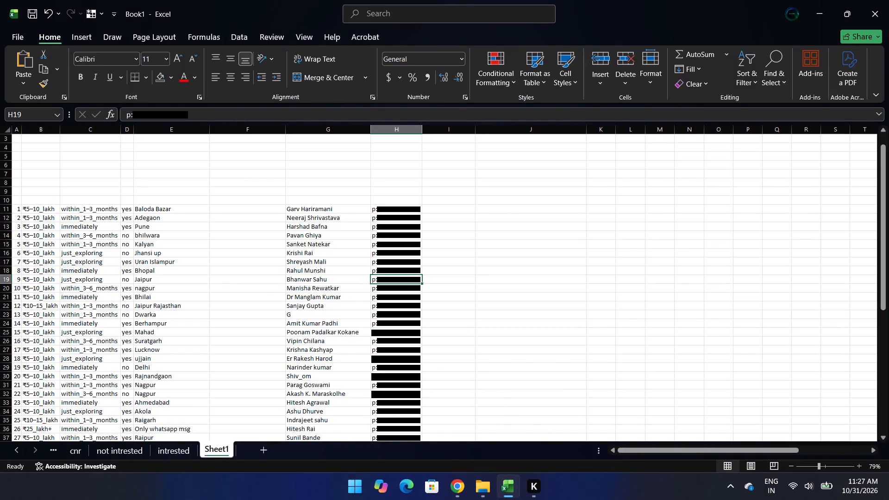
click(382, 279)
triple_click(382, 279)
drag(382, 279, 392, 279)
key(ctrl+c)
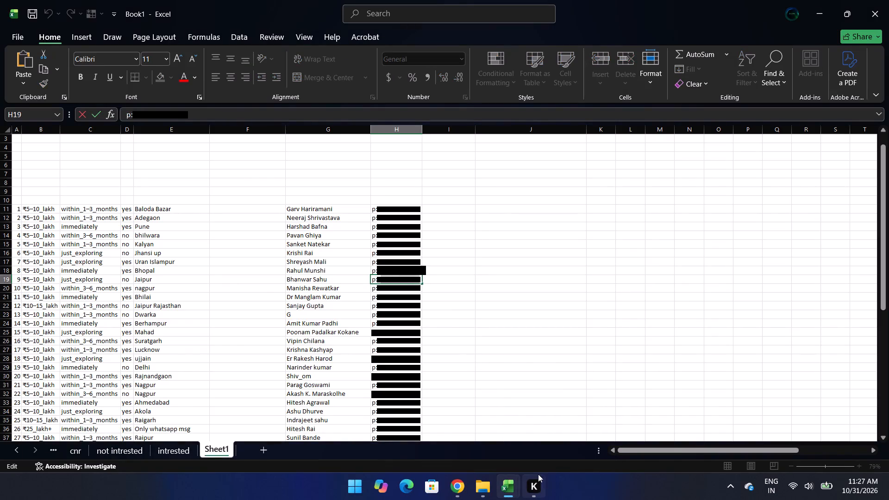
click(515, 484)
click(643, 442)
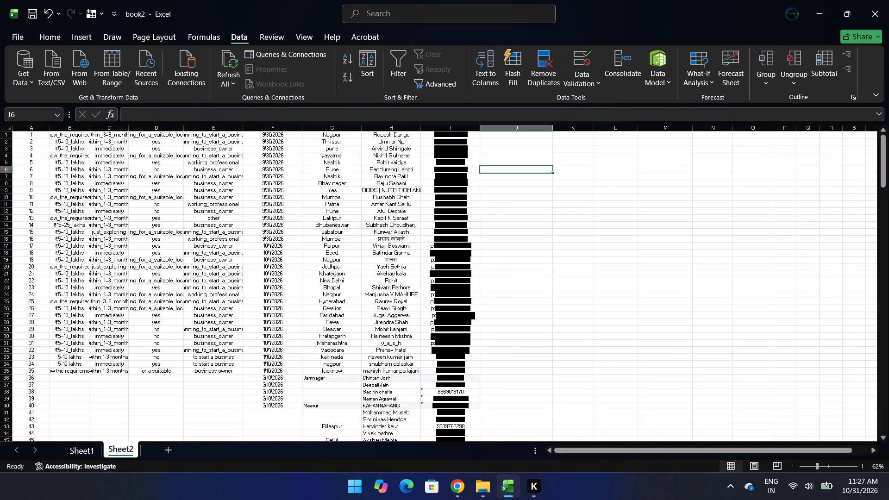
key(ctrl+f)
key(ctrl+v)
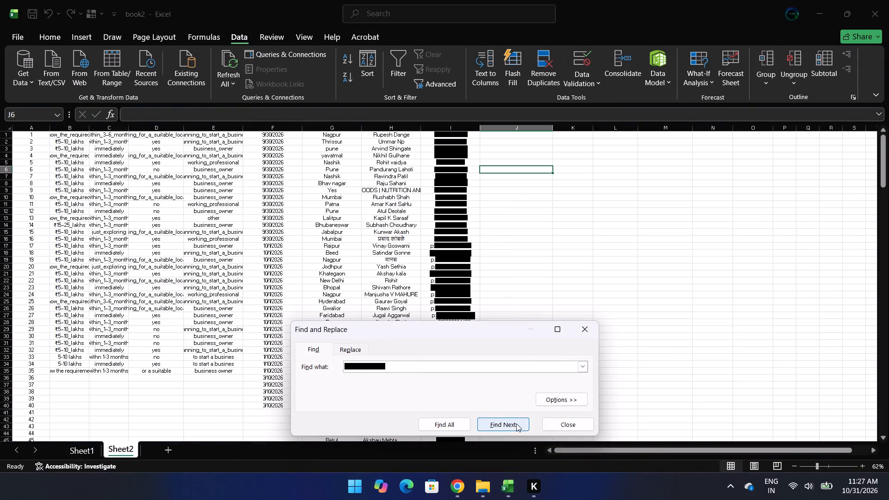
click(516, 424)
click(527, 405)
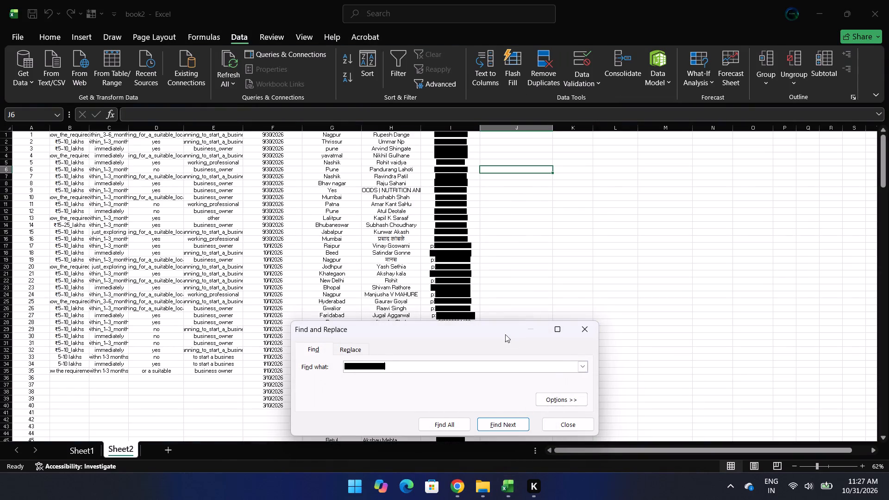
drag(526, 272, 591, 219)
click(584, 312)
click(470, 331)
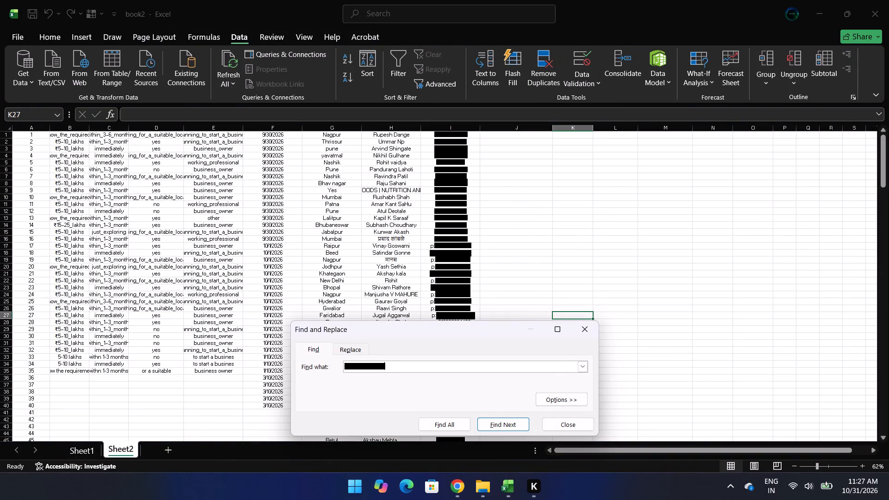
click(588, 332)
Copy the phone number from H20 in Book1's Sheet1 and search for it in book2's Sheet2.
click(464, 490)
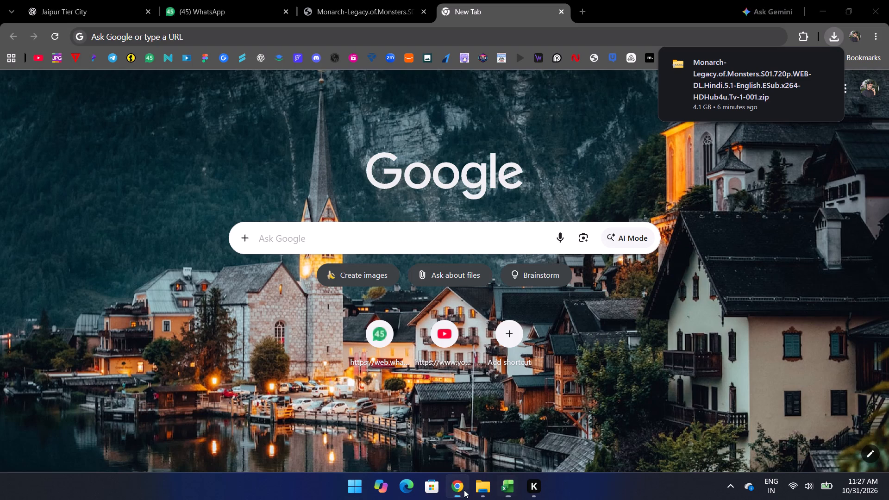
click(499, 482)
click(482, 418)
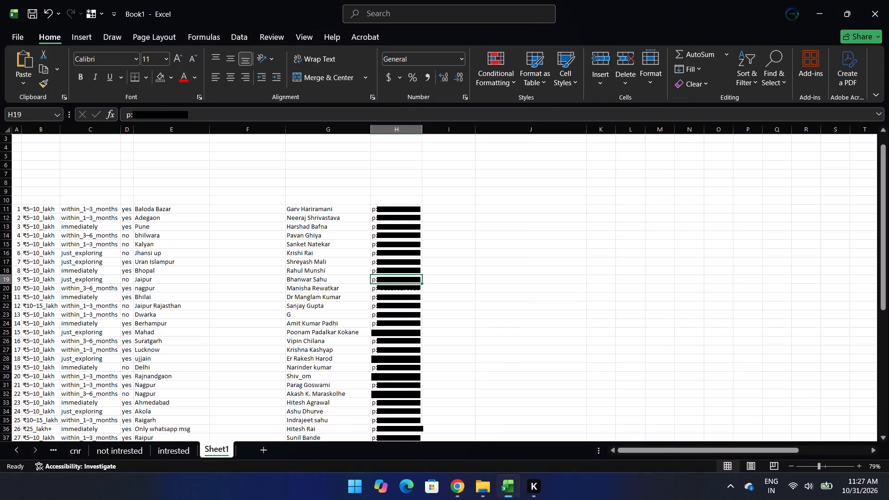
click(387, 289)
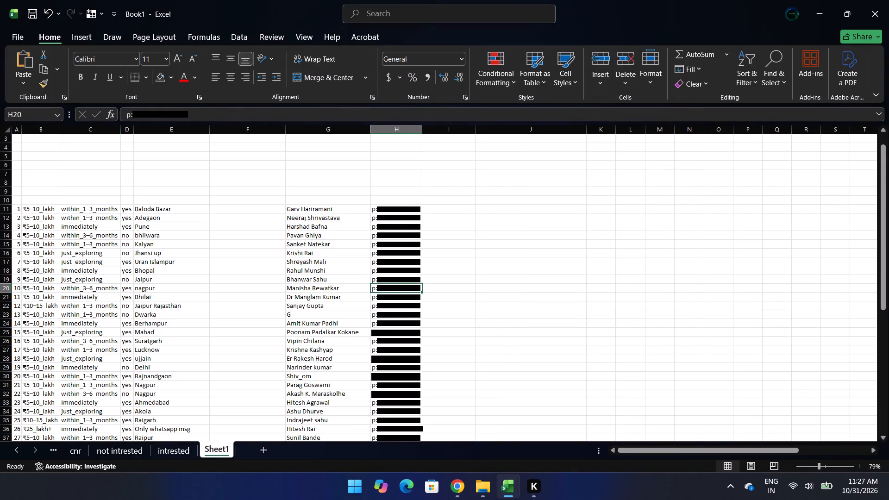
click(383, 289)
double_click(381, 288)
drag(381, 288, 415, 281)
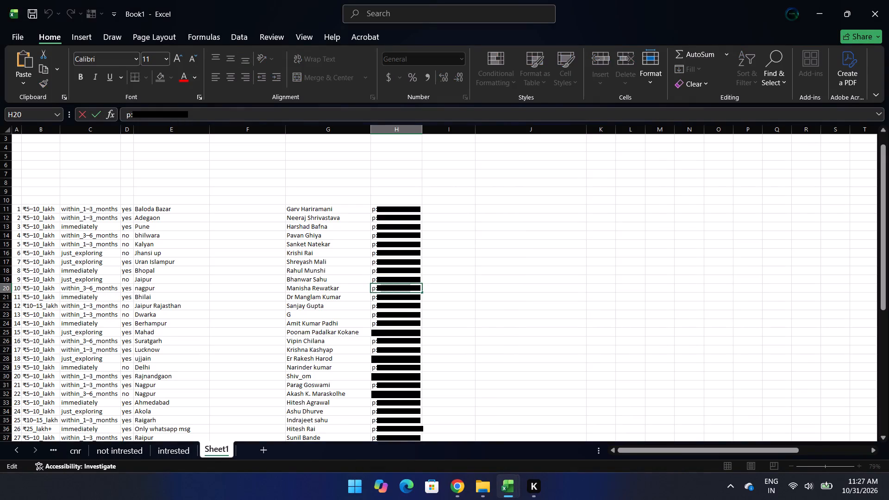
drag(415, 281, 424, 280)
key(ctrl+c)
click(605, 449)
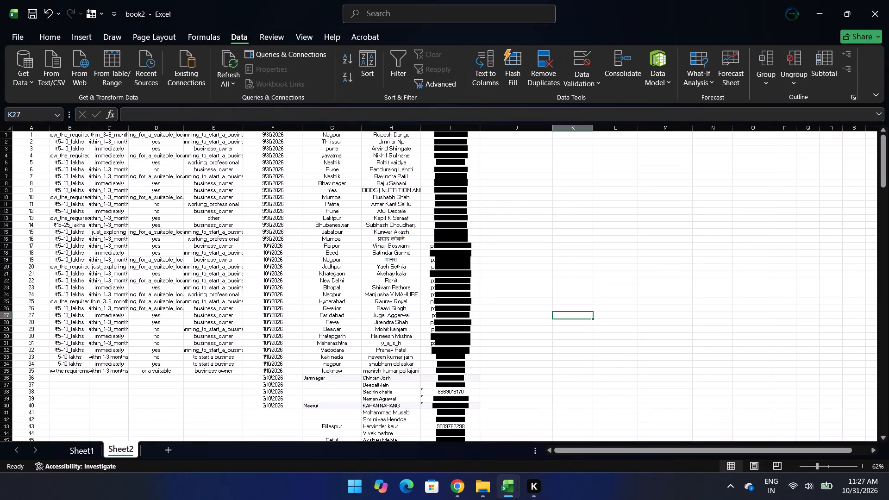
key(ctrl+f)
drag(501, 343, 547, 196)
key(ctrl+v)
click(559, 288)
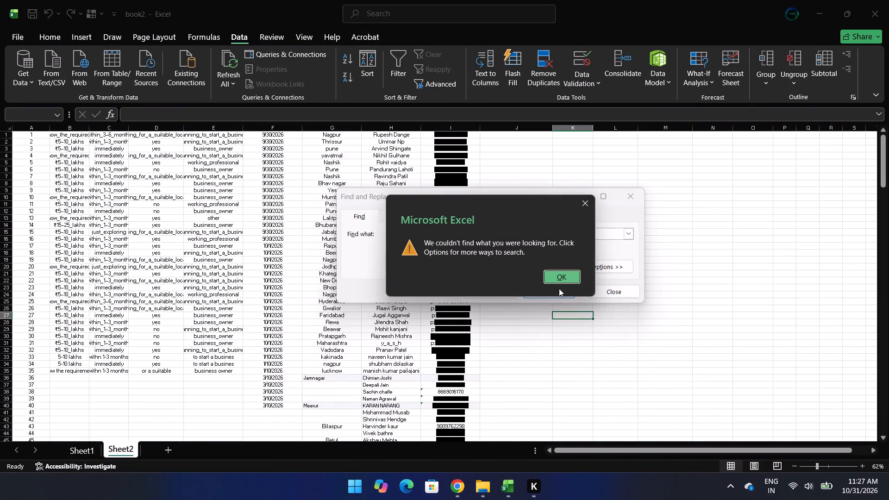
click(564, 276)
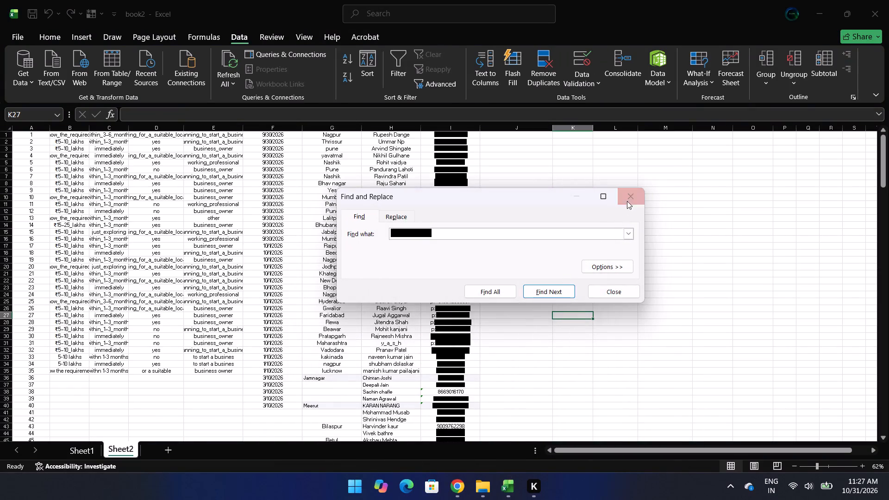
click(631, 196)
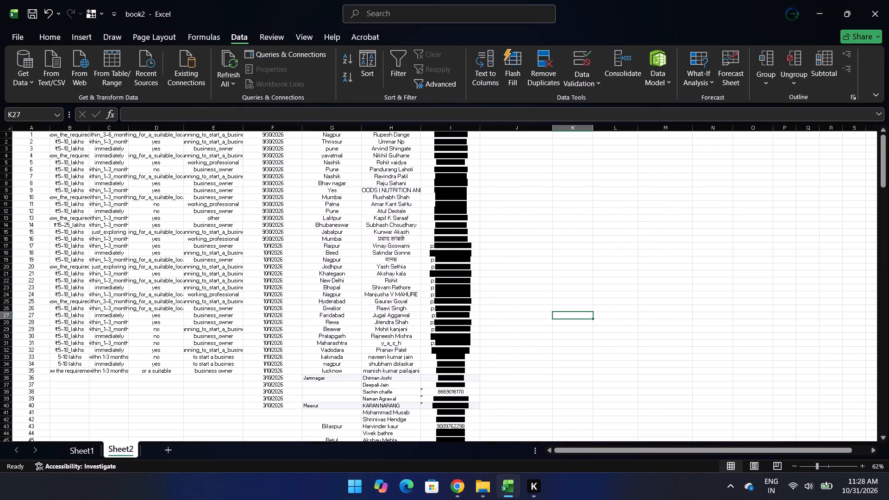
Copy the phone number from H21 in Book1's Sheet1 and search for it in book2's Sheet2.
click(509, 485)
click(497, 437)
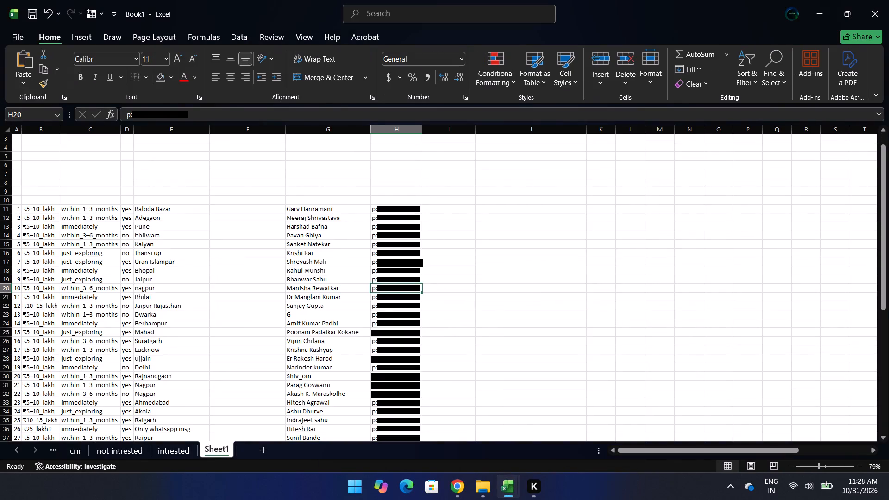
scroll(392, 296, down, 3)
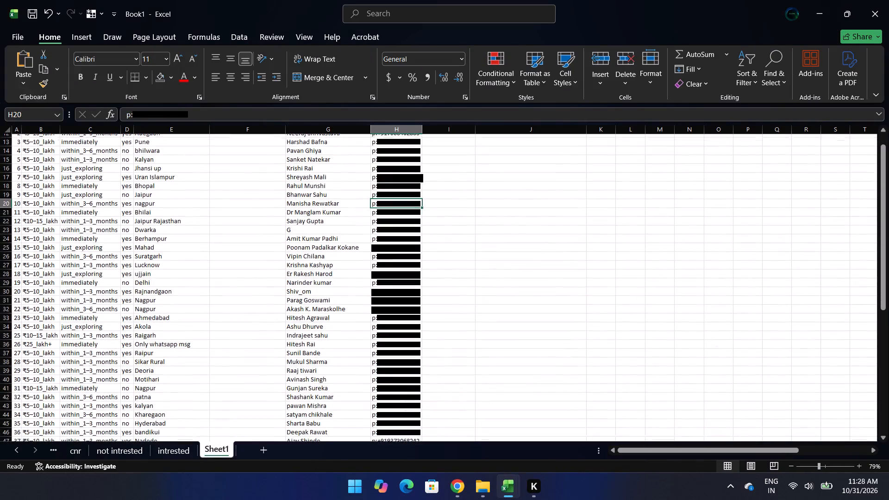
click(389, 209)
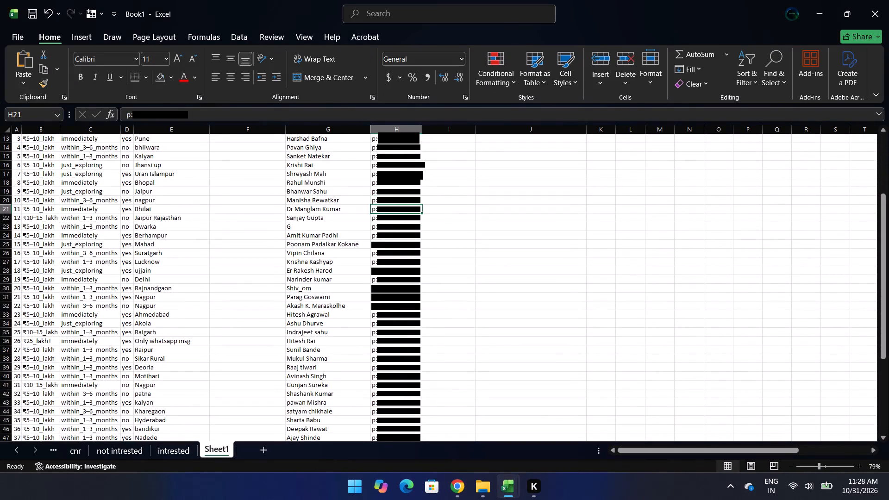
click(385, 208)
double_click(382, 208)
drag(382, 208, 382, 210)
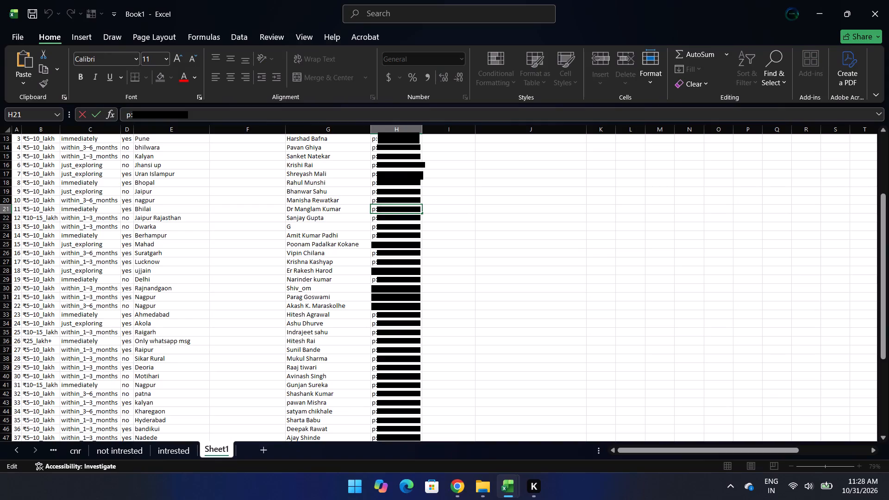
drag(382, 210, 420, 205)
key(ctrl+c)
click(507, 479)
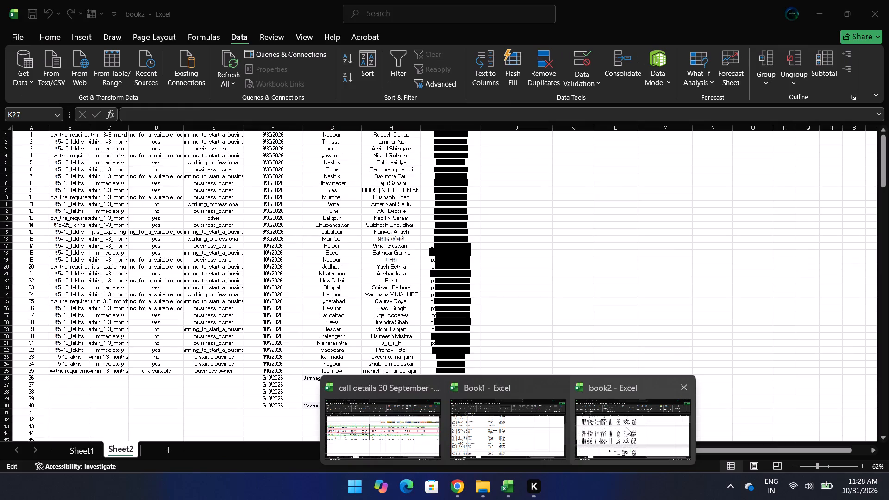
click(626, 427)
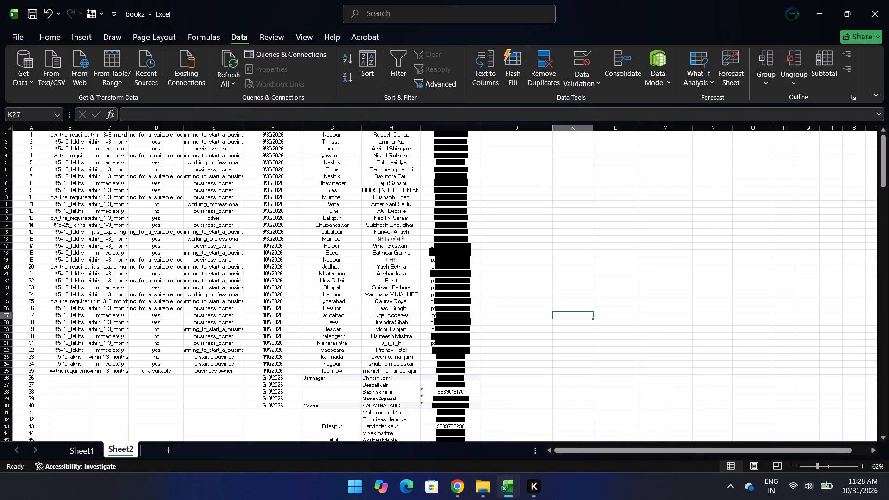
key(ctrl+f)
key(ctrl+v)
click(566, 305)
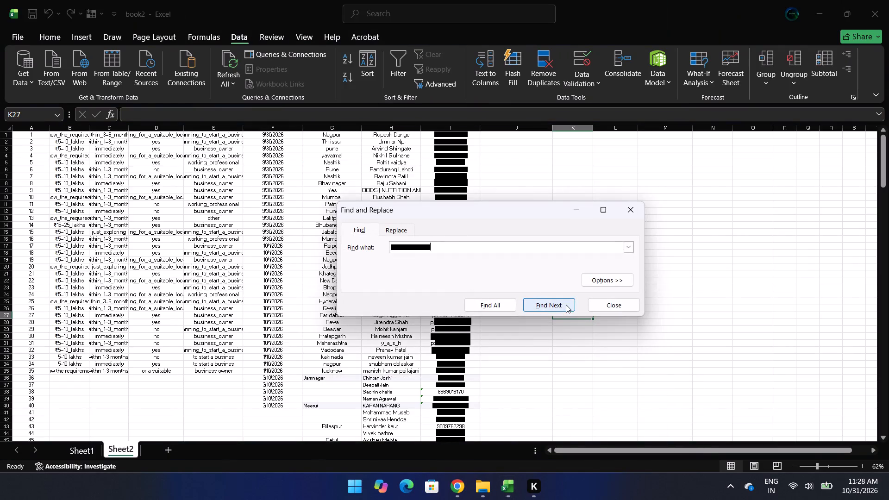
click(565, 291)
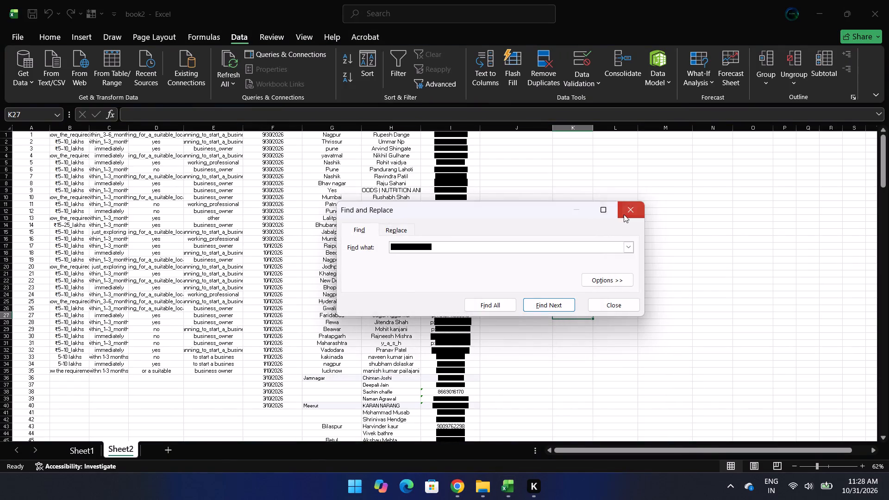
click(624, 214)
Copy the phone number from H22 in Book1's Sheet1 and search for it in book2's Sheet2.
click(508, 481)
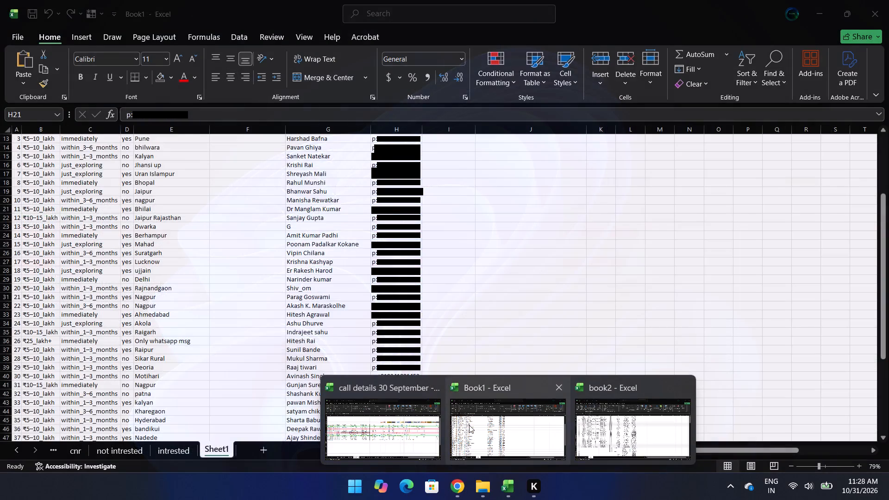
click(533, 426)
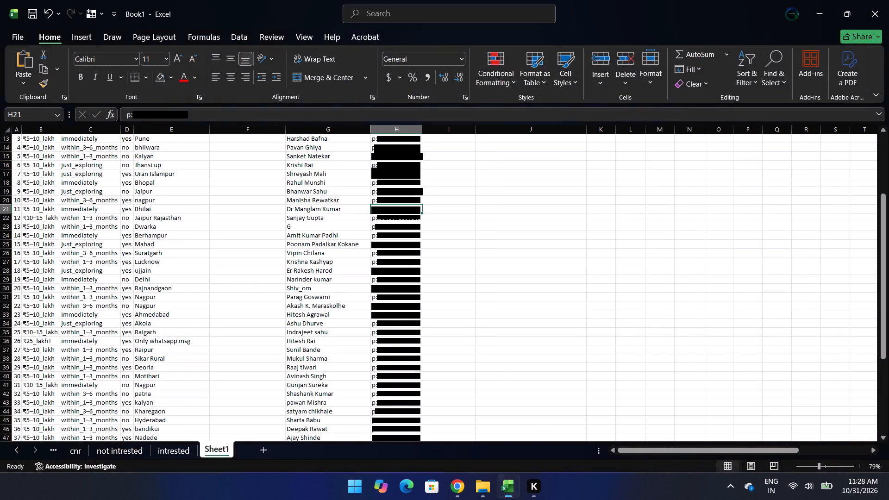
click(386, 219)
double_click(385, 217)
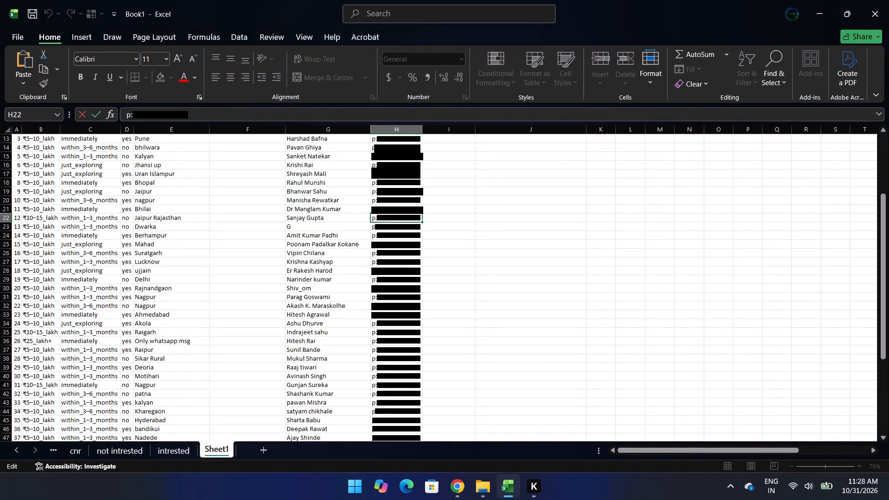
drag(382, 217, 423, 212)
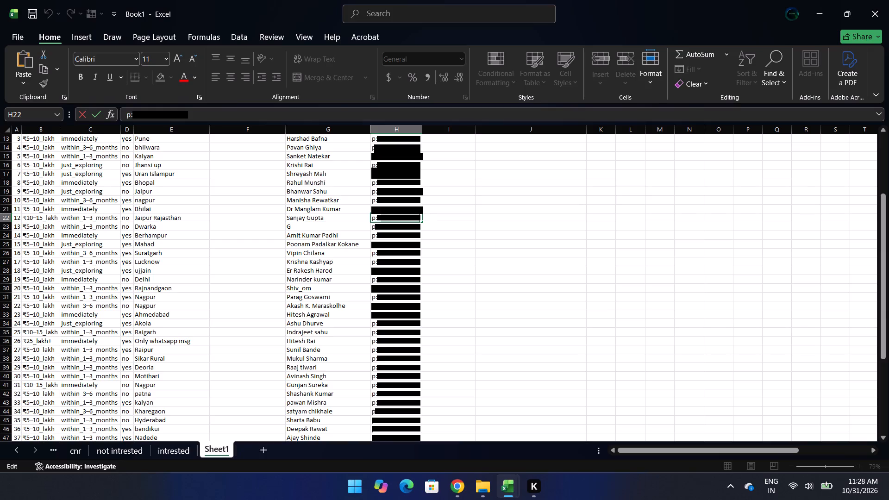
key(ctrl+c)
click(506, 481)
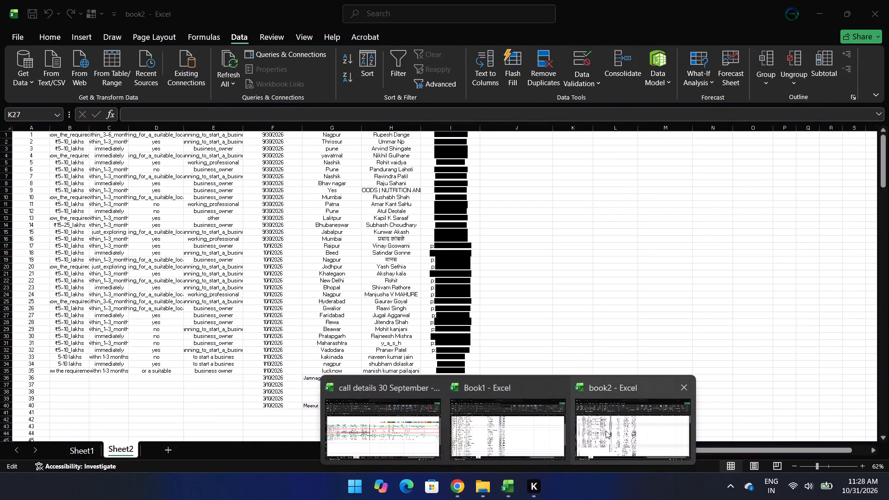
click(606, 431)
key(ctrl+f)
key(ctrl+v)
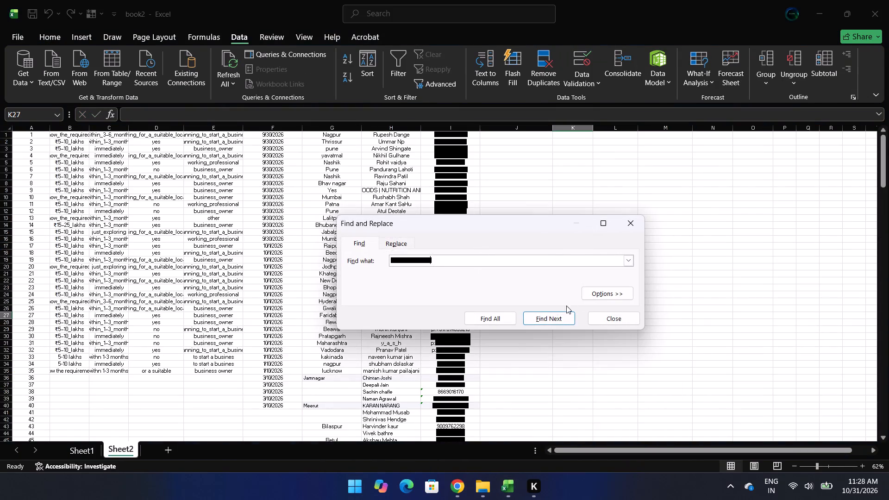
click(561, 318)
click(565, 303)
click(627, 226)
Copy the phone number from H23 in Book1's Sheet1 and search for it in book2's Sheet2.
click(513, 477)
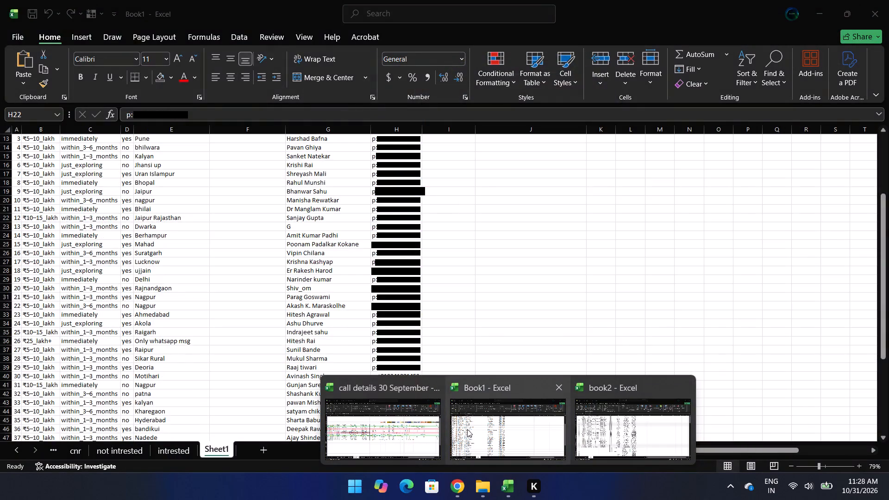
click(467, 429)
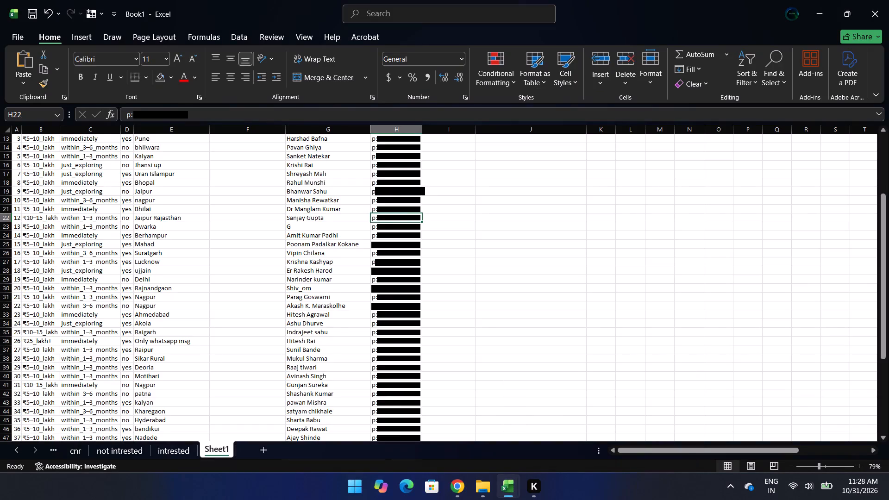
key(Down)
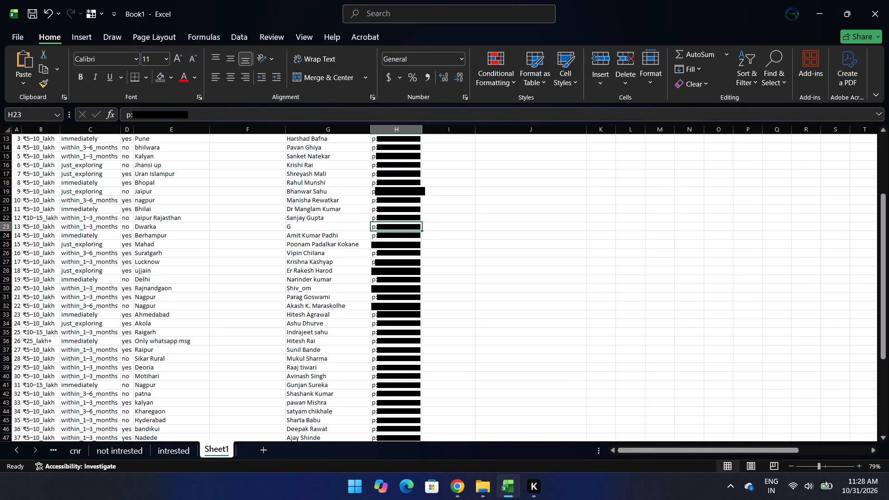
double_click(383, 227)
drag(381, 227, 382, 227)
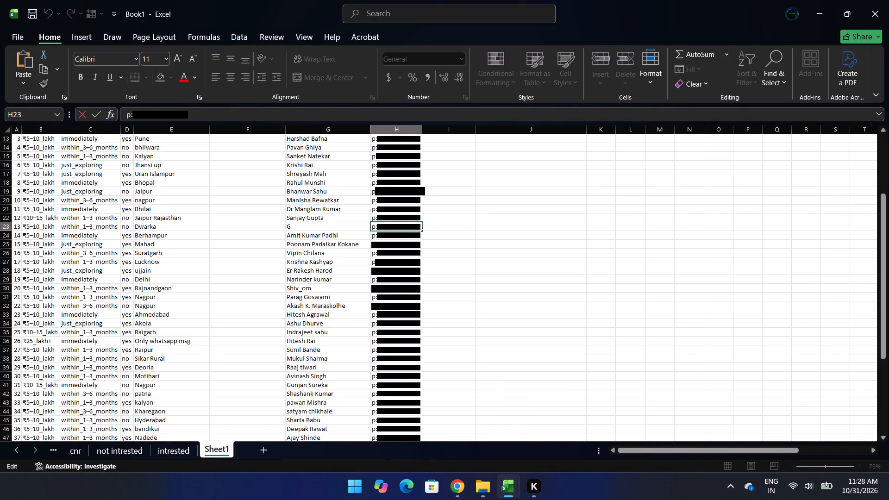
drag(382, 227, 423, 222)
key(ctrl+c)
click(513, 491)
click(632, 446)
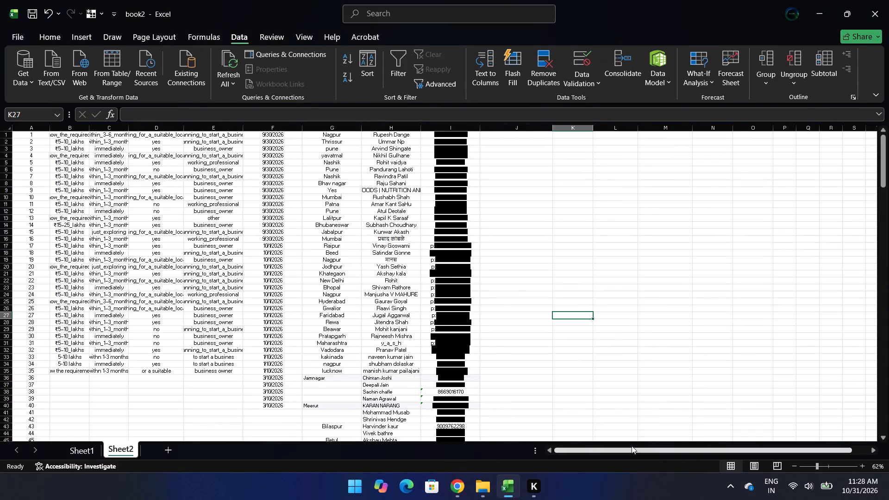
key(ctrl+f)
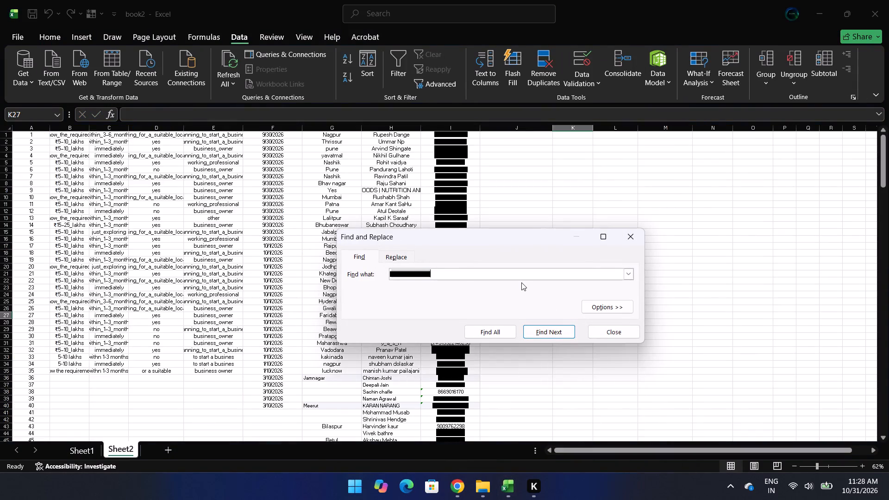
key(ctrl+v)
click(532, 330)
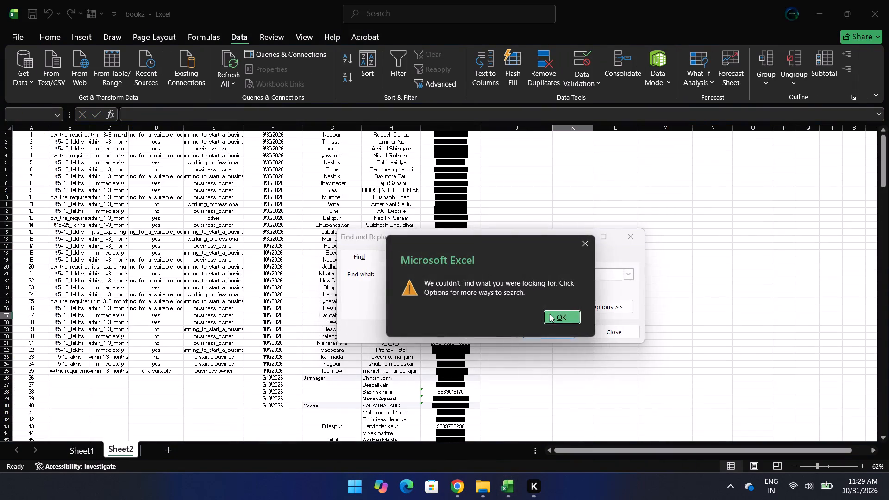
click(550, 314)
click(630, 237)
Copy the phone number from H24 in Book1's Sheet1 and search for it in book2's Sheet2.
click(499, 488)
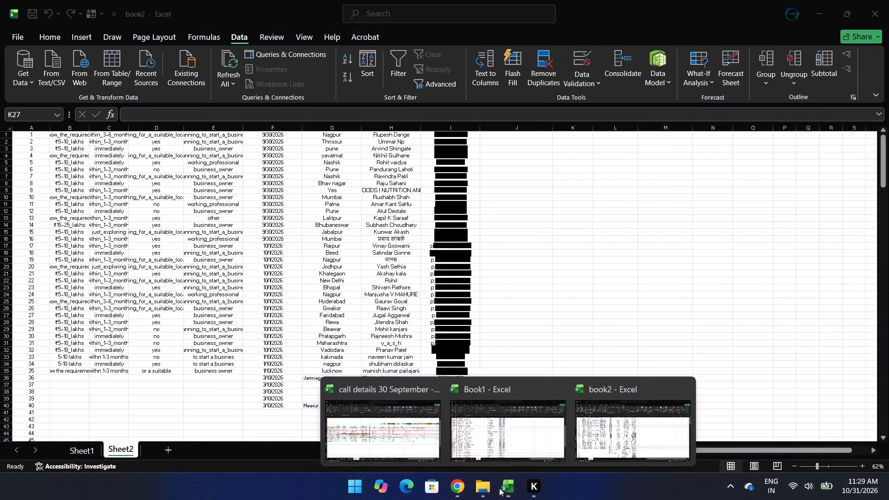
click(498, 439)
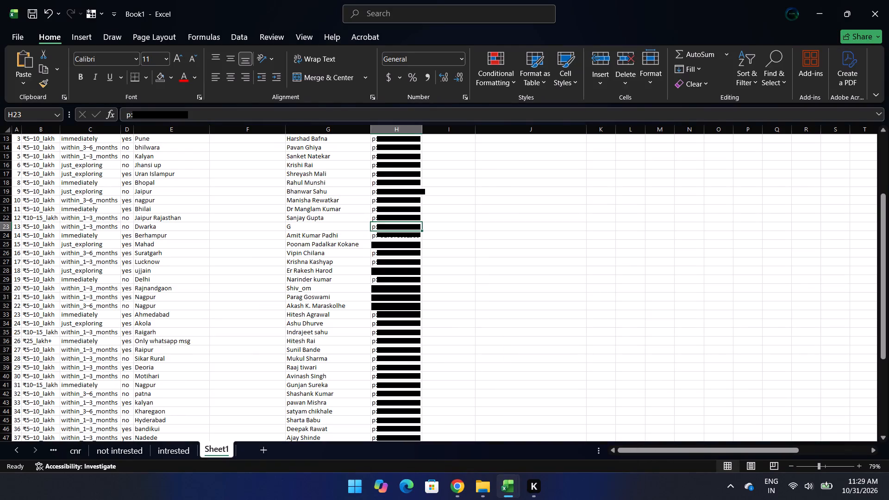
click(390, 234)
double_click(384, 236)
drag(381, 237, 401, 232)
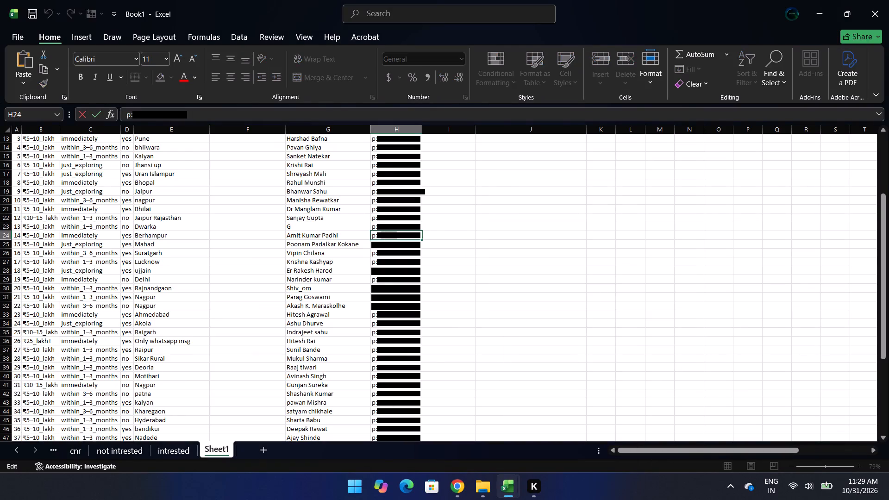
drag(401, 232, 420, 231)
key(ctrl+c)
click(508, 487)
click(607, 444)
key(ctrl+f)
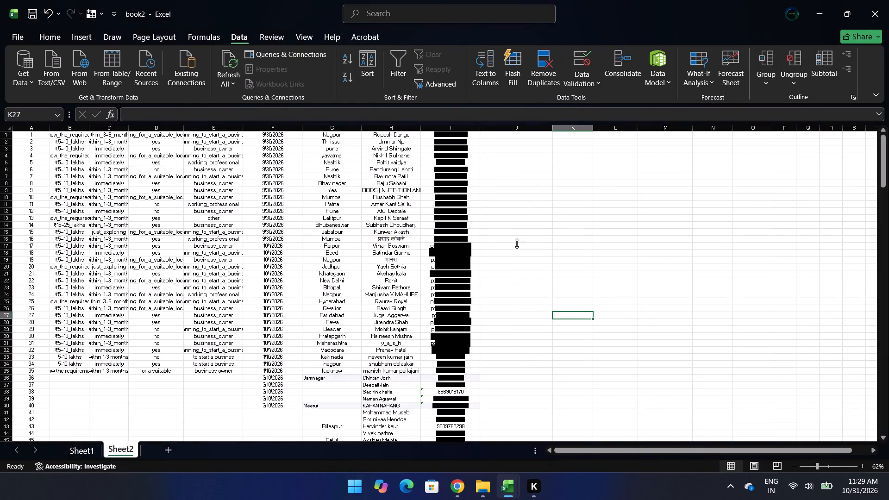
key(ctrl+v)
click(556, 350)
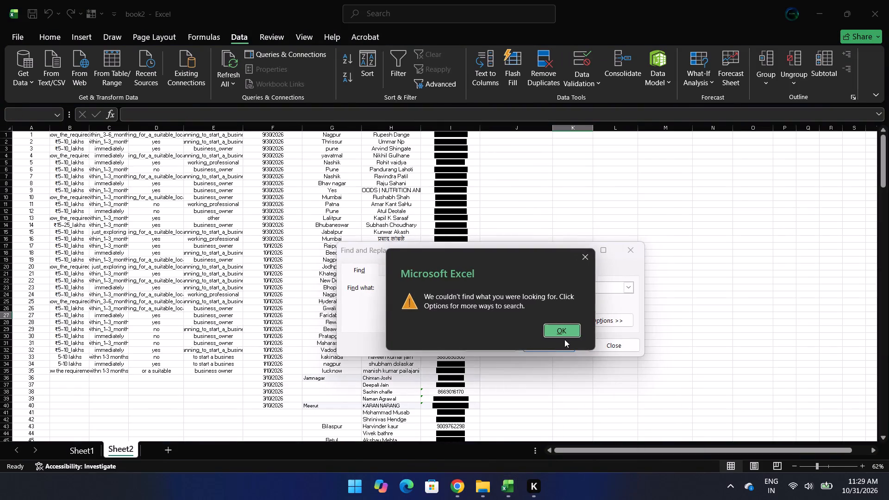
click(564, 330)
click(508, 489)
click(493, 447)
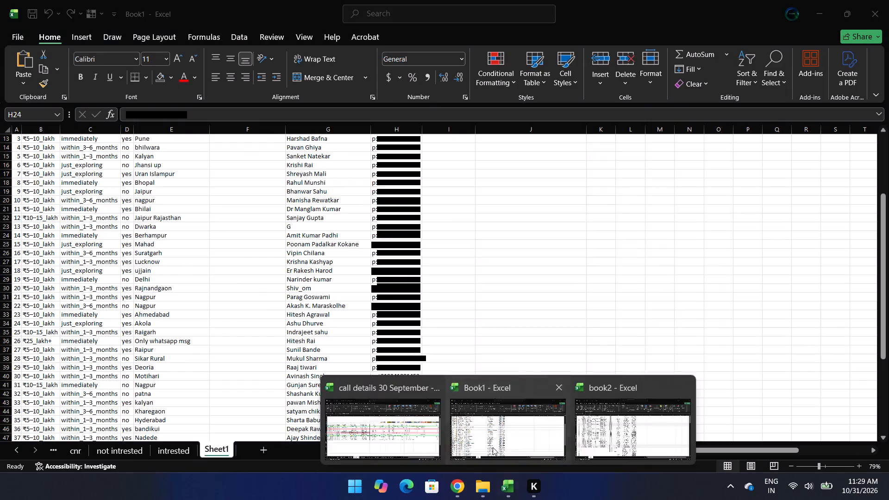
click(632, 256)
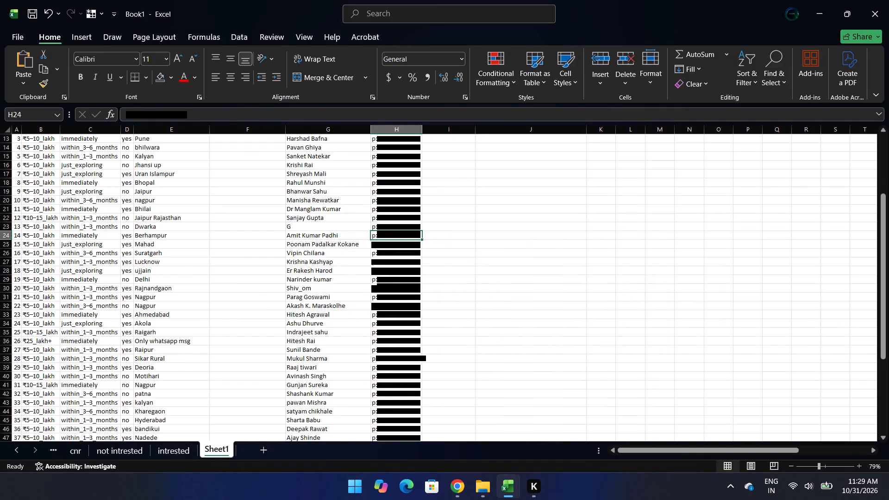
Copy the phone number from H25 in Book1's Sheet1 and search for it in book2's Sheet2.
click(388, 246)
double_click(382, 244)
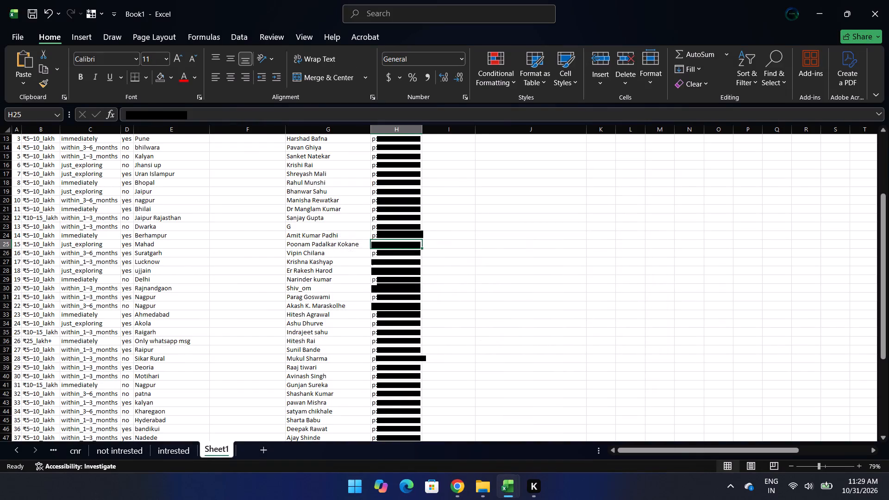
drag(382, 244, 419, 244)
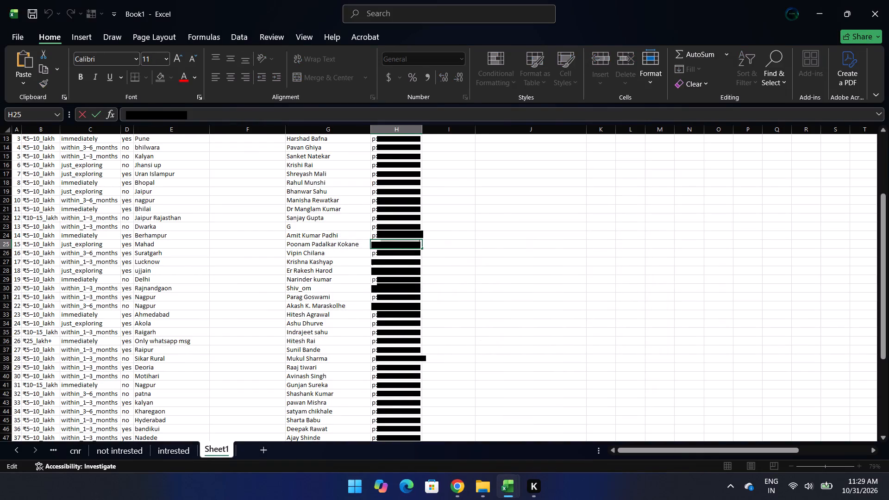
key(ctrl+c)
click(507, 478)
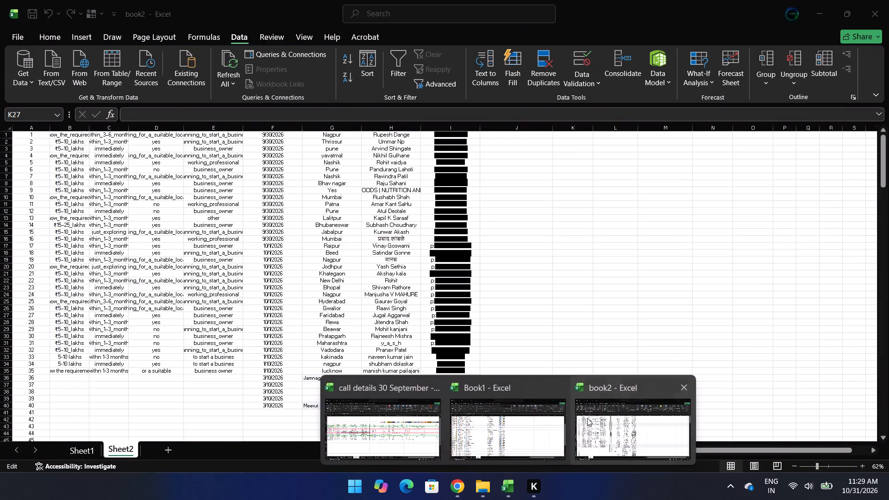
click(587, 418)
key(ctrl+f)
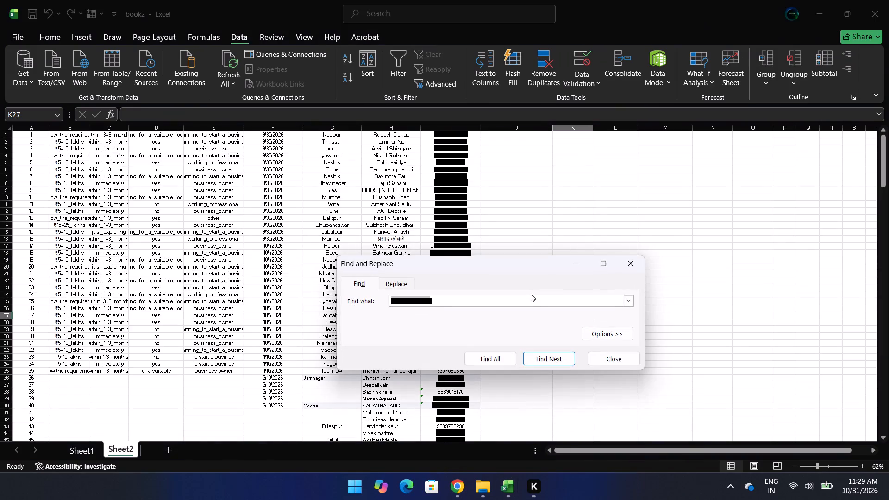
key(ctrl+v)
click(558, 359)
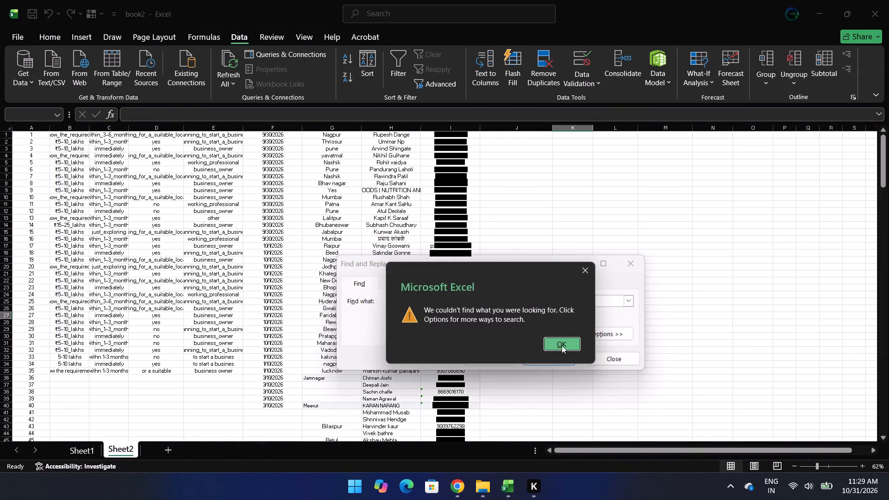
click(562, 344)
click(635, 265)
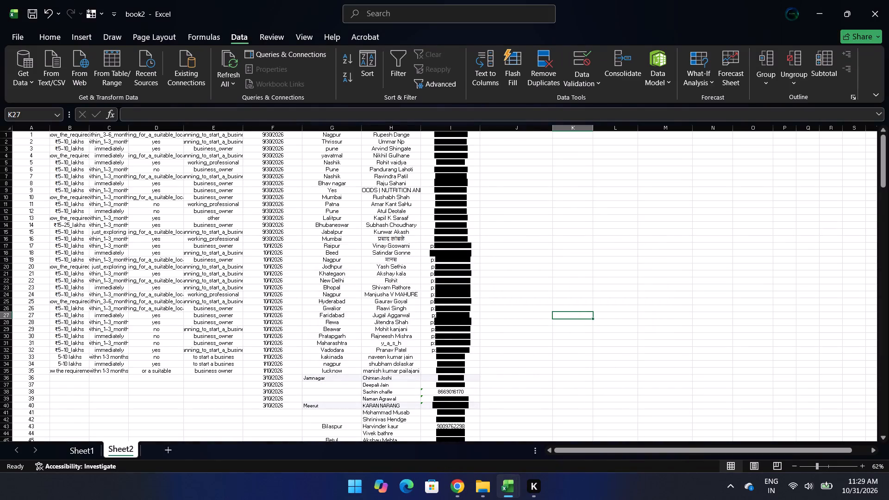
Copy the phone number from H26 in Book1's Sheet1 and search for it in book2's Sheet2.
click(511, 487)
click(479, 440)
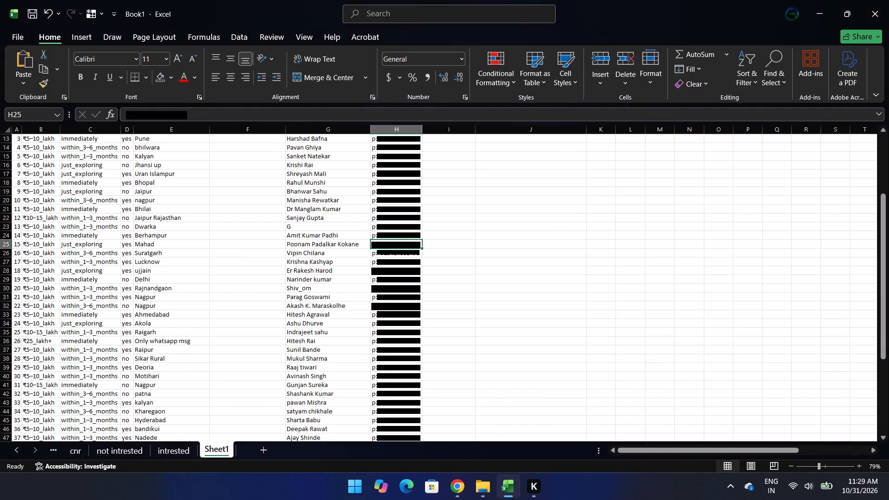
double_click(382, 253)
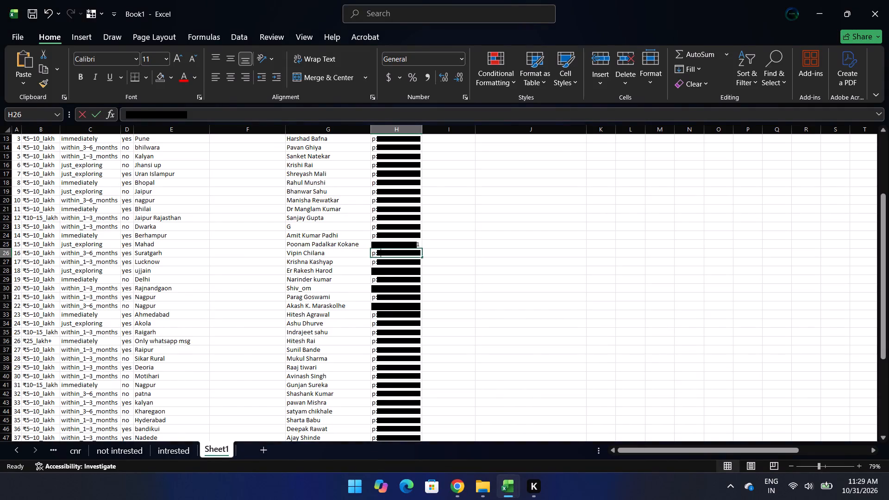
drag(380, 253, 423, 248)
key(ctrl+c)
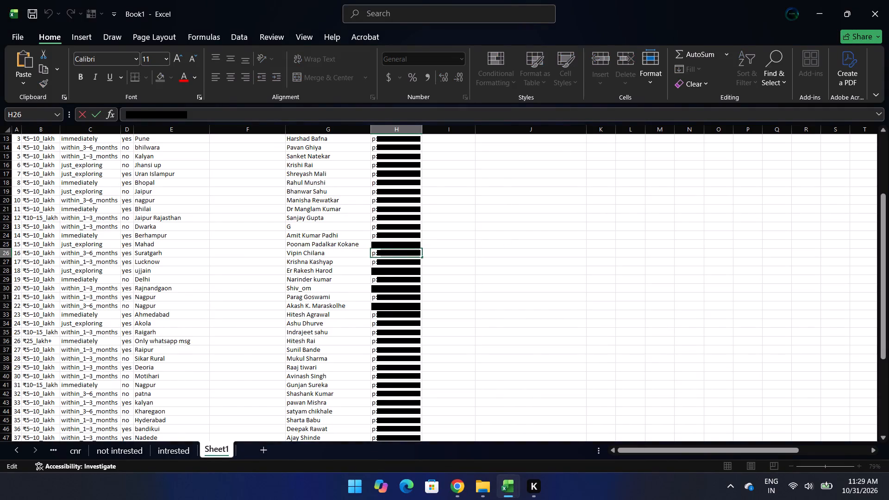
click(511, 494)
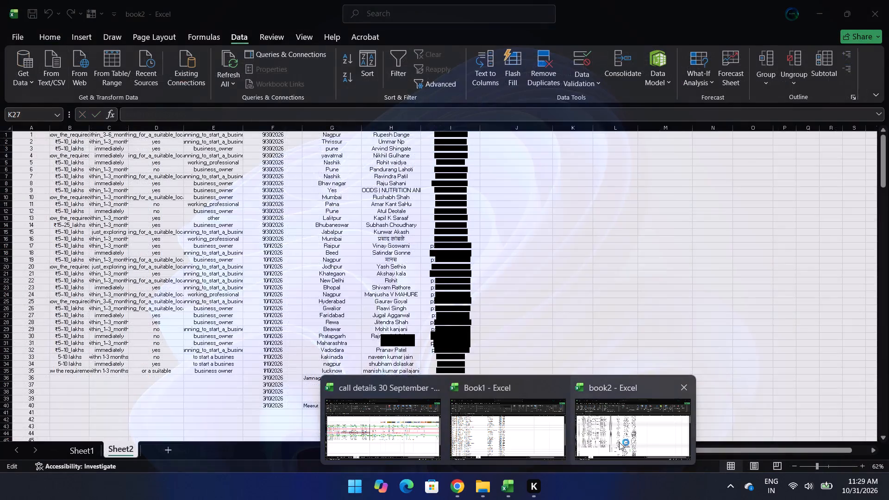
click(619, 442)
key(ctrl+f)
key(ctrl+v)
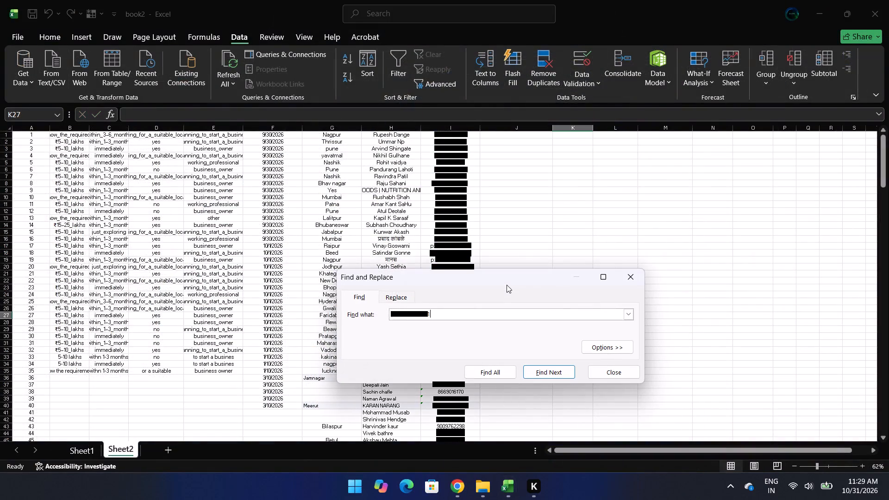
click(550, 370)
click(556, 352)
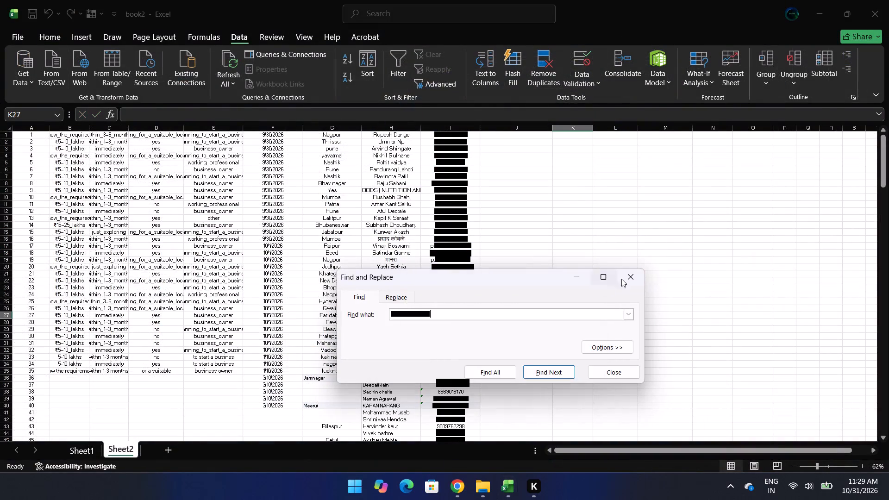
click(630, 279)
Copy the phone number from H27 in Book1's Sheet1 and search for it in book2's Sheet2.
click(502, 490)
click(497, 438)
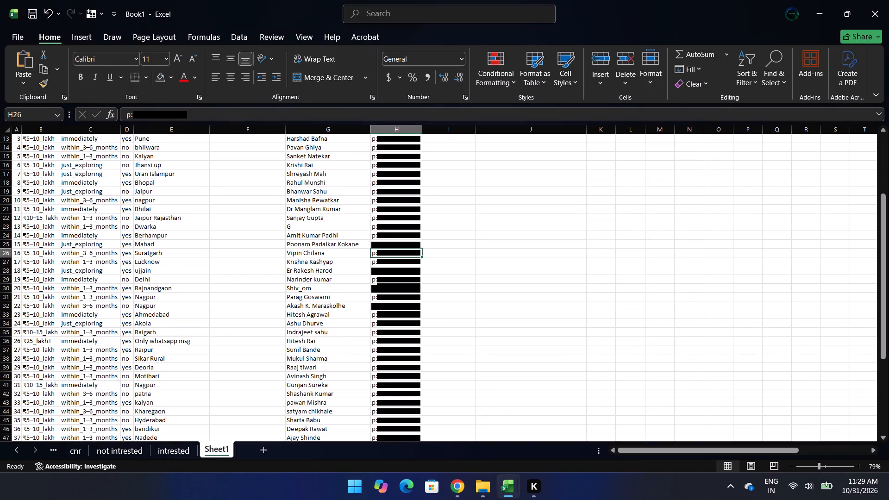
double_click(386, 261)
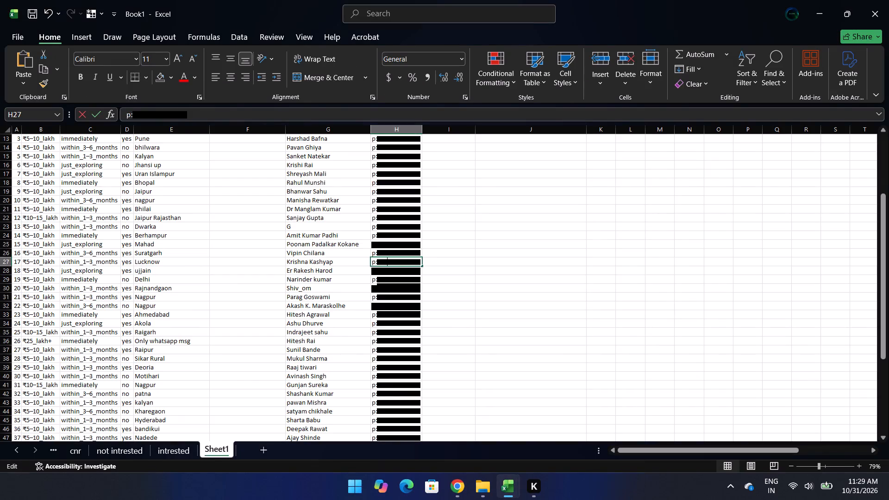
drag(382, 262, 428, 262)
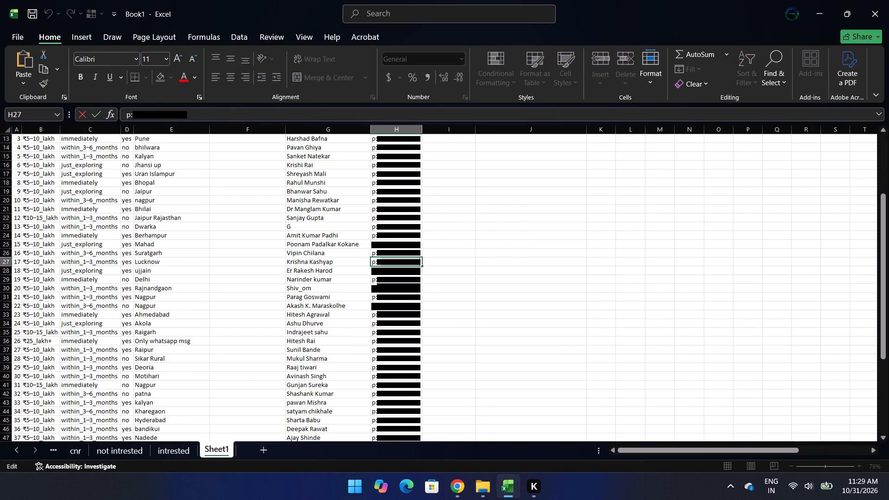
key(ctrl+c)
click(511, 487)
click(613, 433)
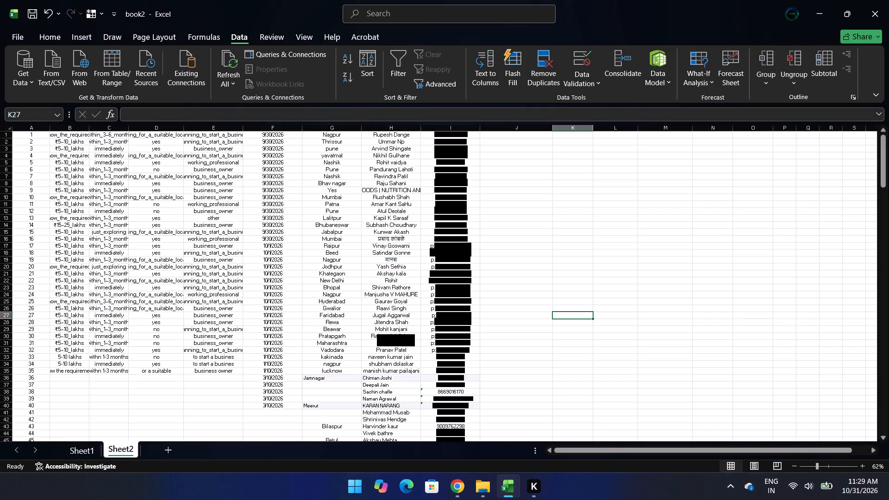
key(ctrl+f)
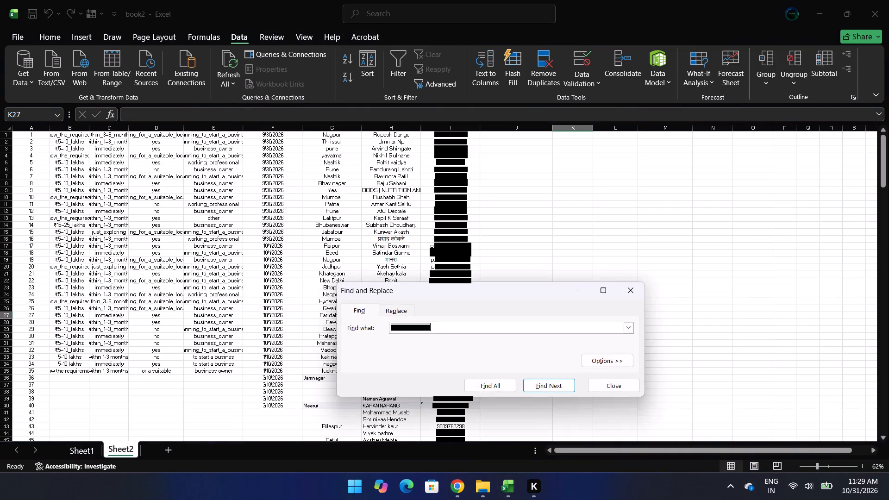
key(ctrl+v)
click(561, 386)
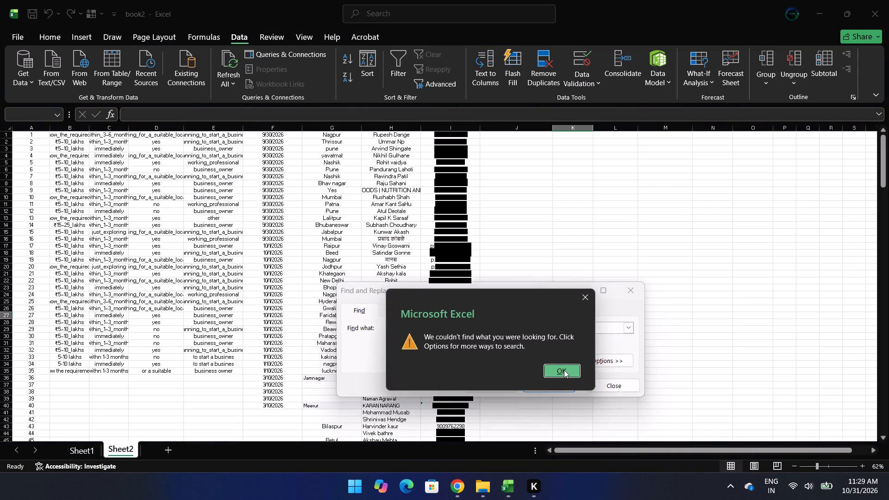
click(564, 370)
click(635, 293)
Copy the phone number from H27 in Book1's Sheet1 again and repeat the search for it in book2's Sheet2.
click(502, 488)
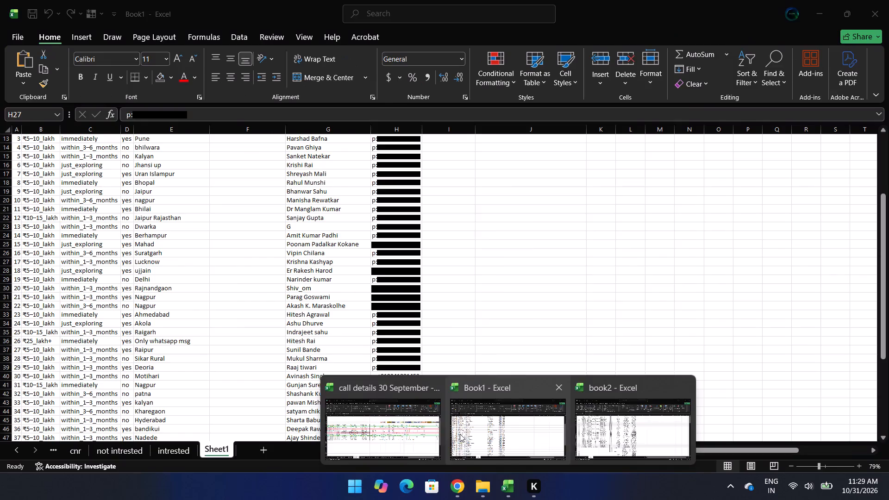
click(470, 432)
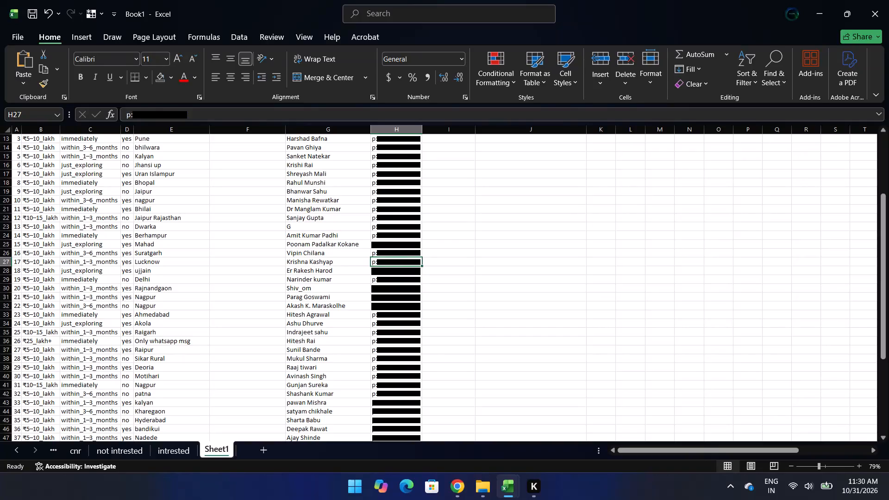
click(384, 262)
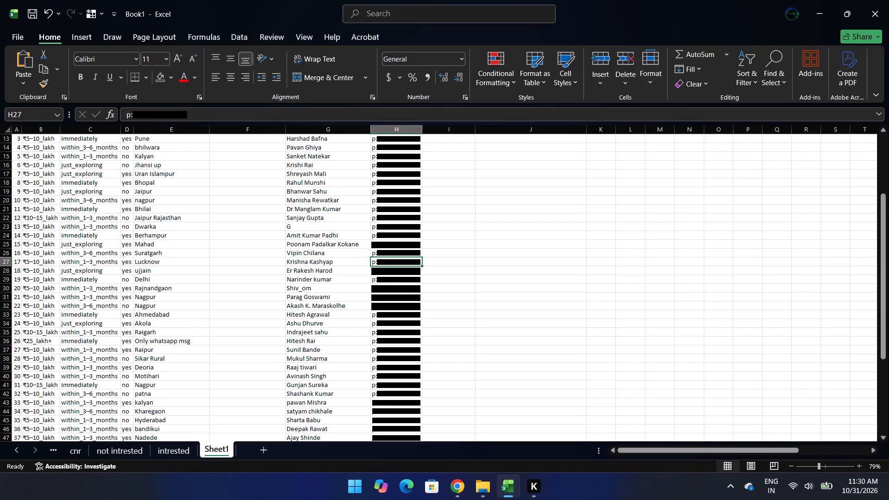
double_click(382, 262)
drag(382, 262, 396, 259)
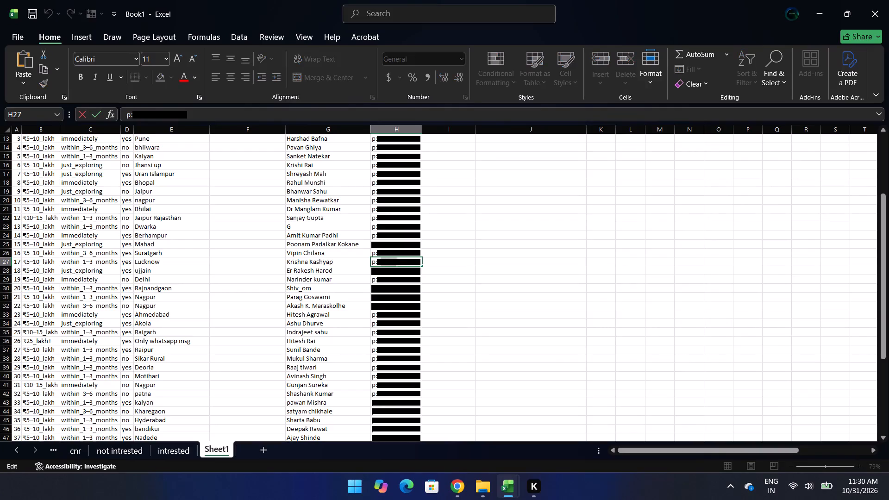
drag(396, 259, 424, 258)
key(ctrl+c)
click(509, 484)
click(624, 448)
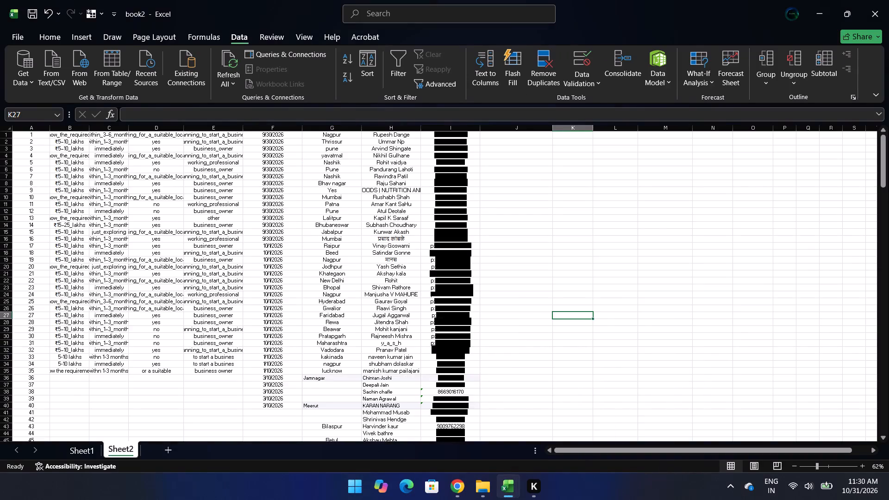
key(ctrl+f)
key(ctrl+v)
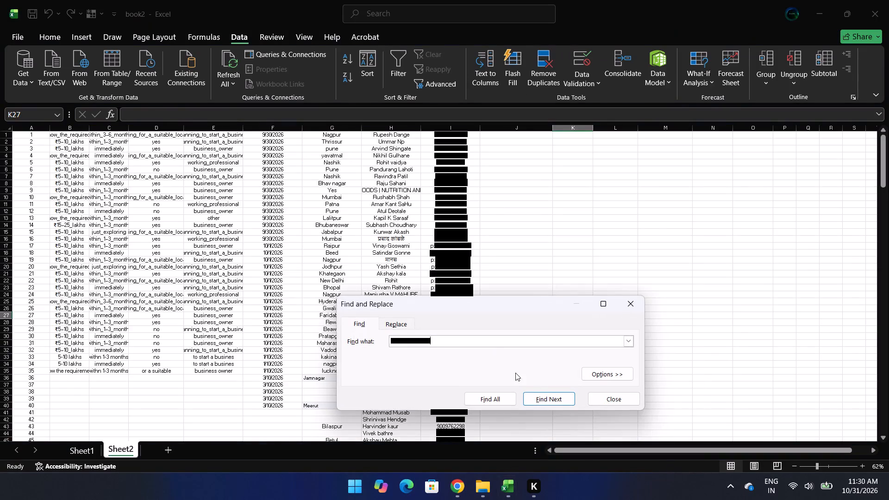
click(538, 394)
click(560, 386)
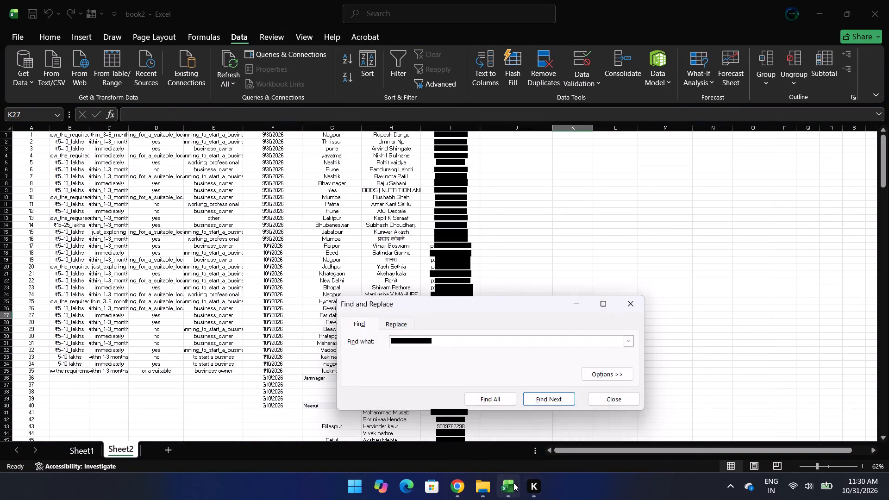
click(512, 483)
click(549, 319)
Copy the phone number from H28 in Book1's Sheet1 and search for it in book2's Sheet2.
click(631, 311)
click(504, 485)
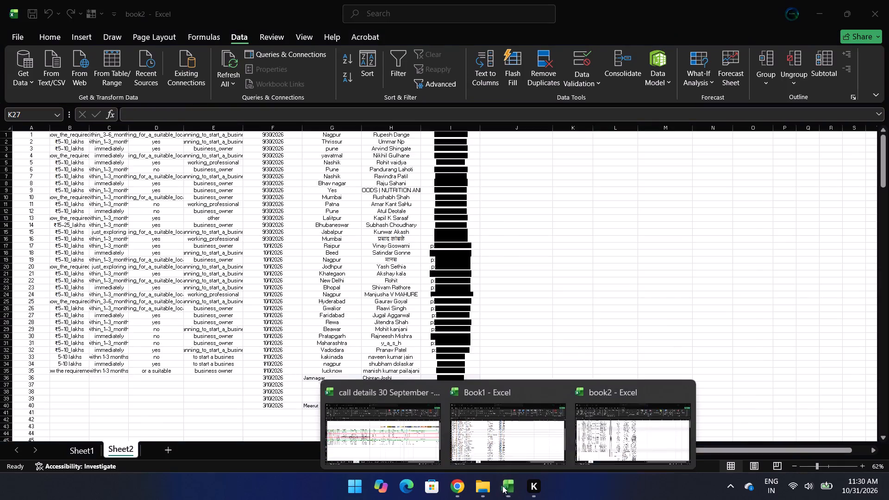
click(482, 438)
click(387, 269)
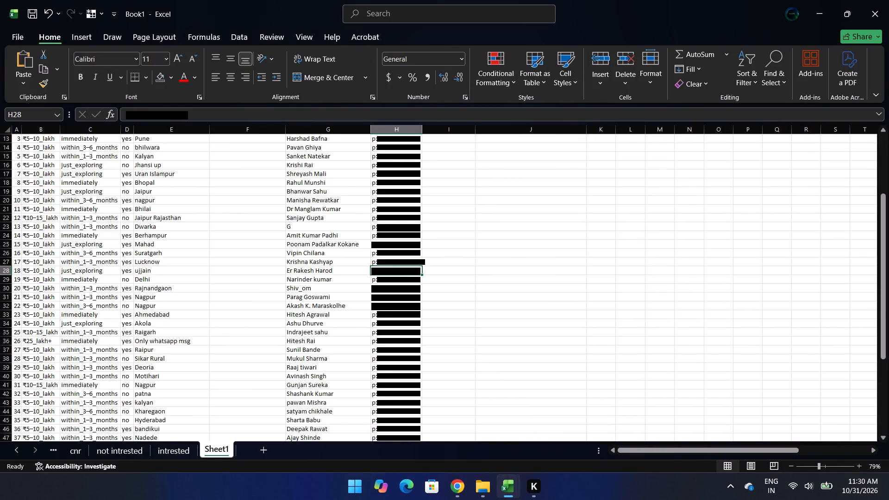
double_click(381, 270)
drag(381, 270, 402, 270)
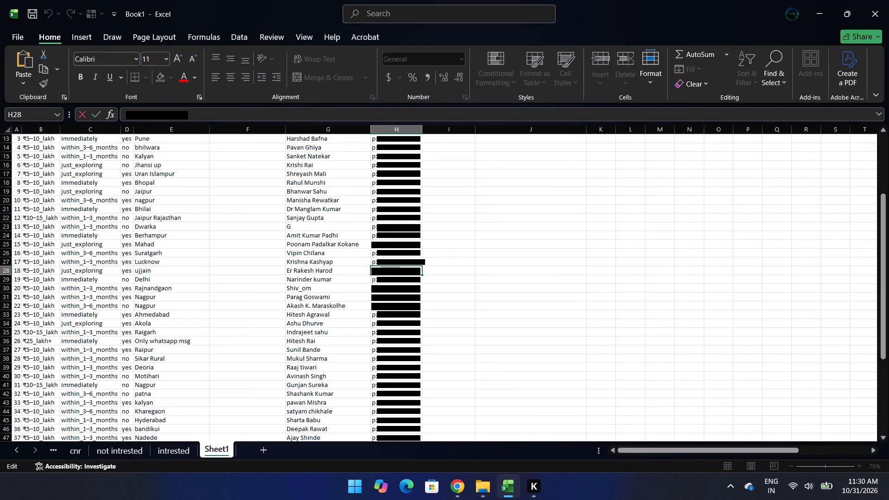
drag(402, 270, 419, 270)
key(ctrl+c)
click(506, 484)
click(605, 433)
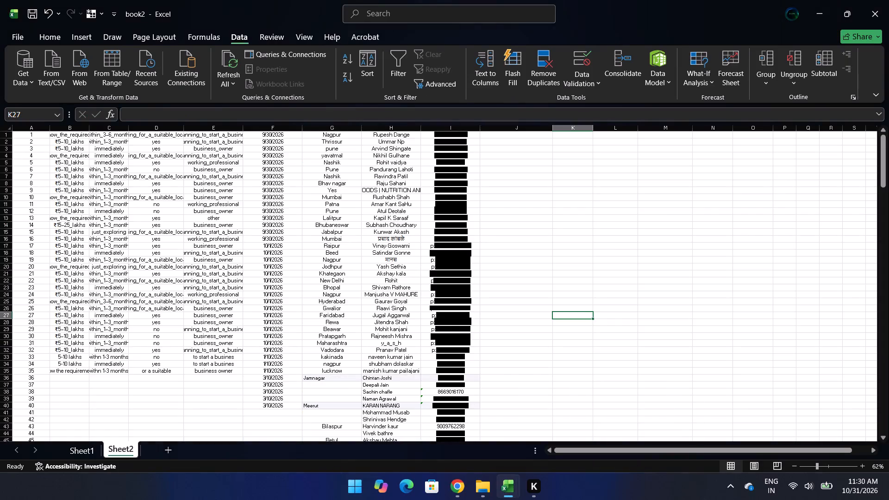
key(ctrl+f)
key(ctrl+v)
click(554, 410)
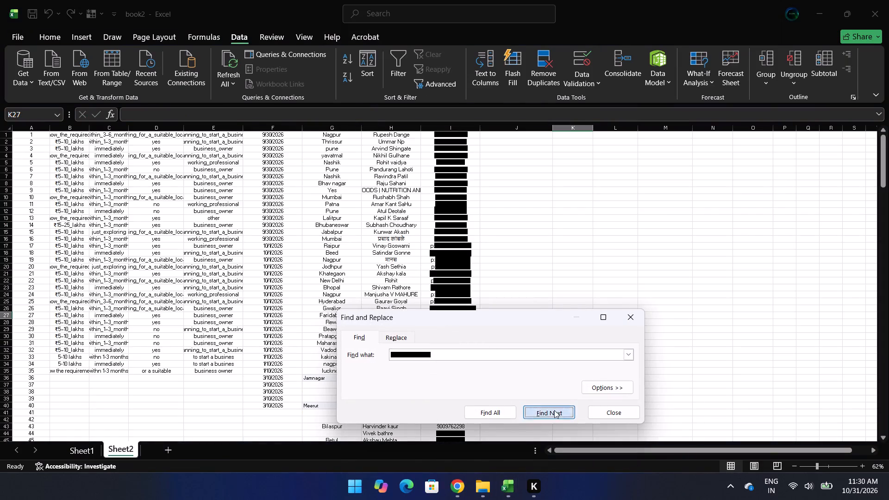
click(561, 399)
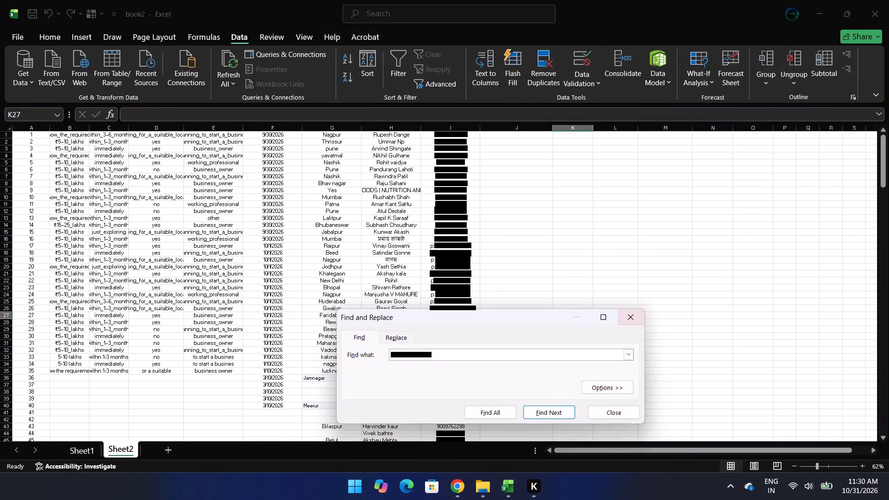
click(640, 317)
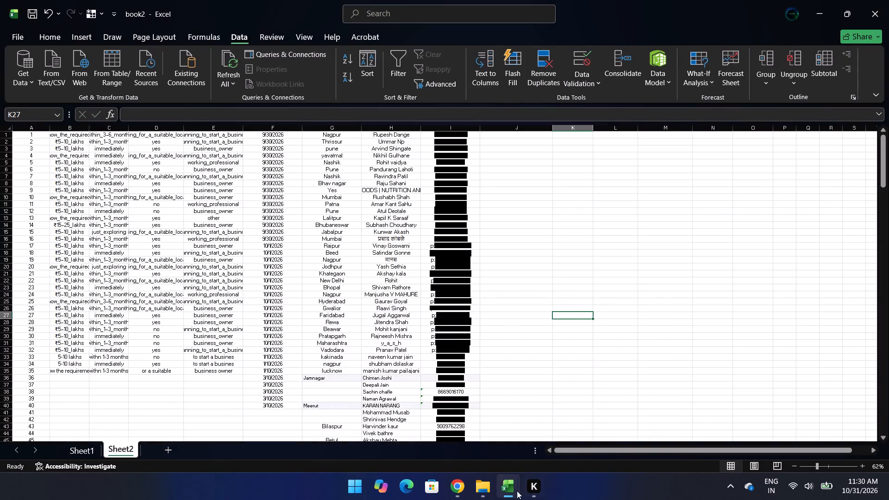
Copy the phone number from H29 in Book1's Sheet1 and search for it in book2's Sheet2.
click(504, 487)
click(494, 429)
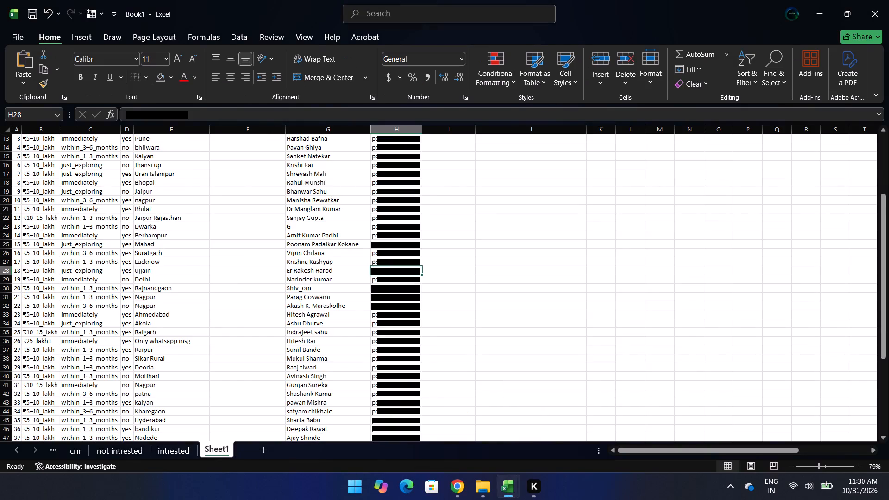
click(386, 279)
click(382, 279)
drag(382, 279, 419, 275)
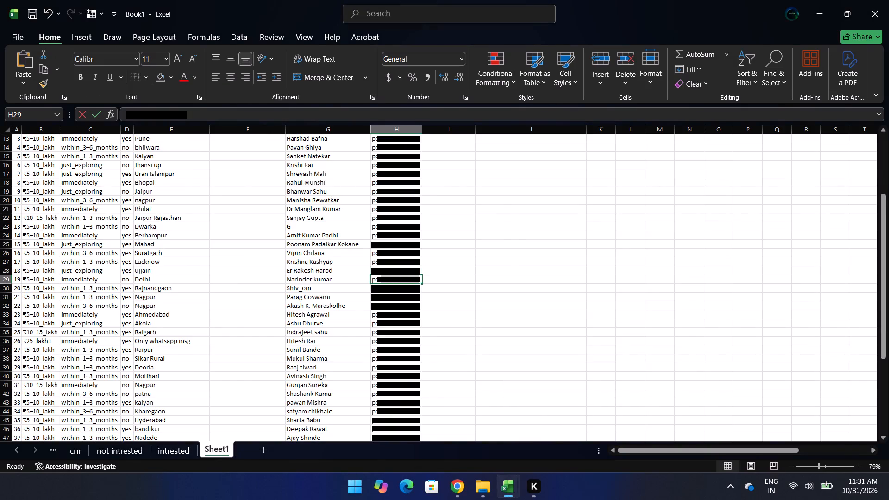
drag(419, 275, 421, 275)
key(ctrl+c)
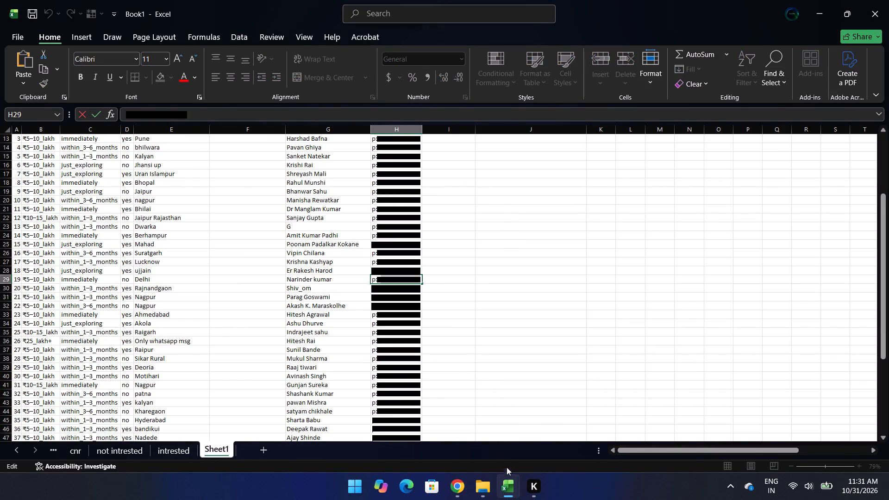
click(507, 480)
click(611, 431)
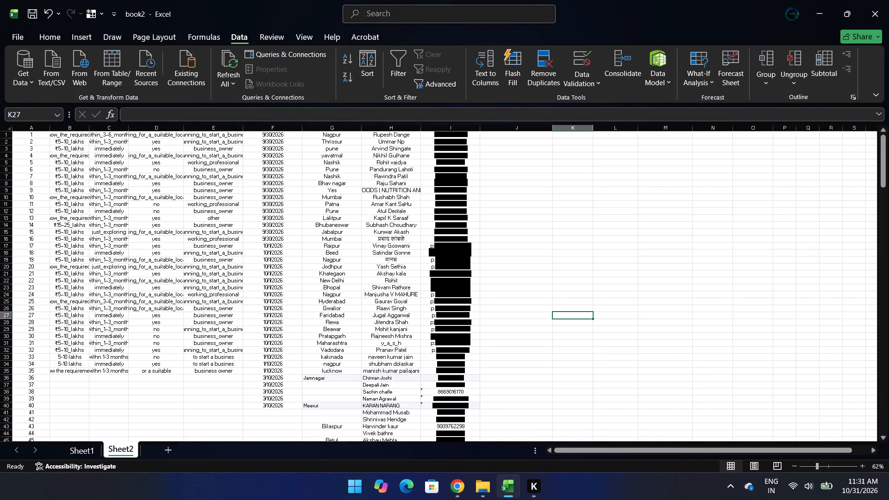
key(ctrl+f)
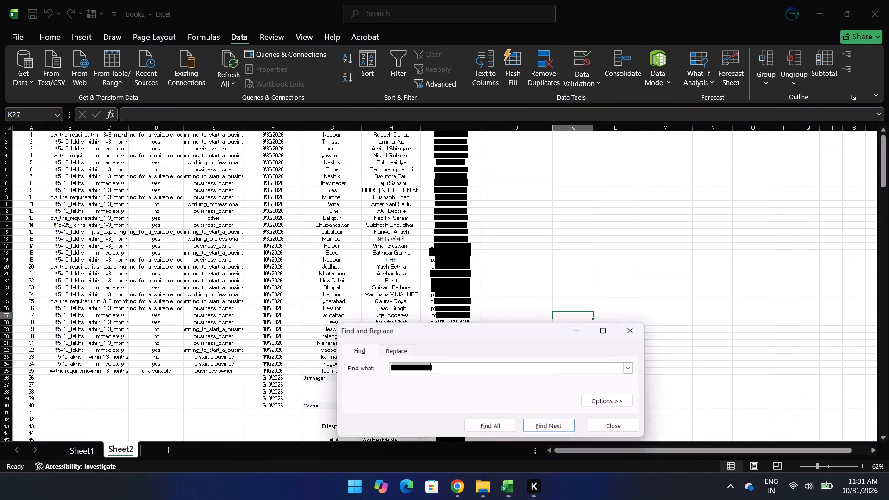
key(ctrl+v)
click(557, 424)
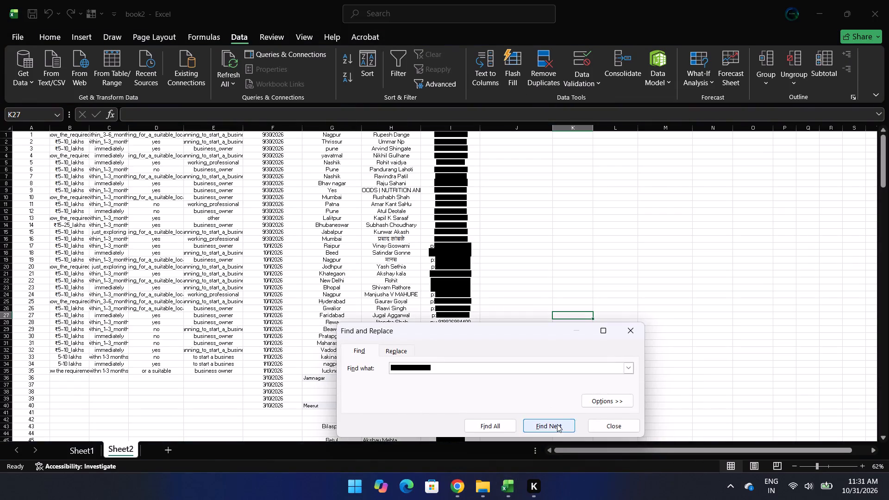
click(568, 410)
click(632, 334)
Copy the phone number from H30 in Book1's Sheet1 and search for it in book2's Sheet2.
click(513, 486)
click(502, 430)
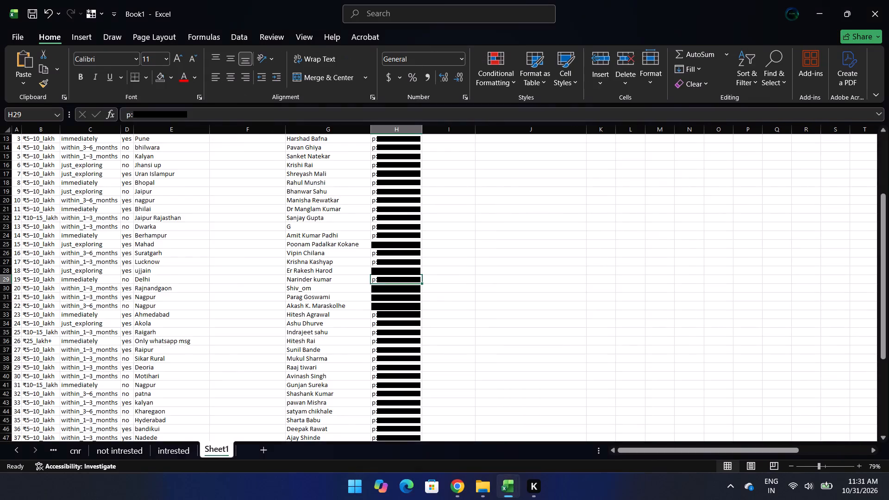
click(389, 288)
click(382, 289)
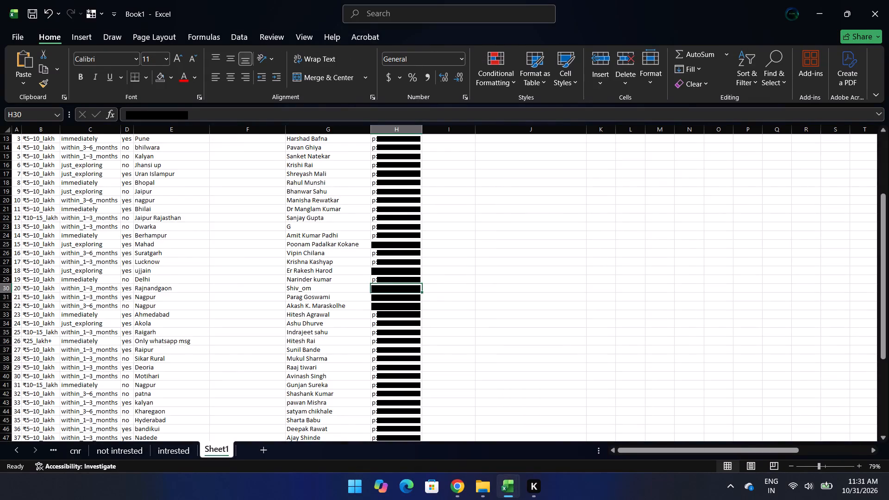
double_click(381, 287)
drag(381, 287, 419, 287)
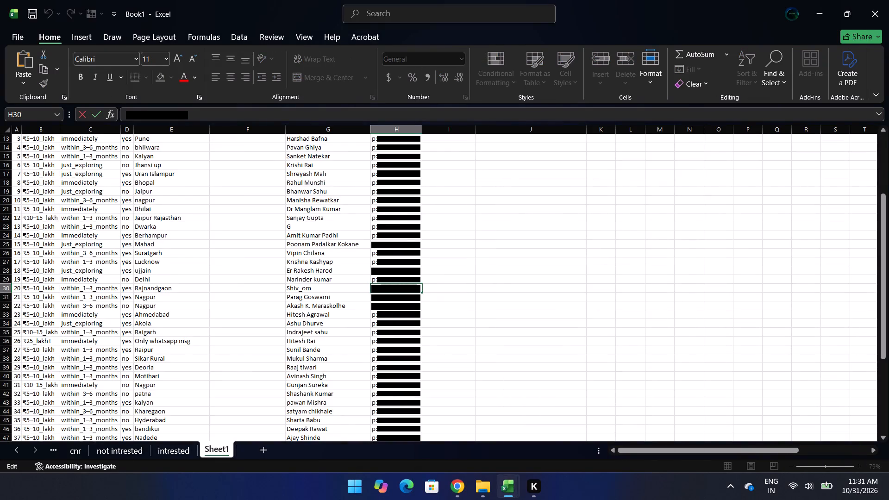
drag(419, 287, 420, 288)
key(ctrl+c)
click(506, 491)
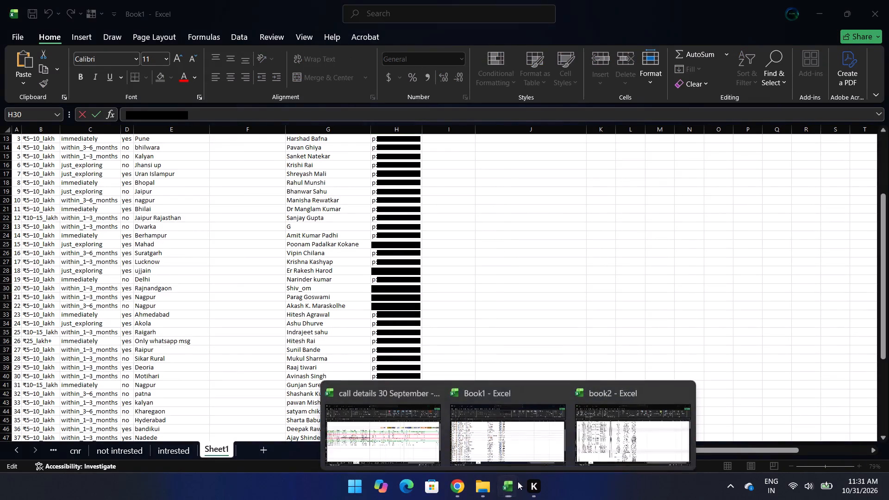
click(612, 422)
key(ctrl+f)
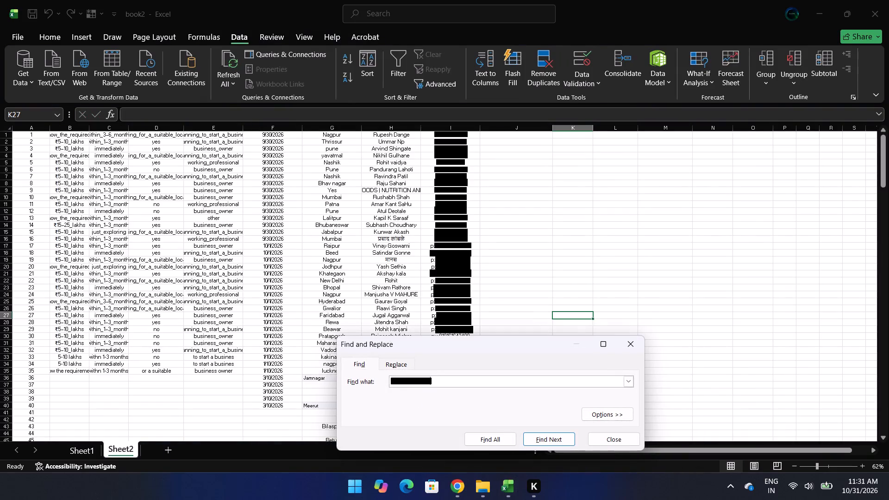
key(ctrl+v)
click(538, 438)
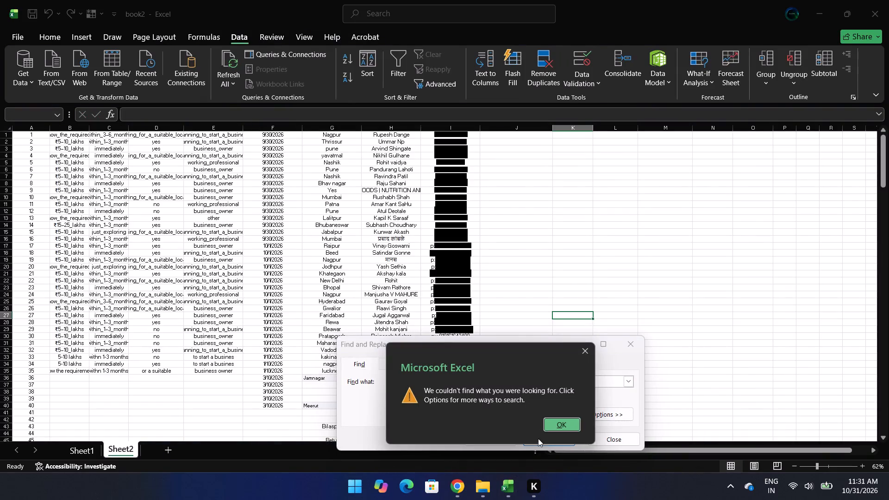
click(553, 423)
click(633, 344)
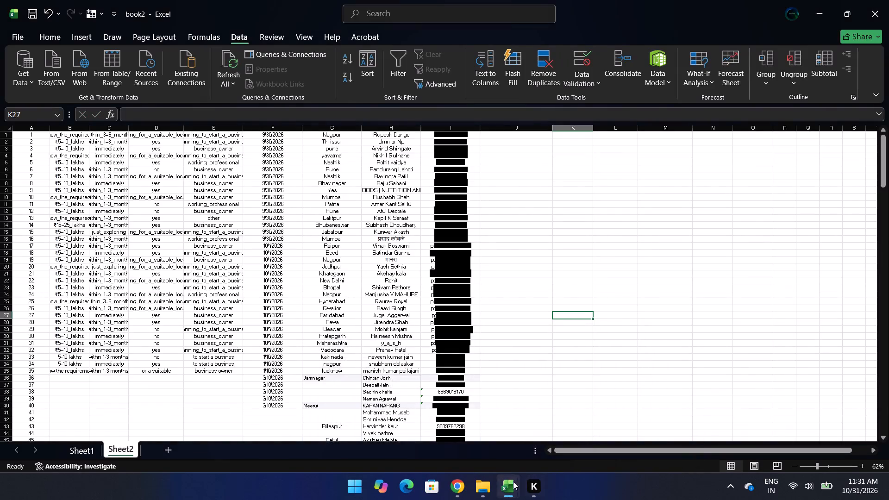
Copy the phone number from H31 in Book1's Sheet1 and search for it in book2's Sheet2.
click(502, 485)
click(477, 450)
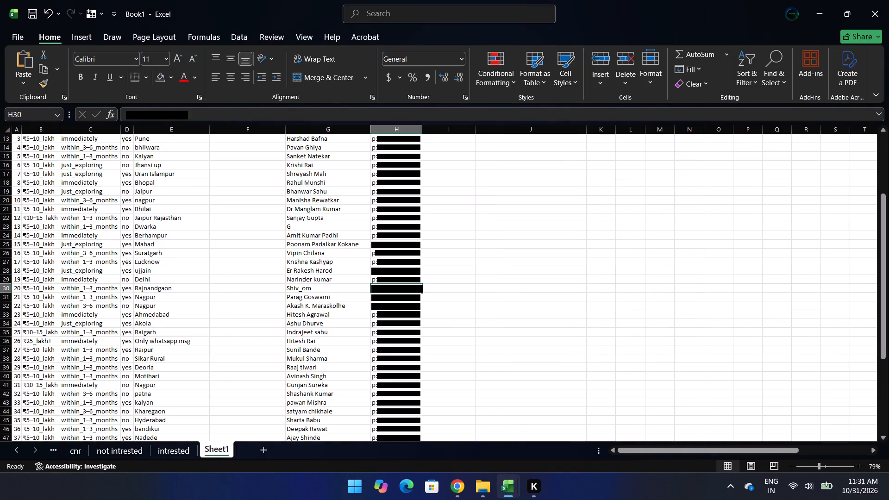
click(380, 298)
click(382, 296)
double_click(382, 296)
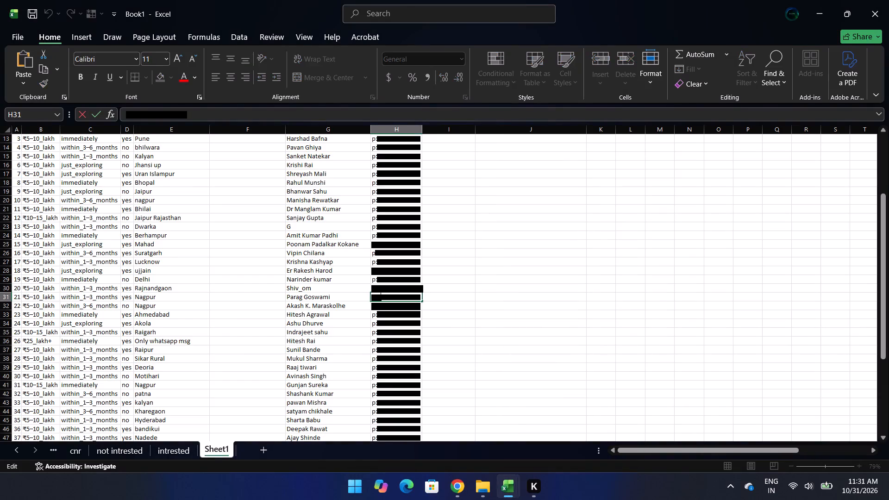
drag(382, 296, 408, 294)
key(ctrl+c)
click(507, 483)
click(623, 422)
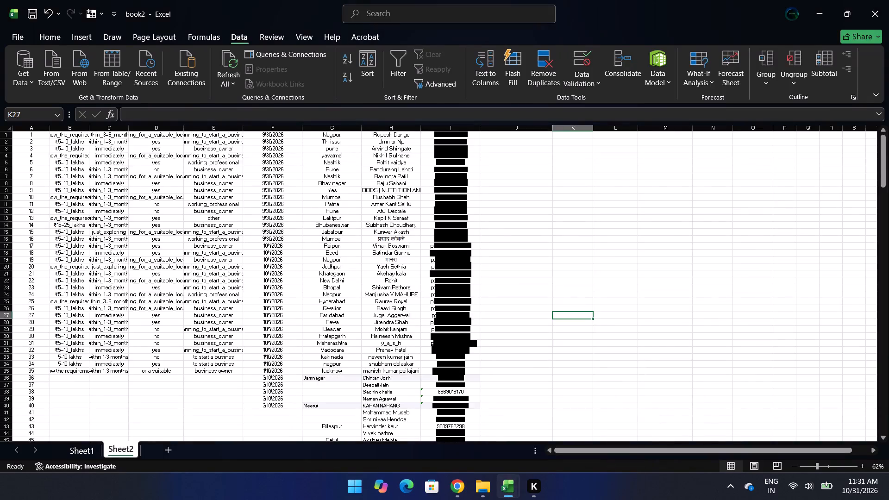
key(ctrl+f)
key(ctrl+v)
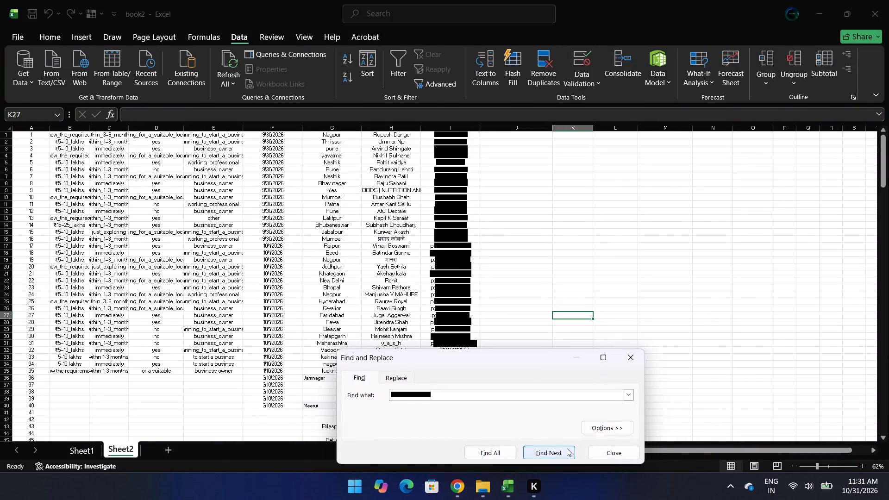
click(566, 449)
click(577, 437)
click(631, 353)
Copy the phone number from H32 in Book1's Sheet1 and search for it in book2's Sheet2.
click(505, 485)
click(486, 400)
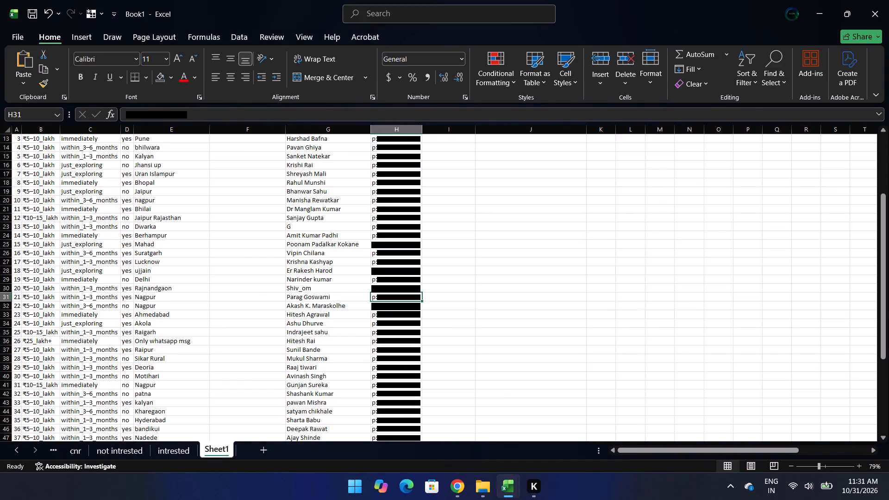
click(390, 306)
click(384, 306)
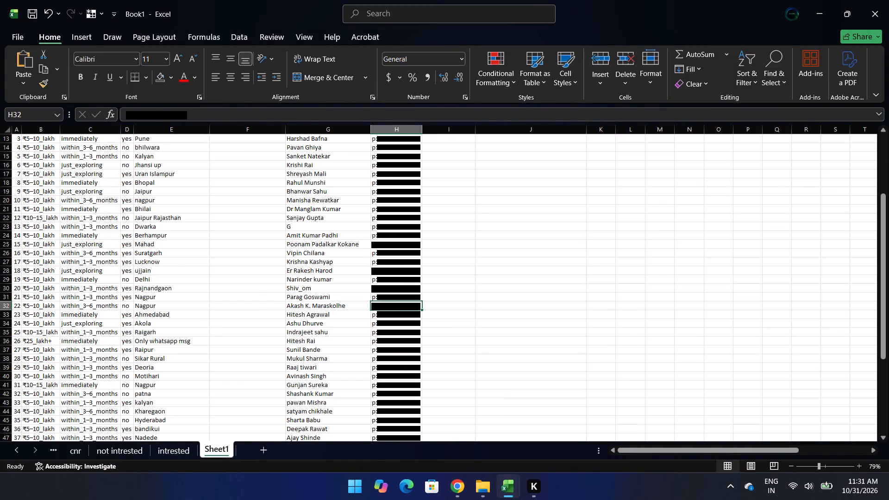
double_click(385, 306)
drag(380, 306, 419, 307)
key(ctrl+c)
click(511, 478)
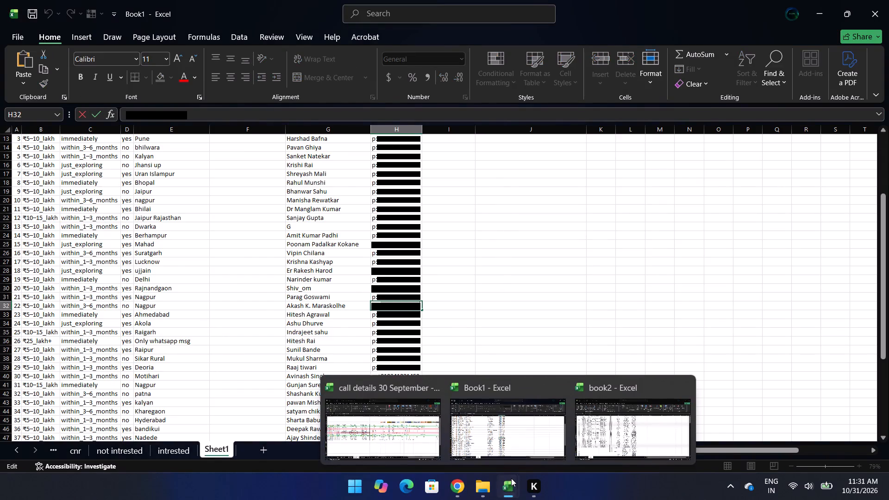
click(613, 431)
key(ctrl+f)
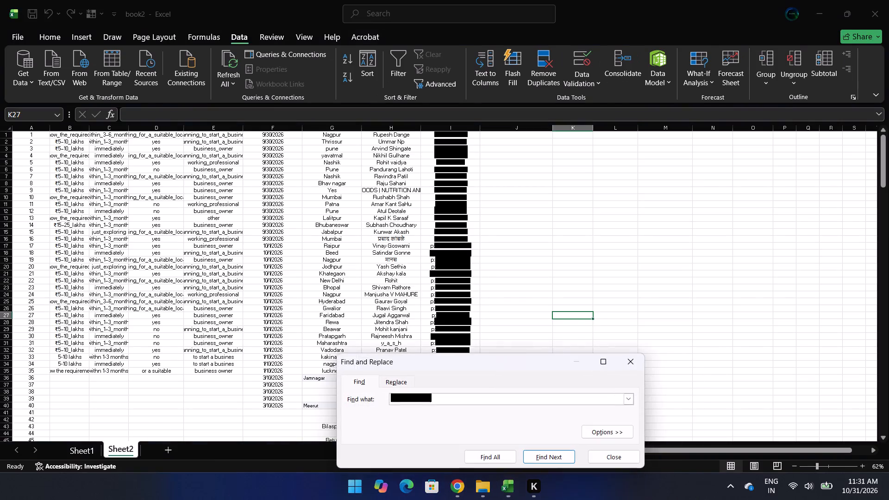
key(ctrl+v)
click(551, 455)
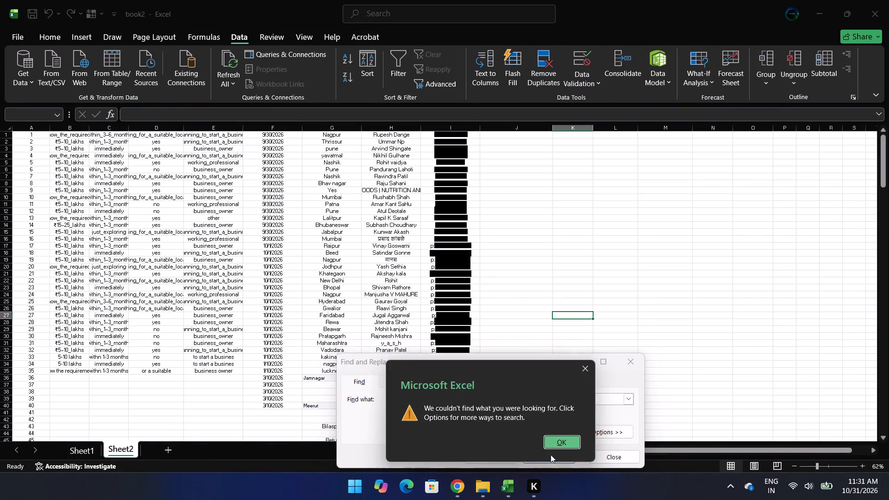
click(557, 444)
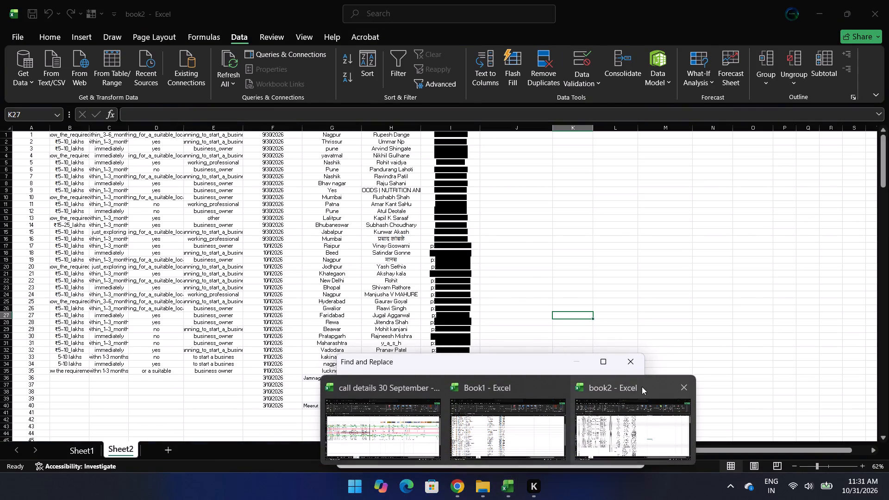
click(517, 425)
click(644, 363)
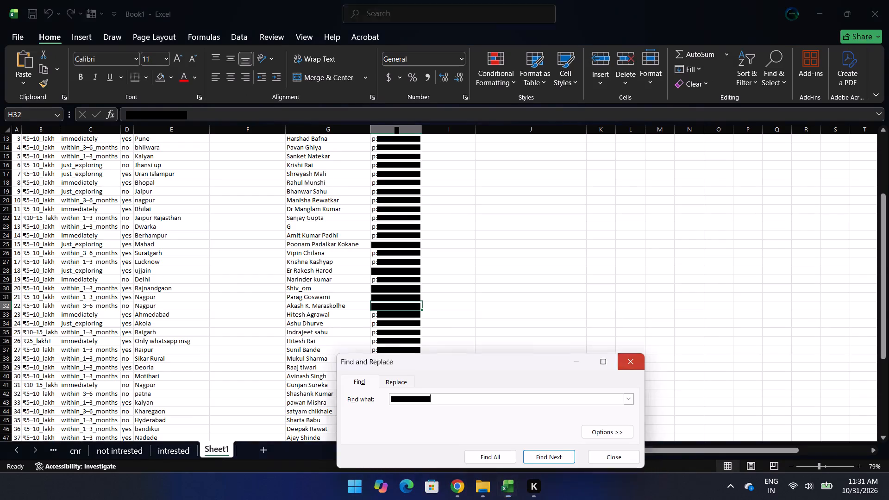
Copy the phone number from H33 in Book1's Sheet1 and search for it in book2's Sheet2.
scroll(388, 320, down, 3)
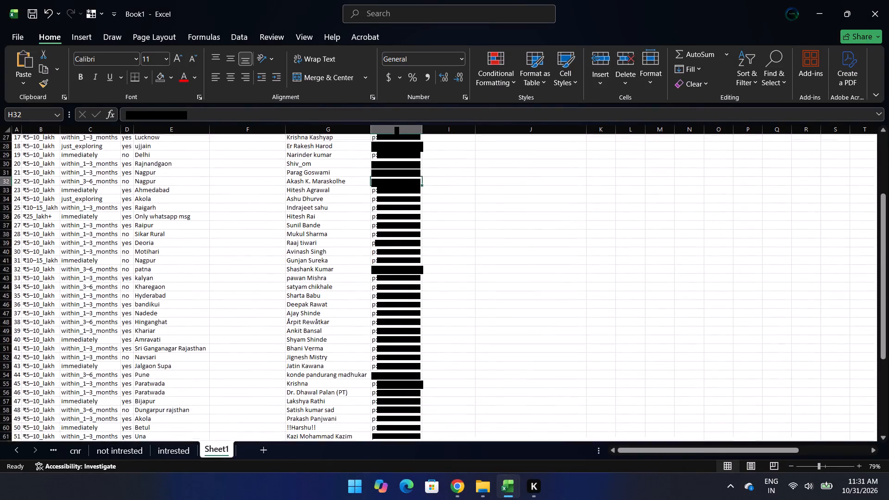
scroll(418, 194, down, 1)
click(387, 182)
double_click(384, 181)
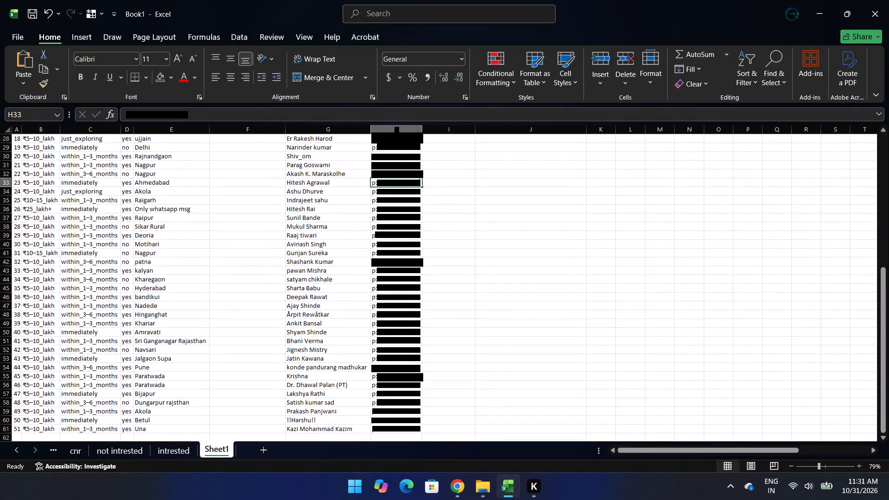
drag(381, 181, 422, 177)
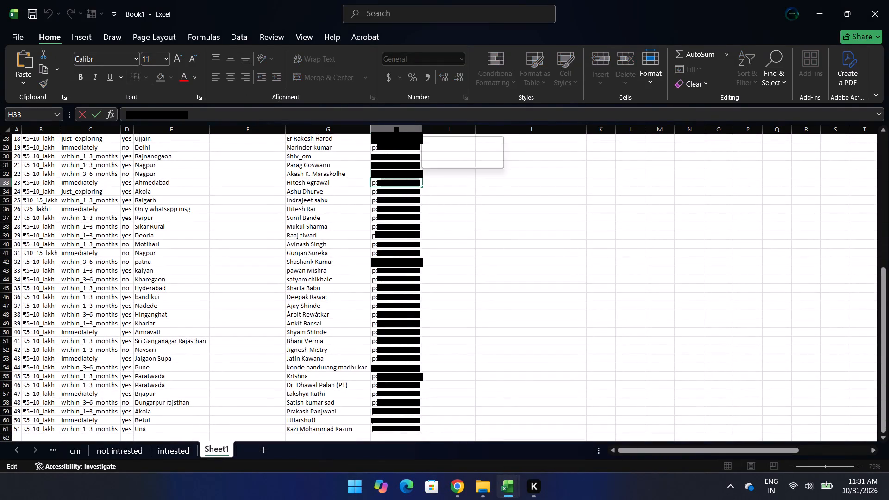
key(ctrl+c)
click(512, 486)
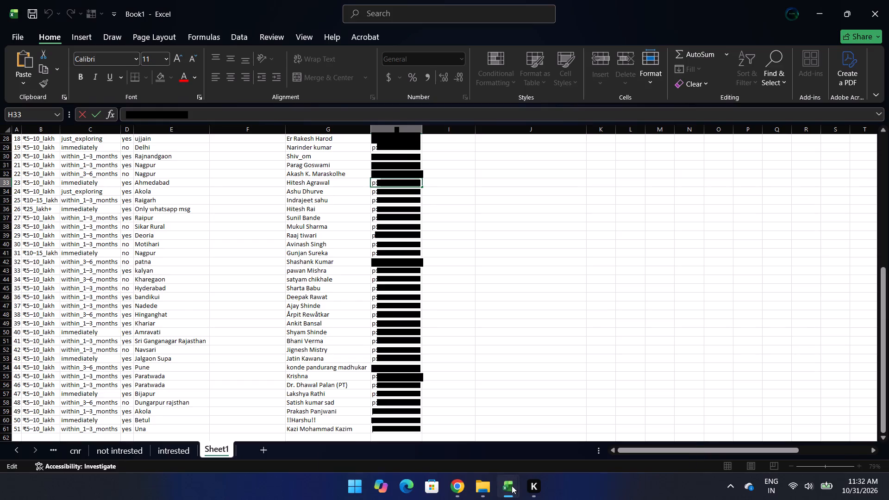
click(608, 429)
key(ctrl+f)
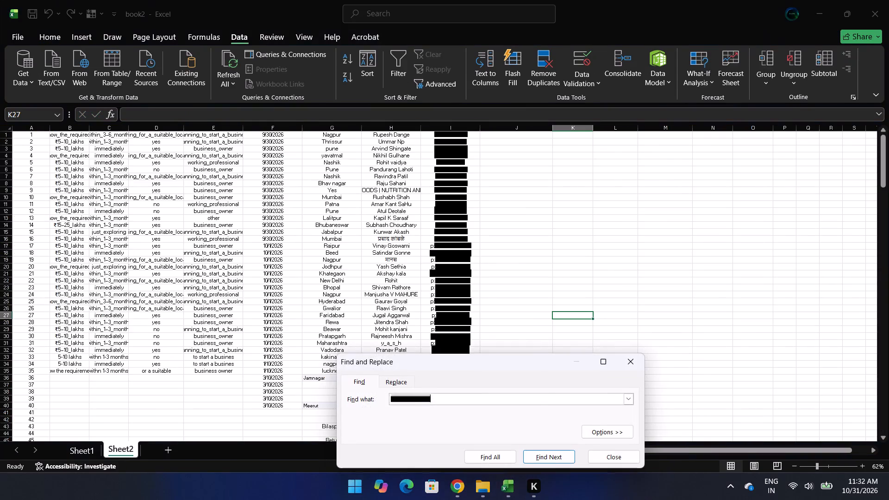
key(ctrl+v)
click(545, 453)
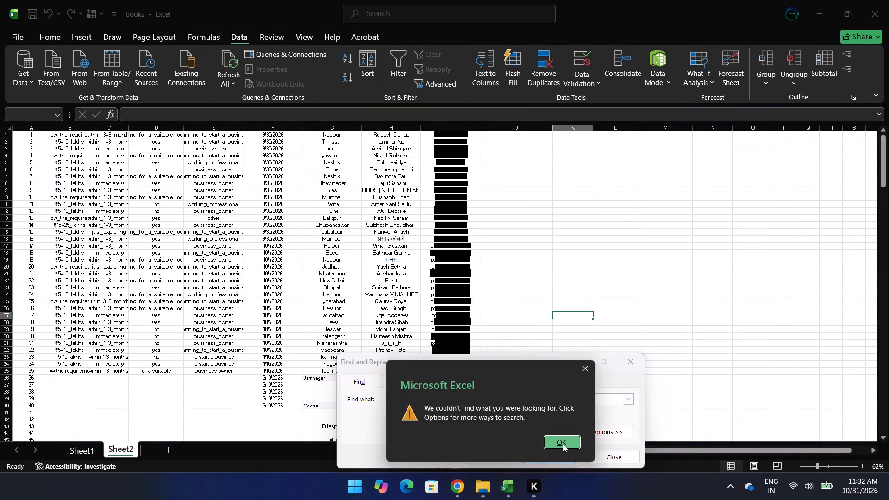
click(563, 444)
click(633, 366)
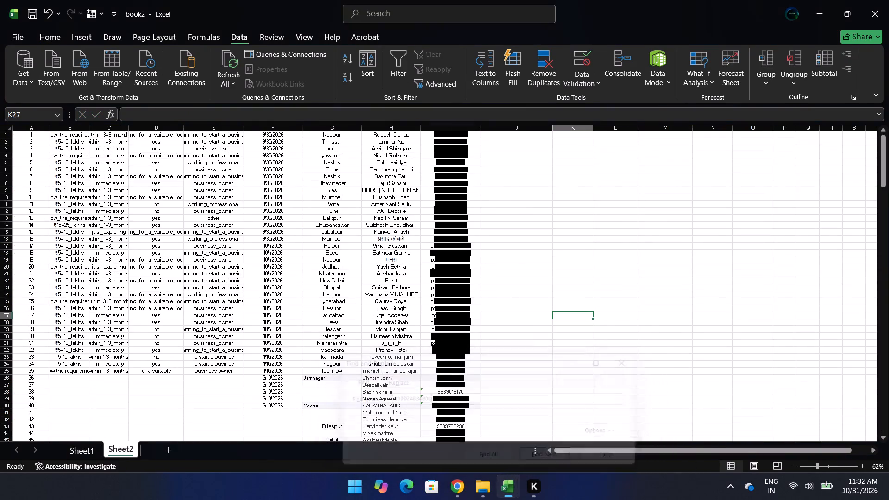
Copy the phone number from H34 in Book1's Sheet1 and search for it in book2's Sheet2.
click(495, 437)
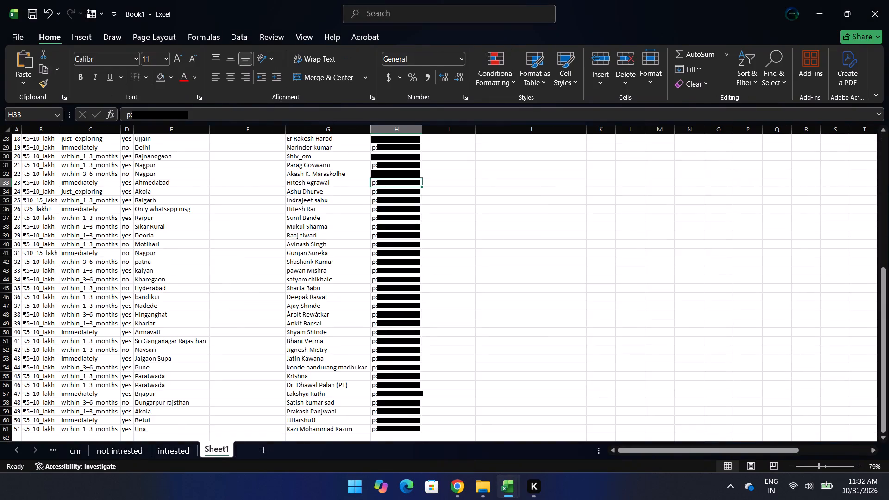
click(380, 193)
double_click(381, 192)
triple_click(380, 191)
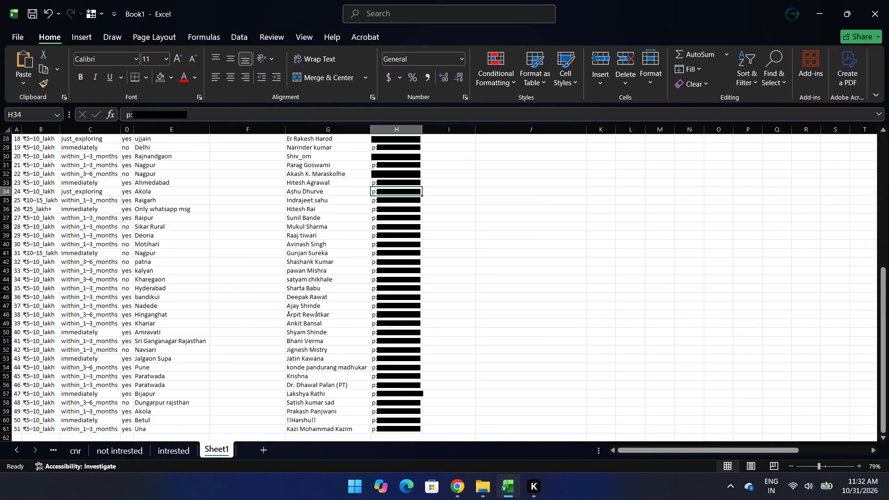
drag(380, 191, 394, 188)
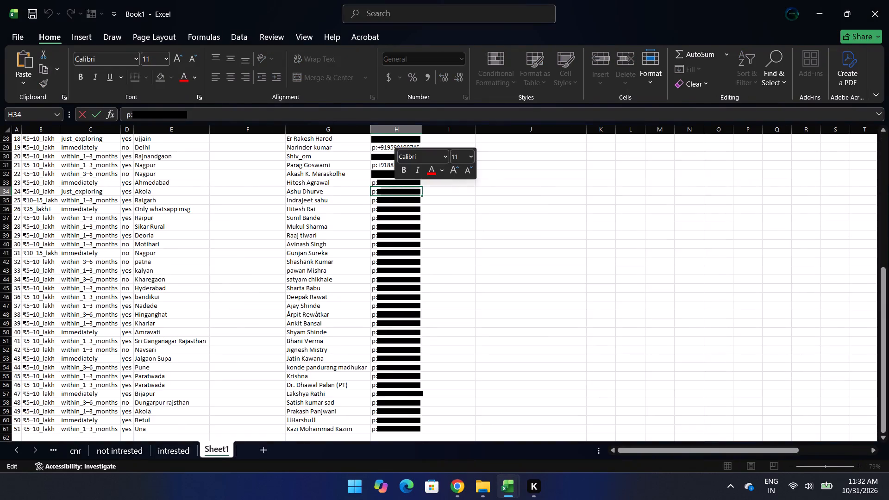
key(ctrl+c)
click(500, 486)
click(629, 422)
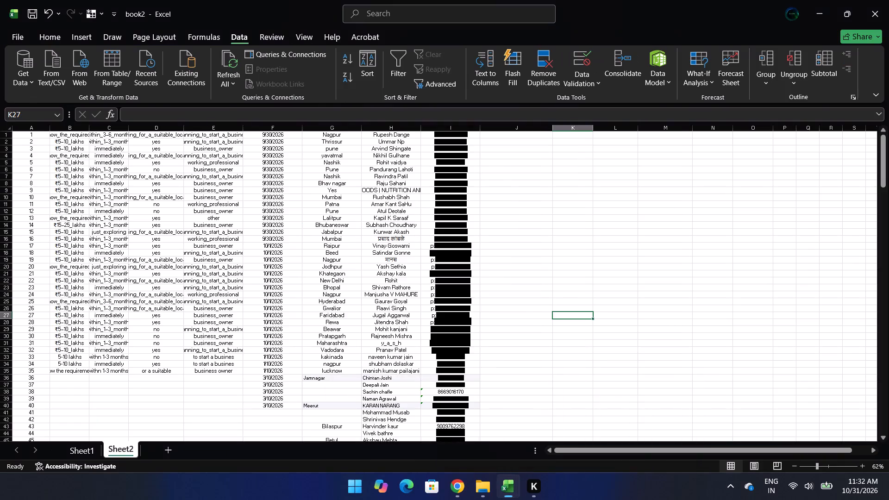
key(ctrl+f)
key(ctrl+v)
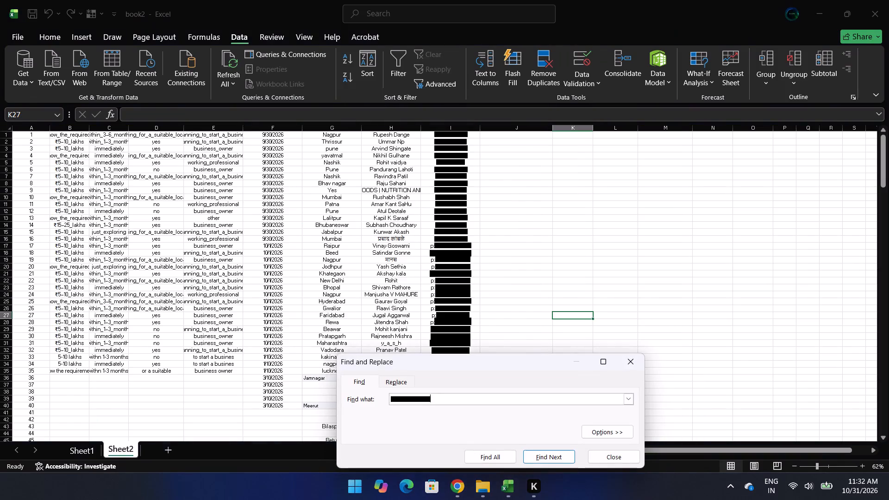
click(545, 456)
click(553, 442)
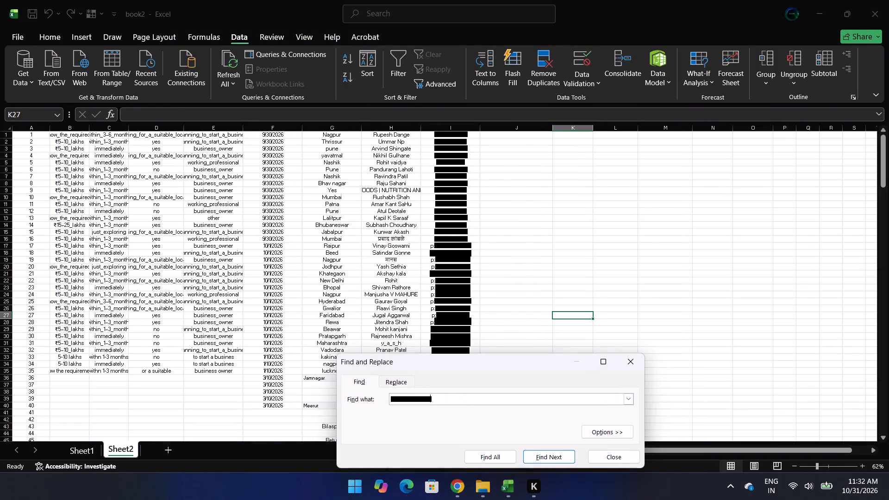
click(455, 277)
click(632, 358)
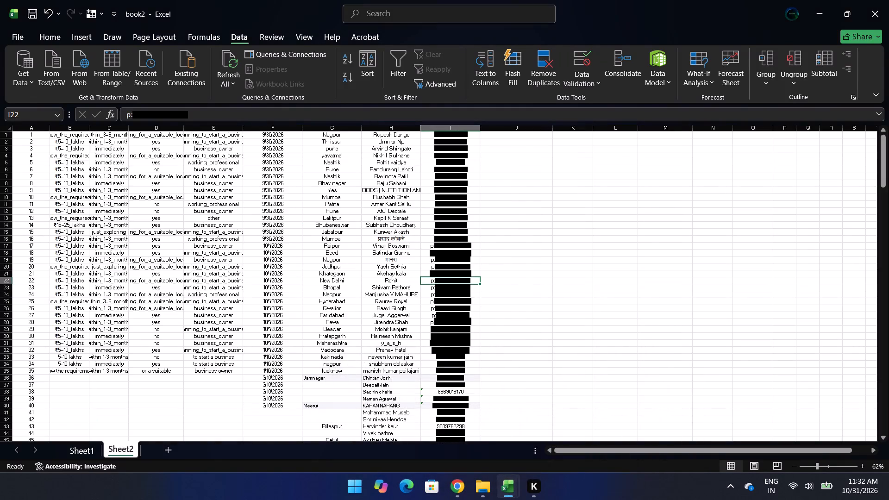
Search book2's Sheet2 once more for the phone number copied from H34 of Book1's Sheet1.
click(506, 487)
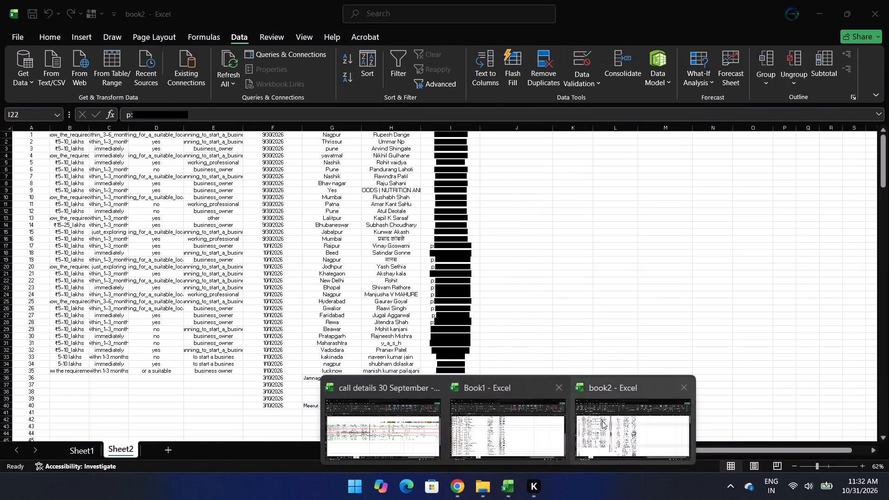
click(614, 423)
key(ctrl+f)
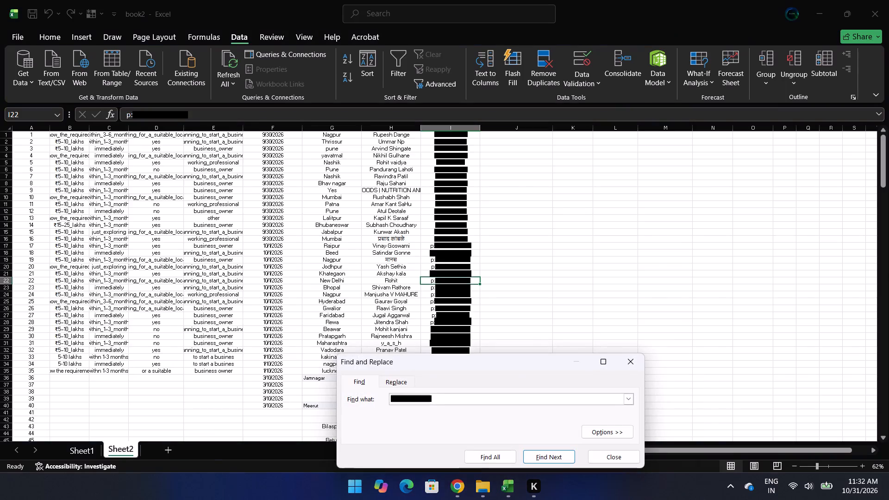
key(ctrl+v)
click(545, 455)
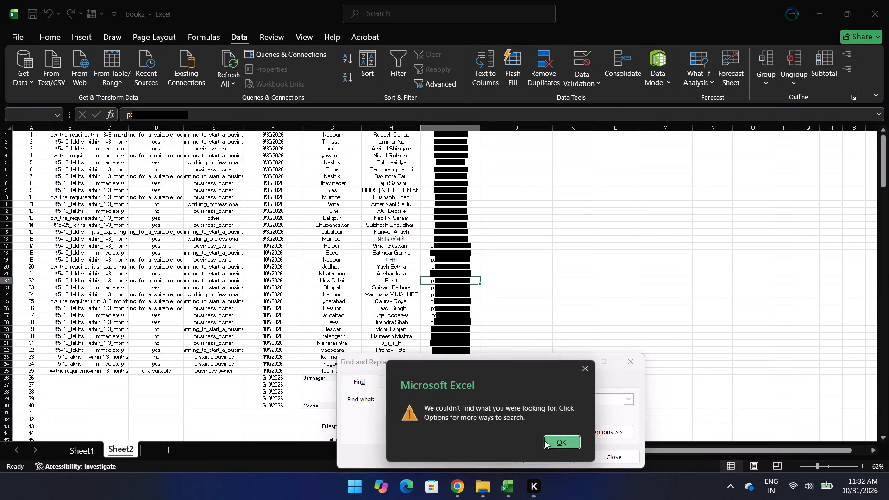
click(545, 440)
click(626, 364)
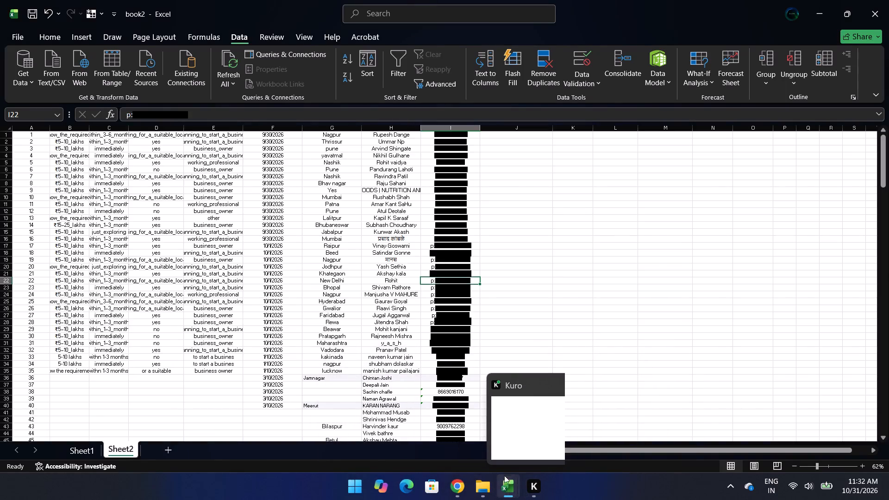
Copy the phone number from H35 in Book1's Sheet1 and search for it in book2's Sheet2.
click(501, 427)
double_click(399, 198)
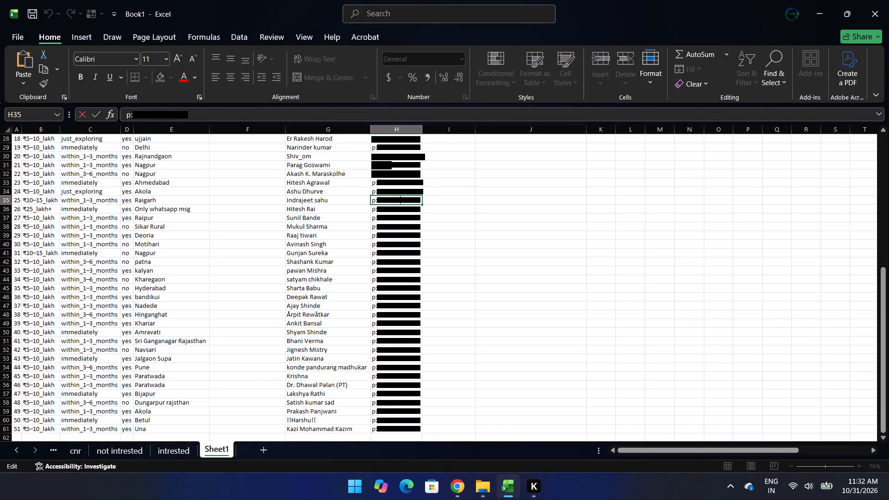
drag(386, 201, 390, 201)
drag(380, 201, 393, 200)
drag(393, 200, 420, 196)
key(ctrl+c)
click(506, 489)
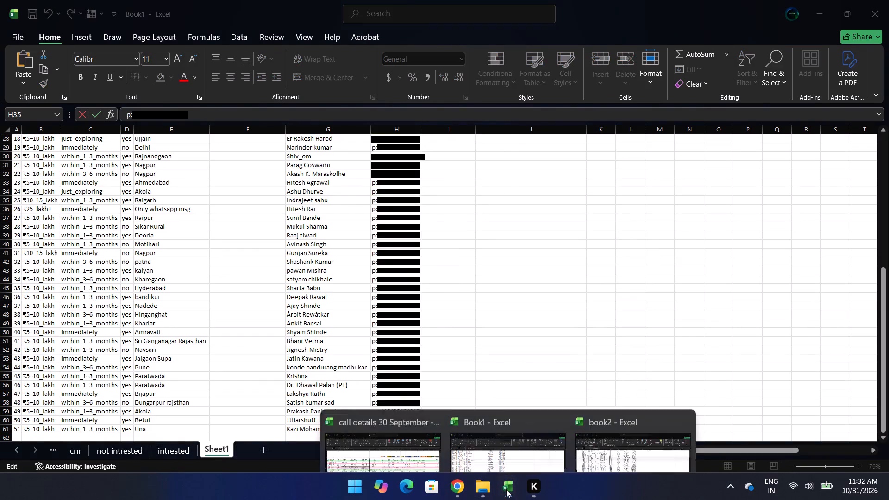
click(621, 436)
key(ctrl+f)
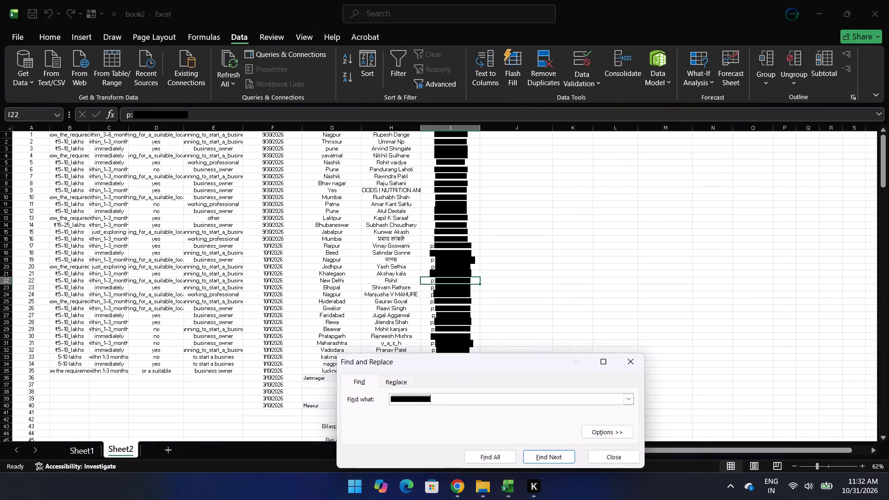
key(ctrl+v)
click(558, 457)
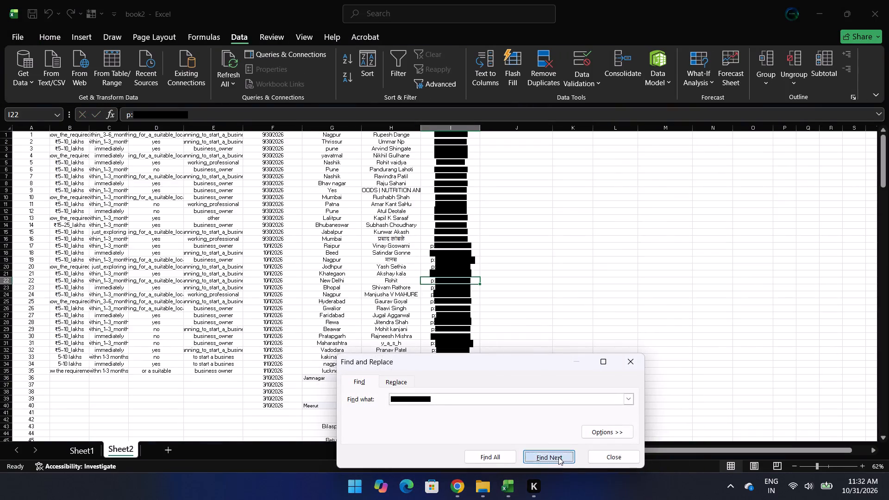
click(567, 441)
click(636, 366)
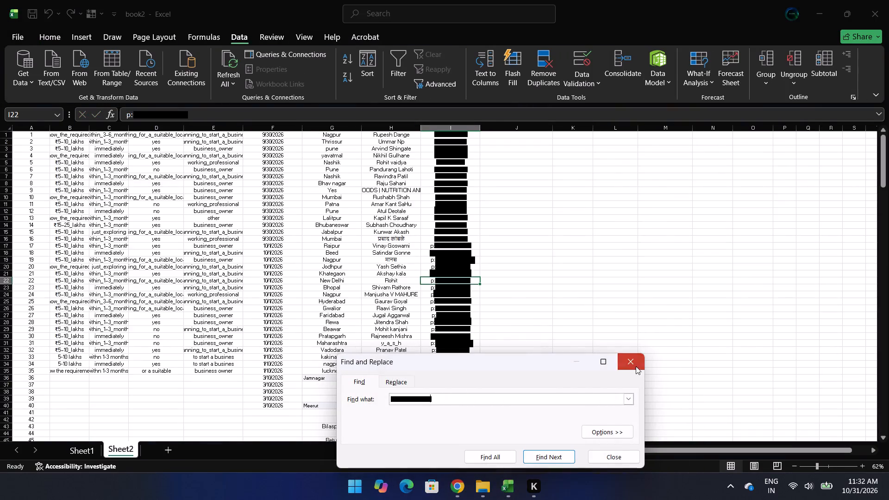
Copy the phone number from H36 in Book1's Sheet1 and search for it in book2's Sheet2.
click(503, 483)
click(467, 442)
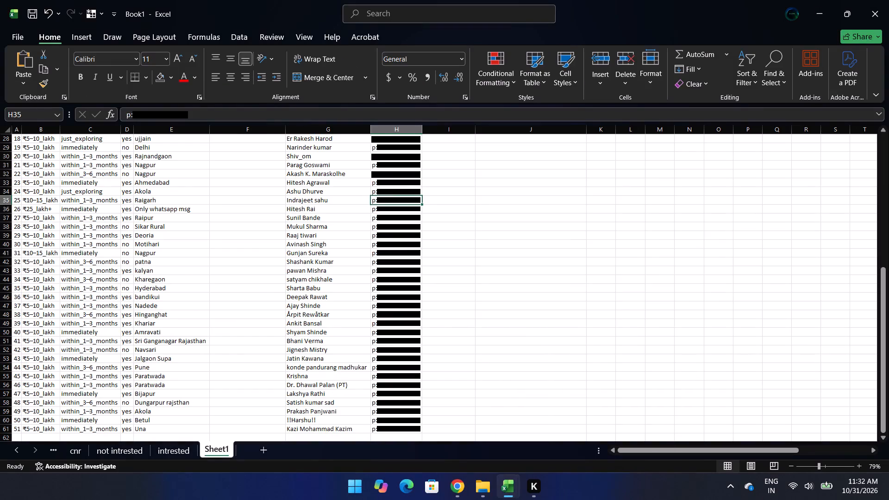
click(387, 211)
double_click(387, 209)
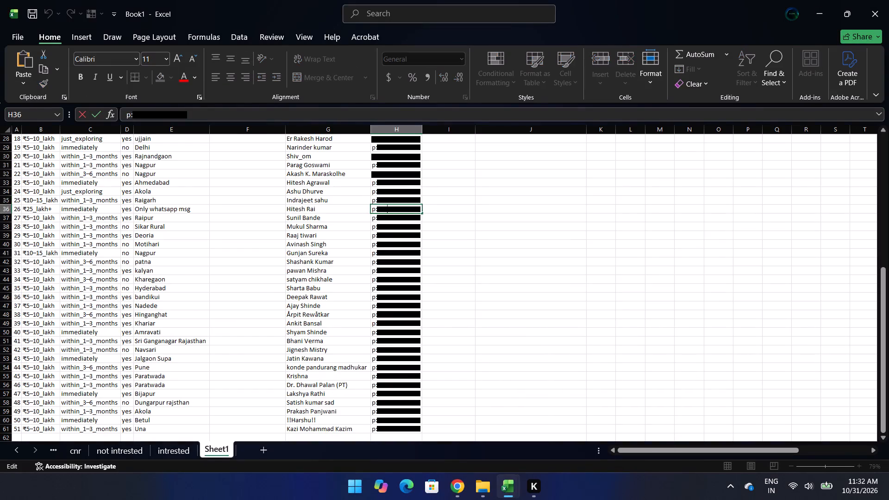
drag(381, 208, 423, 211)
key(ctrl+c)
click(511, 483)
click(589, 442)
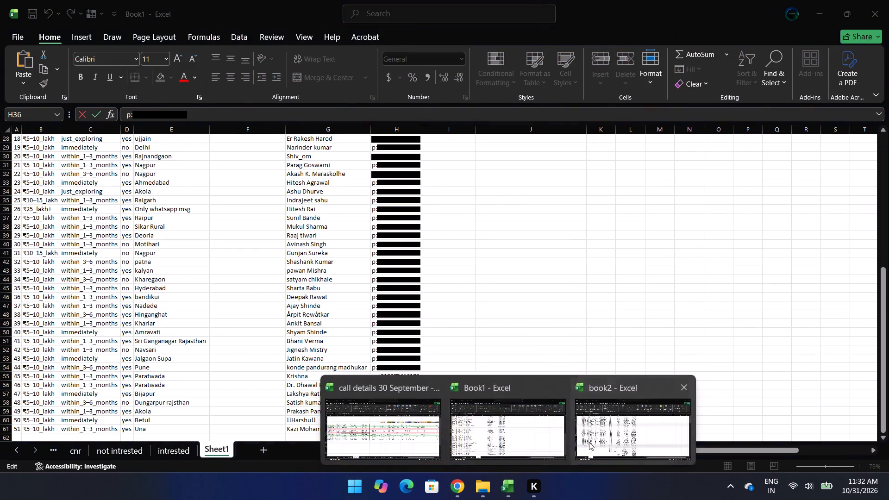
key(ctrl+f)
key(ctrl+v)
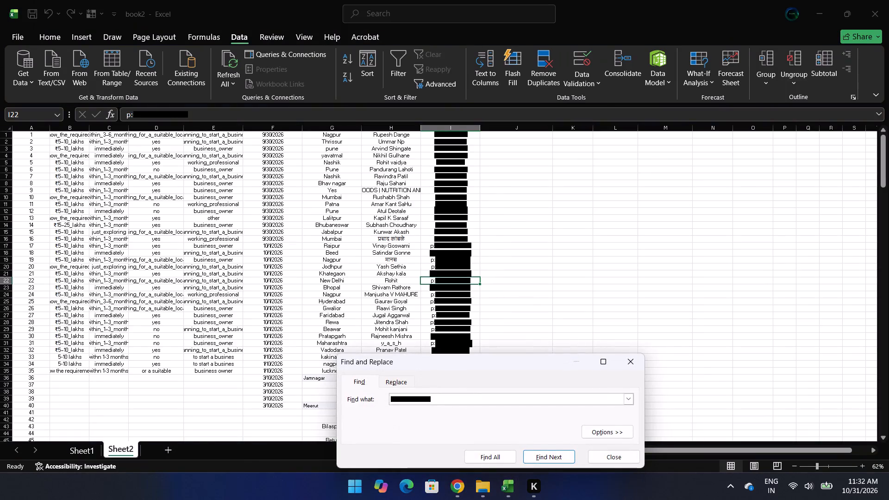
click(550, 453)
click(551, 445)
click(641, 366)
Copy the phone number from H37 in Book1's Sheet1 and search for it in book2's Sheet2.
click(509, 488)
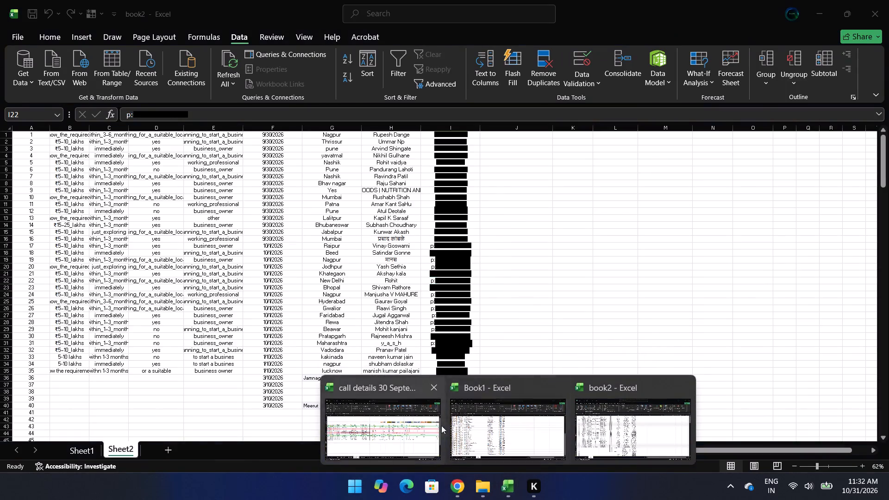
click(488, 431)
double_click(384, 215)
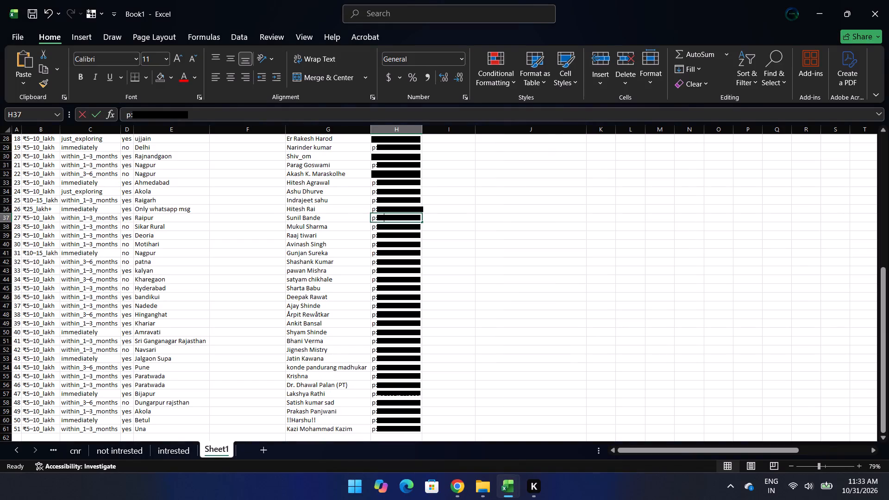
drag(380, 216, 424, 209)
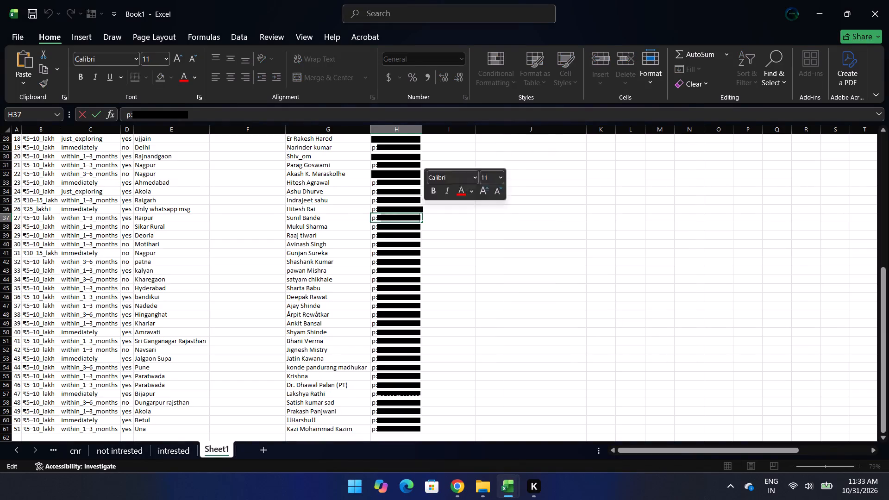
key(ctrl+c)
click(511, 493)
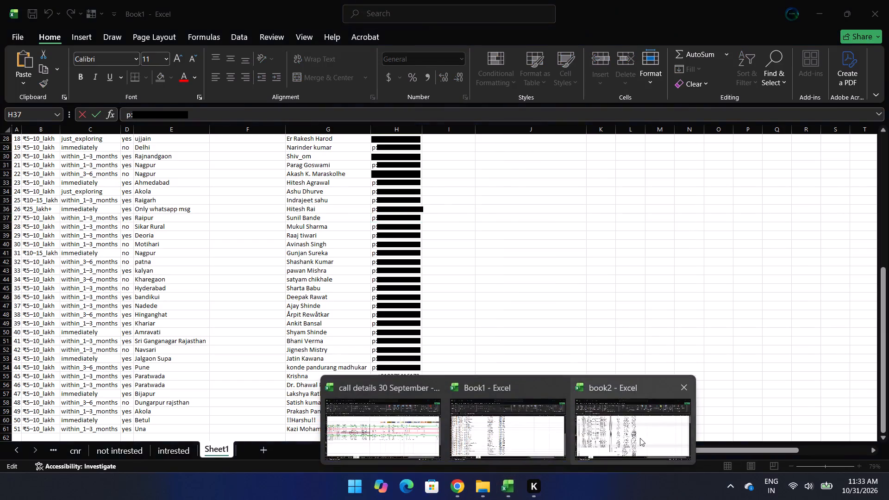
click(640, 438)
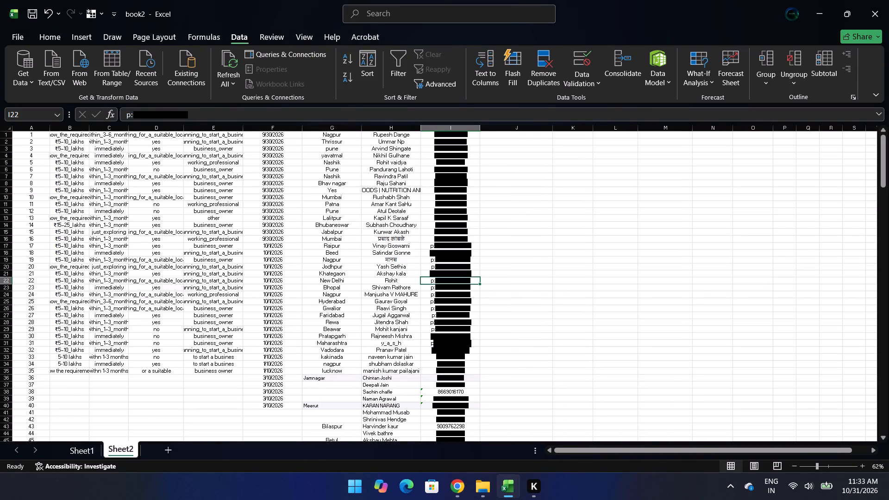
key(ctrl+f)
key(ctrl+v)
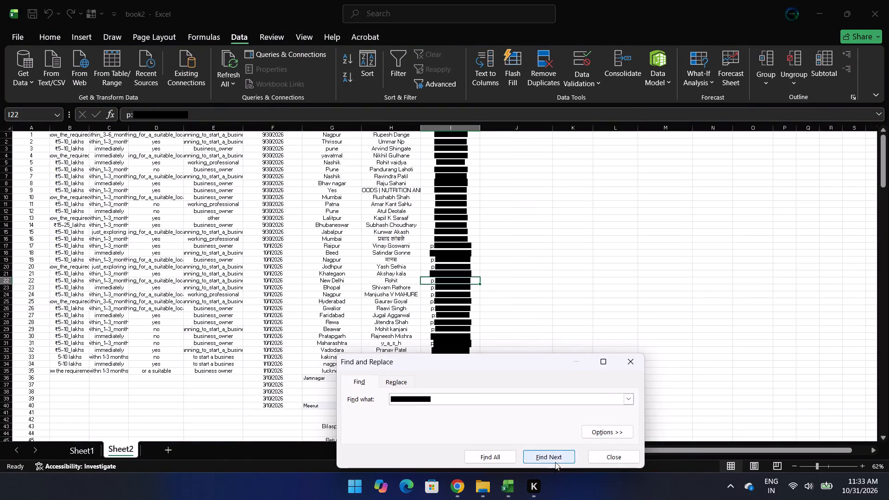
click(555, 459)
click(564, 443)
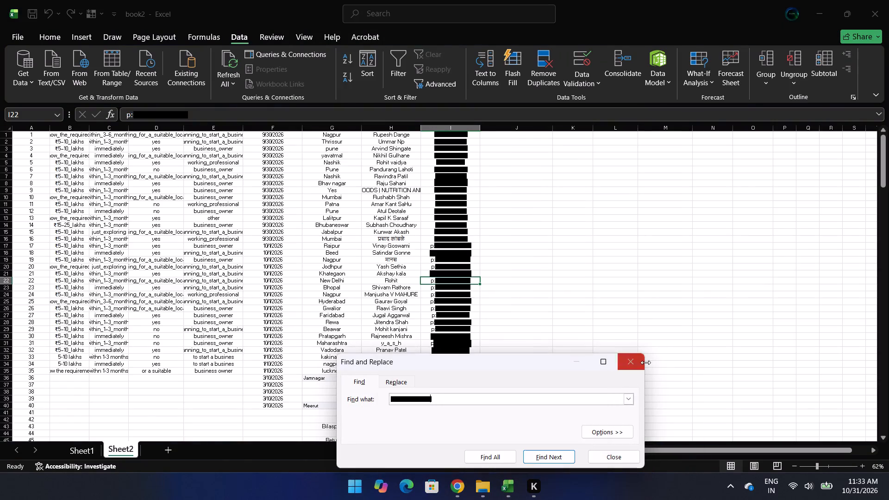
click(646, 362)
click(622, 364)
Copy the phone number from H38 in Book1's Sheet1 and search for it in book2's Sheet2.
click(515, 489)
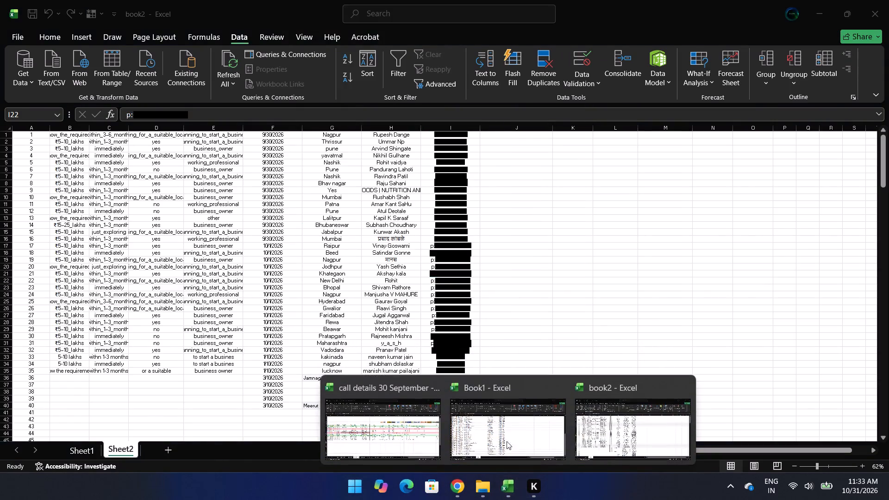
click(503, 427)
click(390, 225)
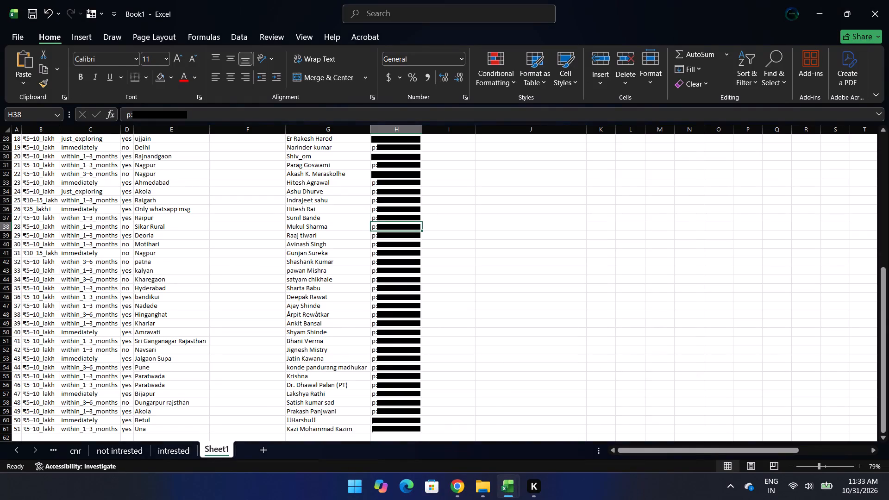
double_click(382, 227)
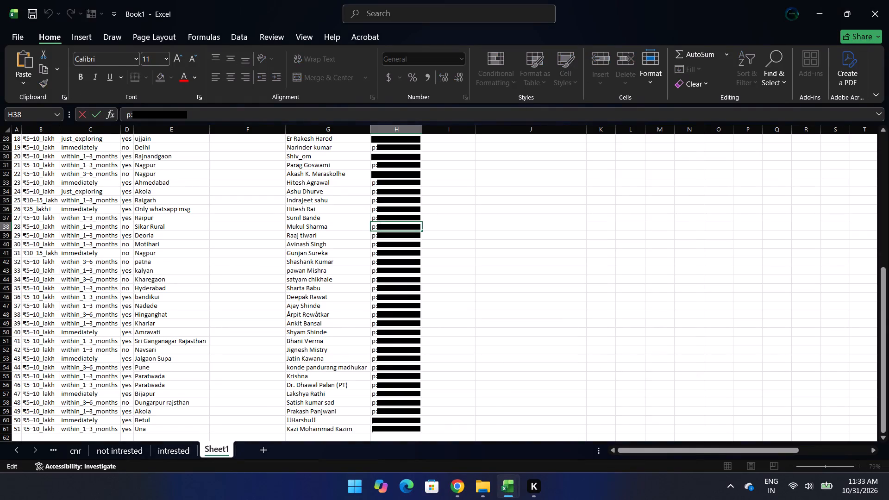
drag(381, 227, 422, 225)
key(ctrl+c)
click(507, 494)
click(631, 432)
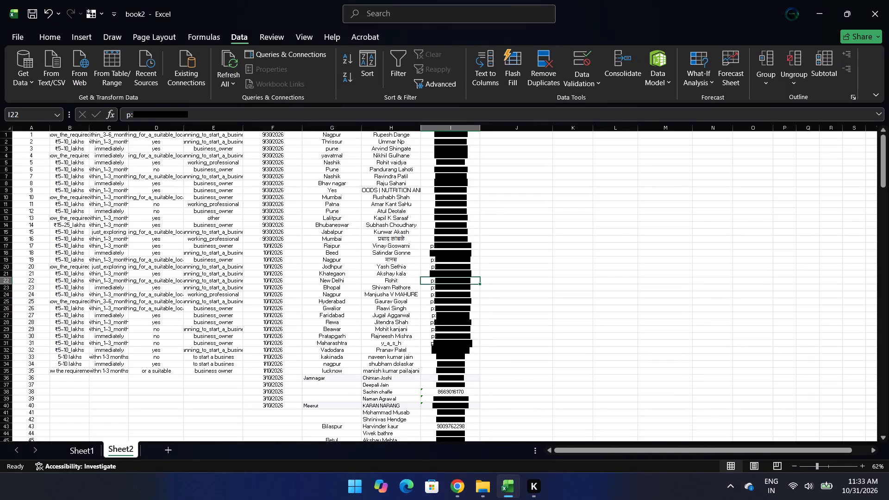
key(ctrl+f)
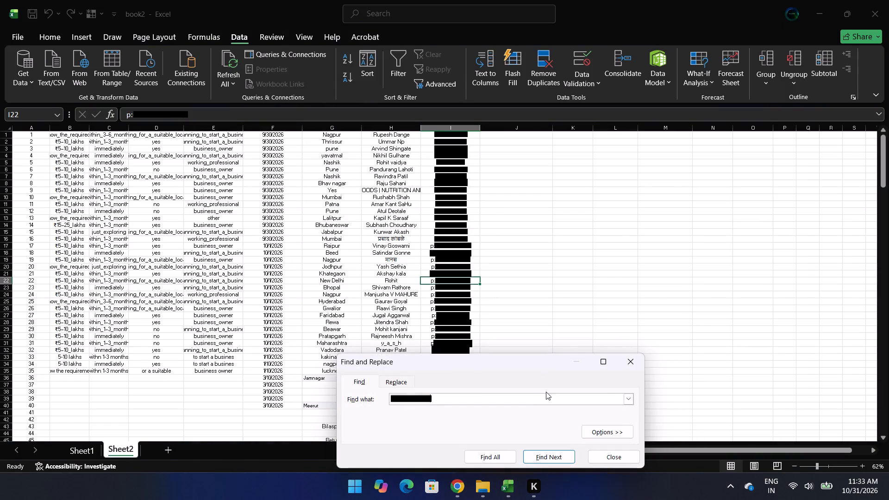
key(ctrl+v)
click(571, 459)
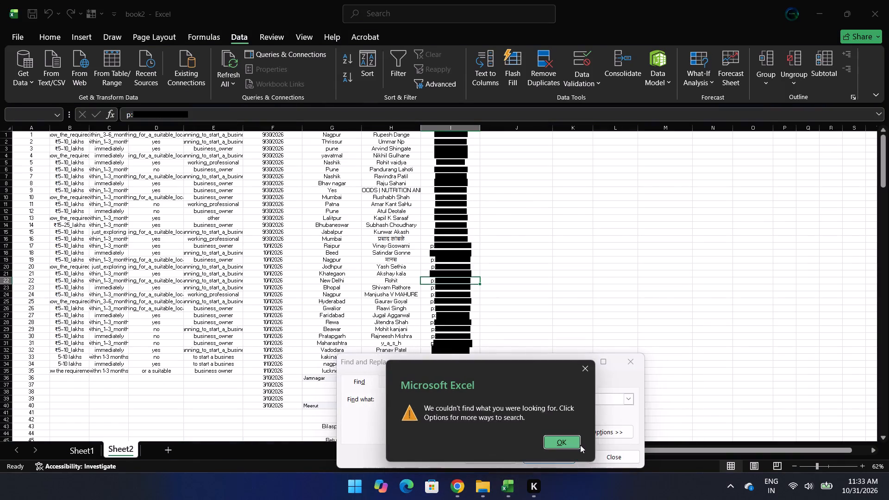
click(580, 445)
click(513, 481)
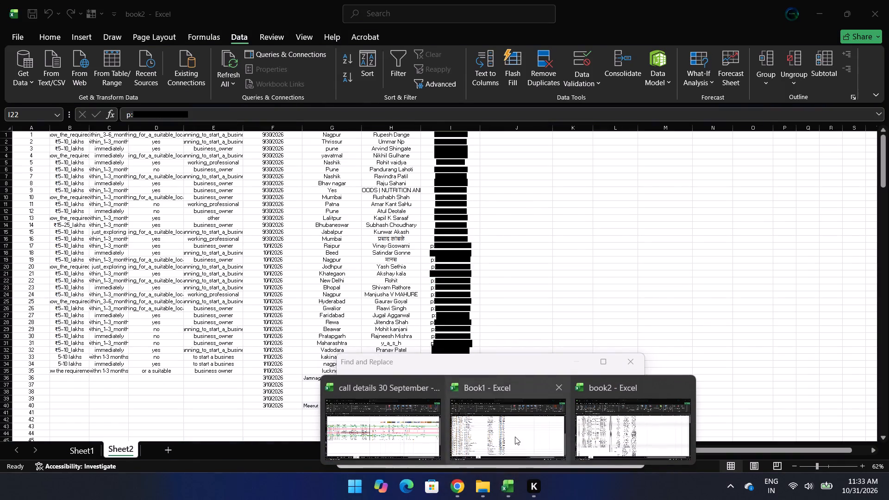
click(515, 437)
click(396, 231)
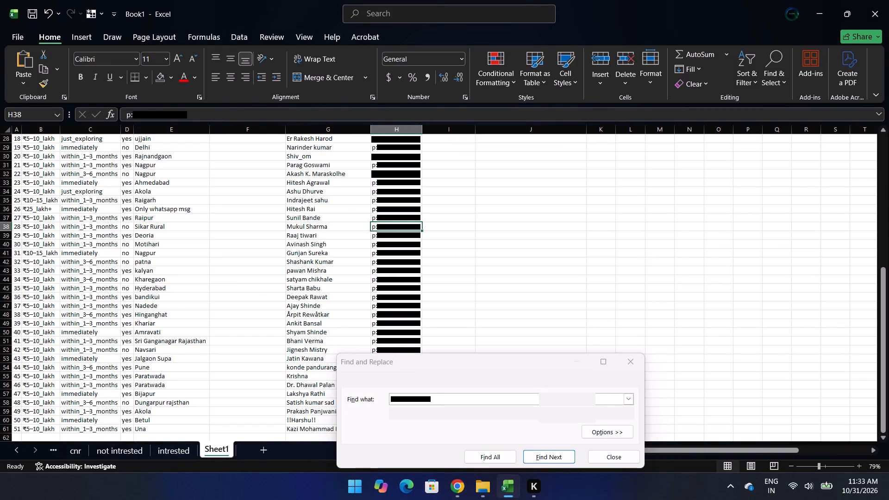
click(640, 363)
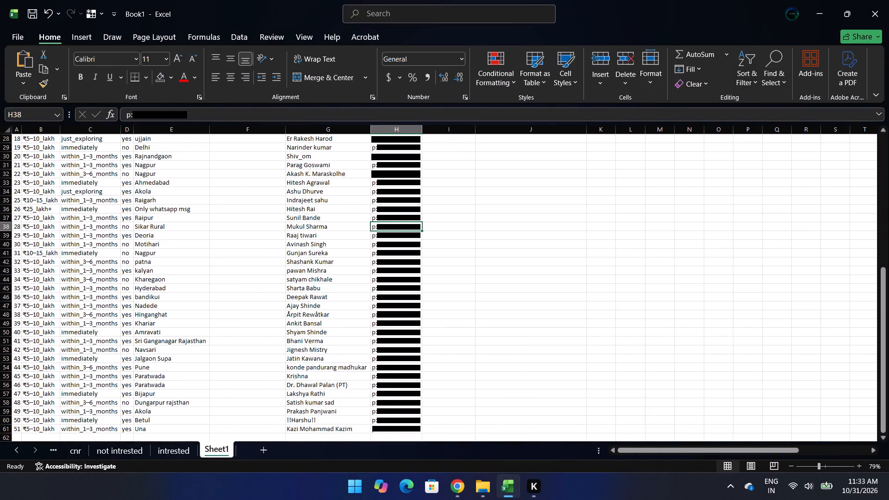
Copy the phone number from H39 in Book1's Sheet1 and search for it in book2's Sheet2.
double_click(383, 236)
double_click(382, 236)
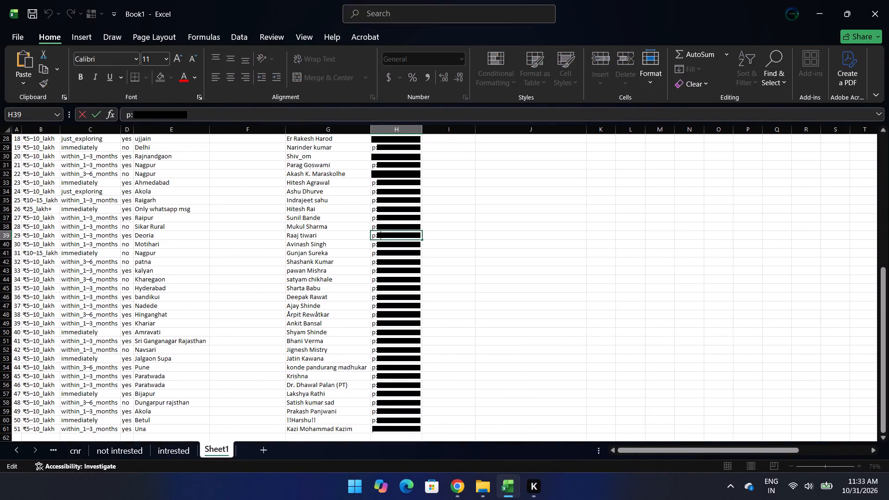
drag(380, 236, 420, 235)
key(ctrl+c)
click(505, 498)
click(616, 430)
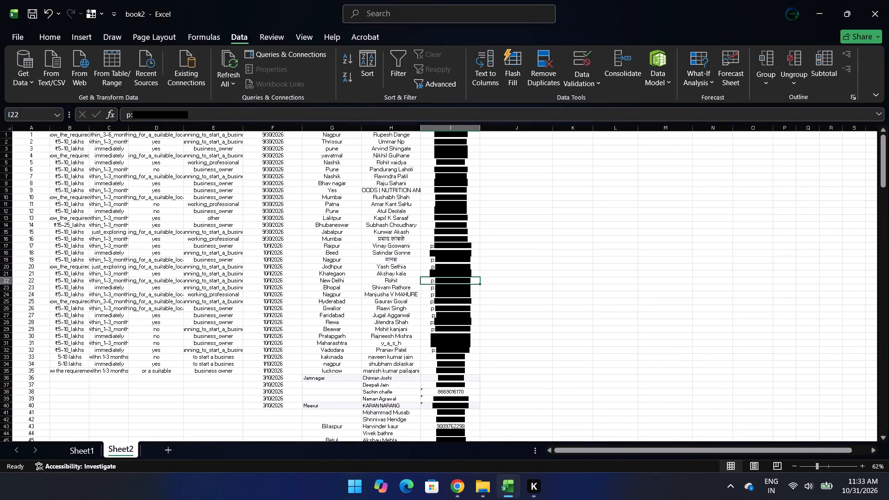
key(ctrl+f)
key(ctrl+v)
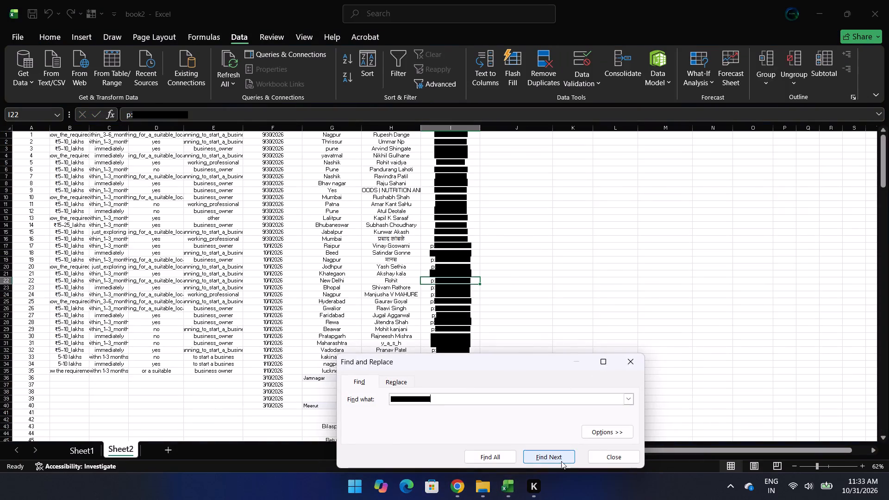
click(558, 461)
click(558, 444)
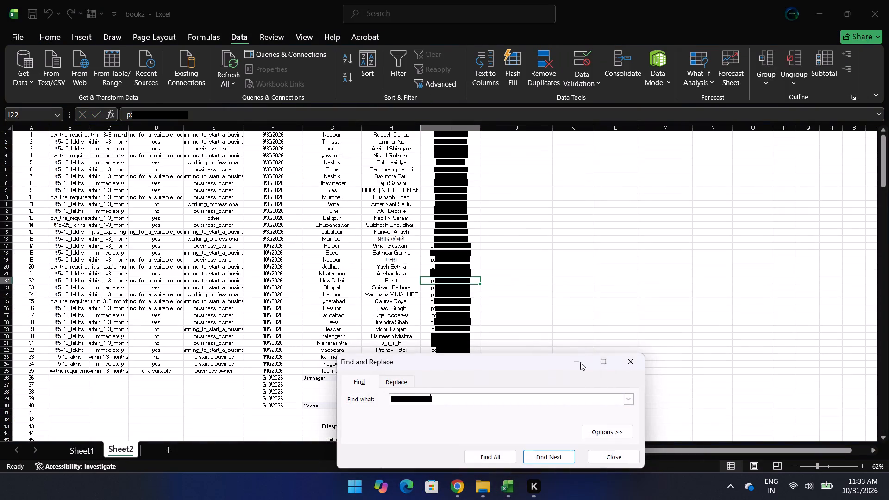
click(633, 363)
Copy the phone number from H40 in Book1's Sheet1 and search for it in book2's Sheet2.
click(509, 480)
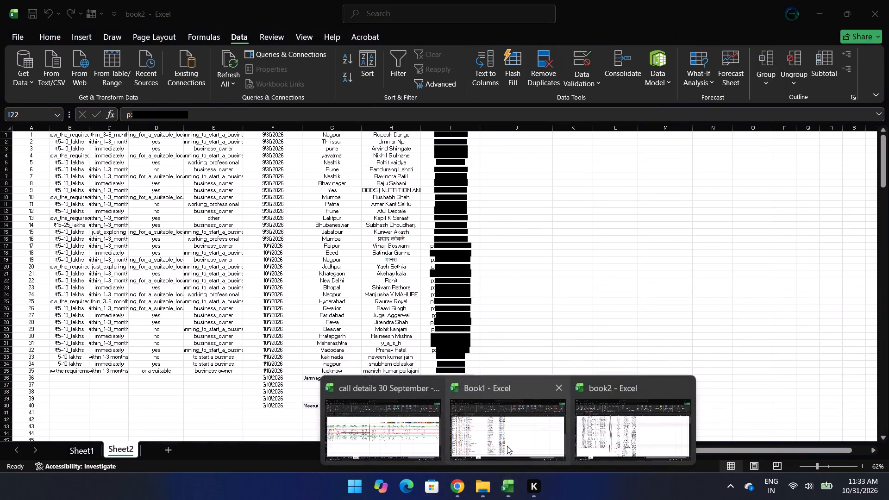
click(502, 433)
click(392, 245)
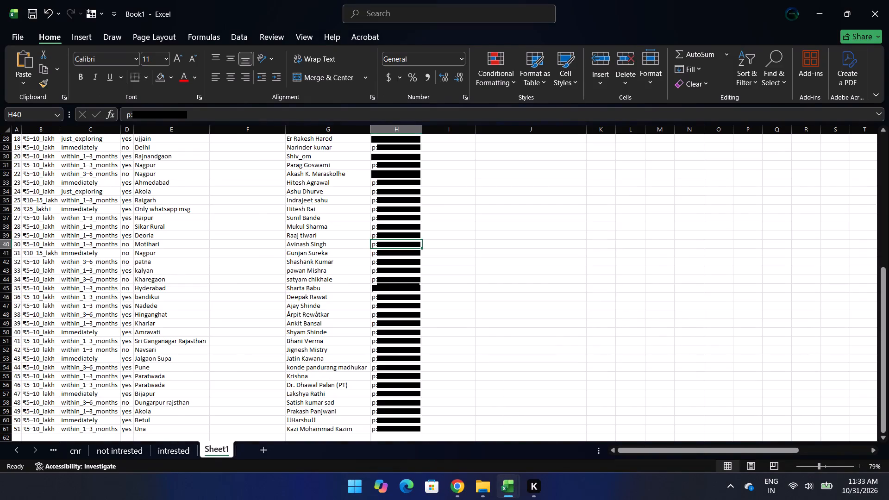
double_click(384, 246)
drag(381, 246, 402, 241)
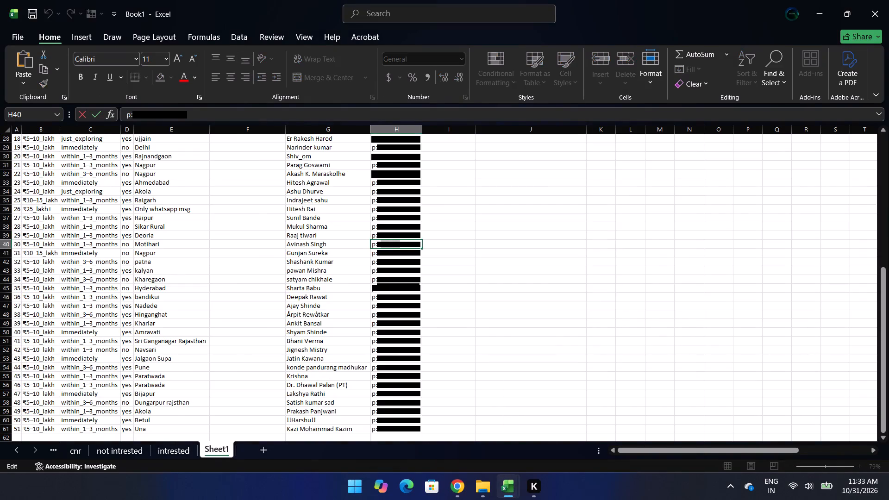
drag(402, 241, 428, 242)
key(ctrl+c)
click(623, 431)
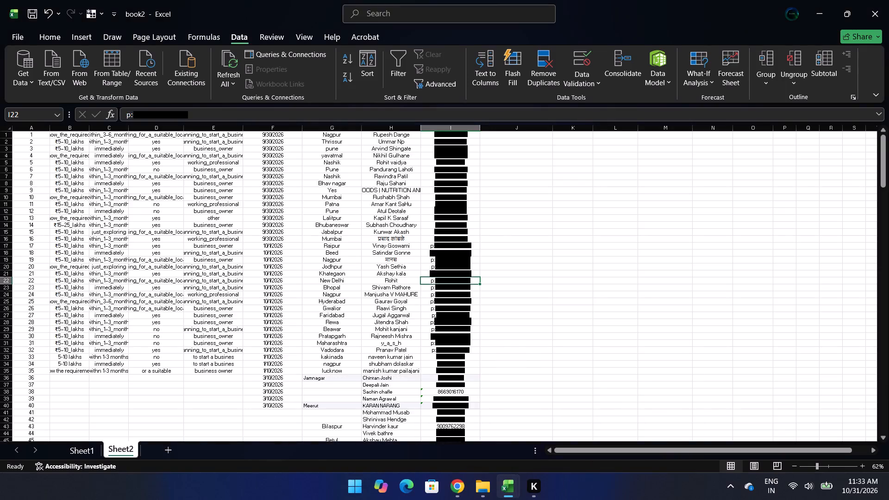
key(ctrl+f)
key(ctrl+v)
click(559, 448)
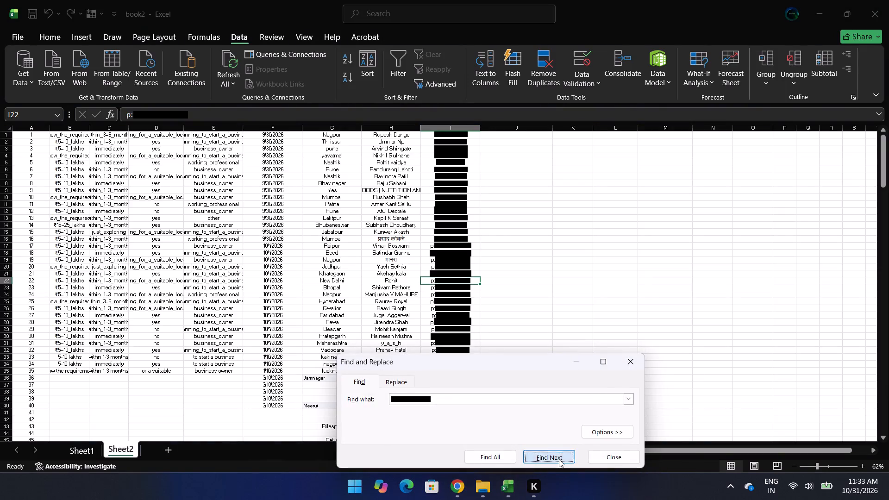
click(559, 459)
click(573, 440)
click(621, 359)
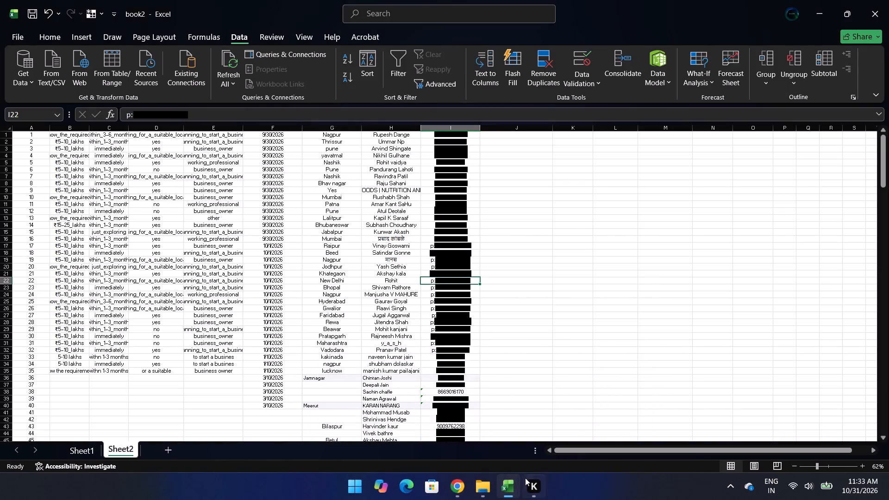
Copy the phone number from H41 in Book1's Sheet1 and search for it in book2's Sheet2.
click(508, 479)
click(463, 425)
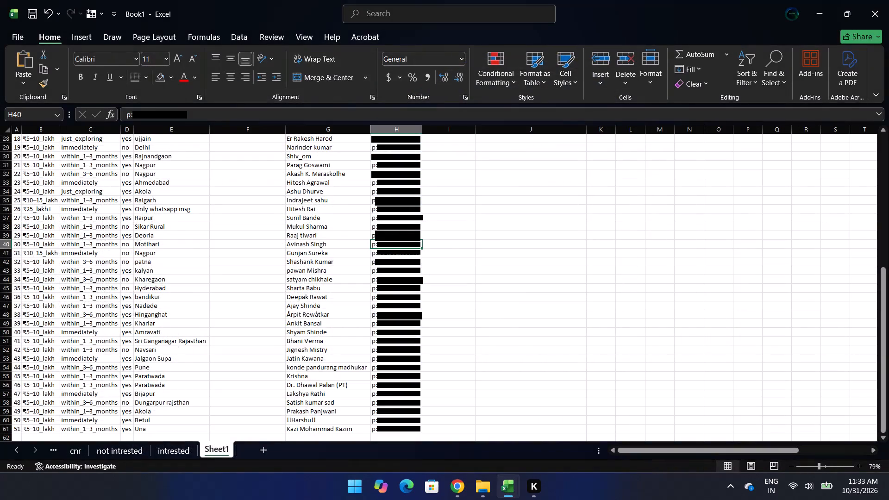
click(384, 256)
double_click(385, 251)
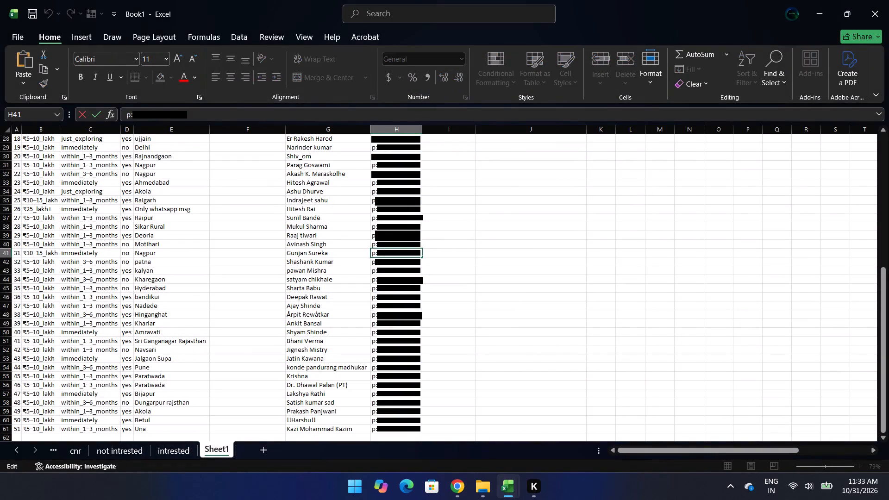
drag(381, 252, 427, 256)
key(ctrl+c)
click(513, 494)
click(622, 421)
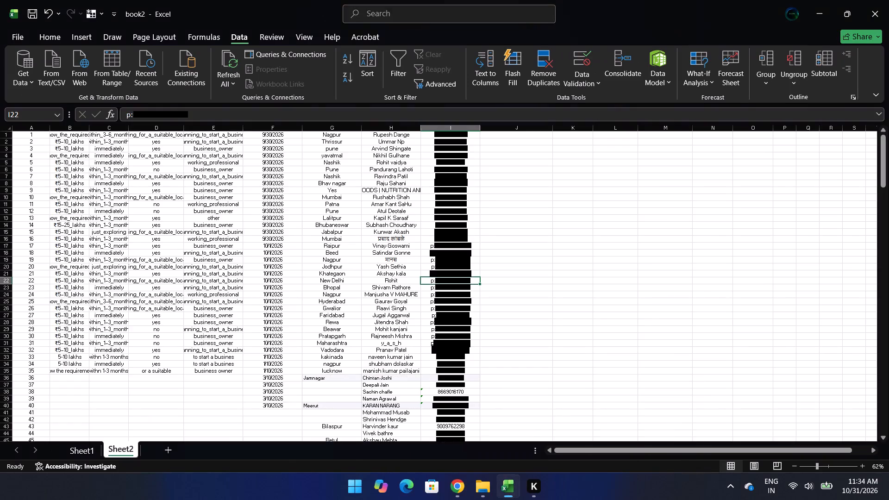
key(ctrl+f)
key(ctrl+v)
click(563, 455)
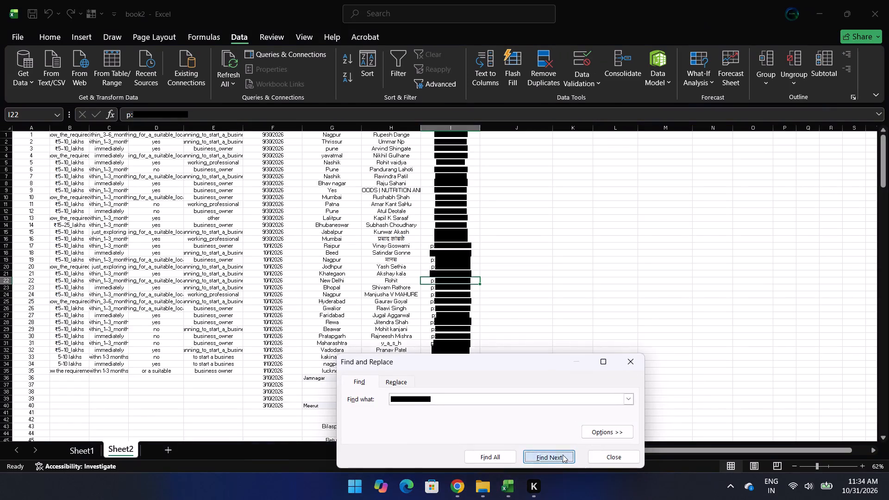
click(570, 438)
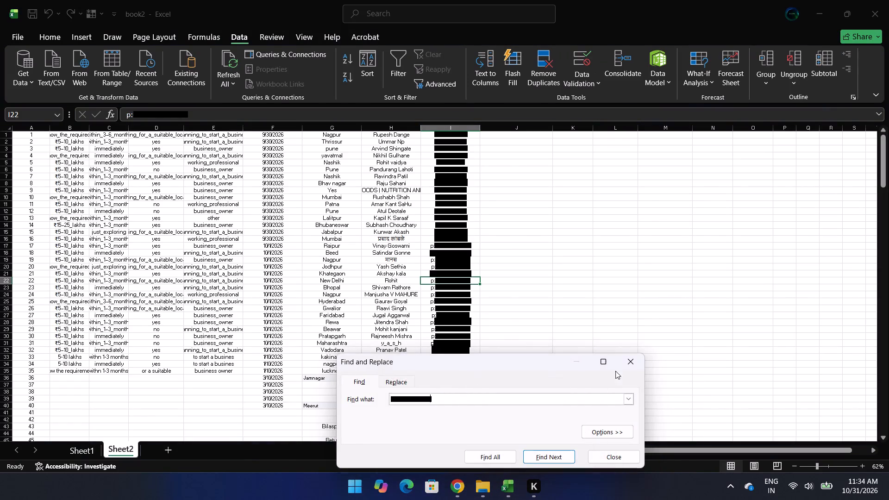
Copy the phone number from H42 in Book1's Sheet1 and search for it in book2's Sheet2.
click(627, 362)
click(509, 487)
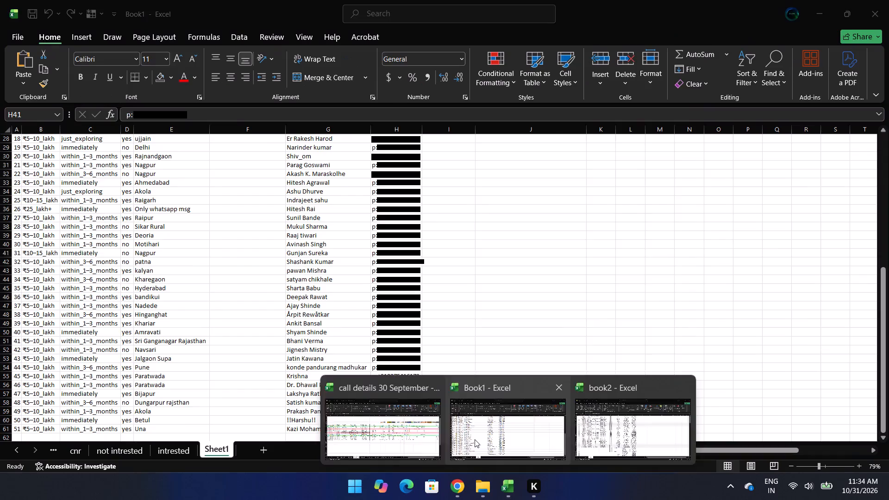
click(475, 439)
click(383, 264)
double_click(382, 260)
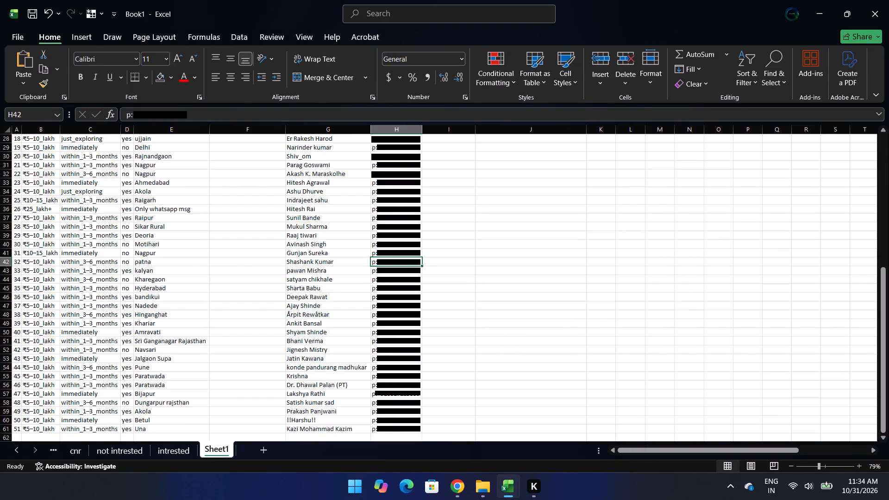
drag(380, 259, 423, 261)
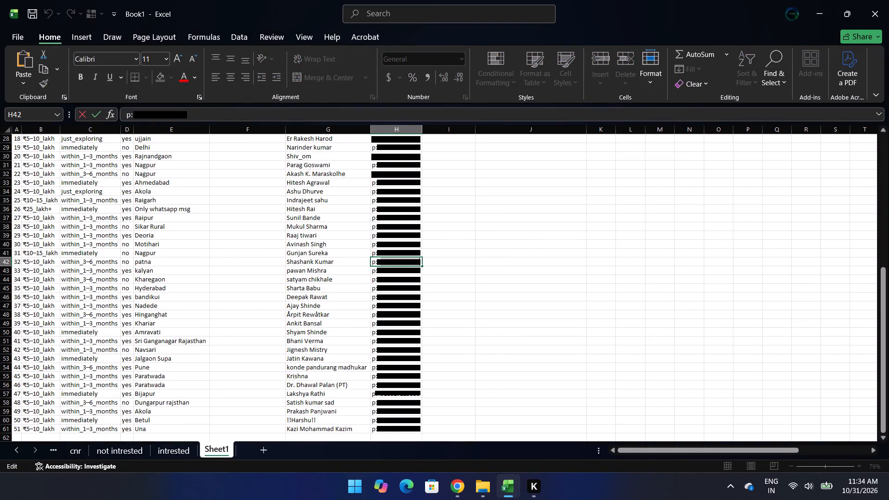
key(ctrl+c)
click(512, 487)
click(578, 427)
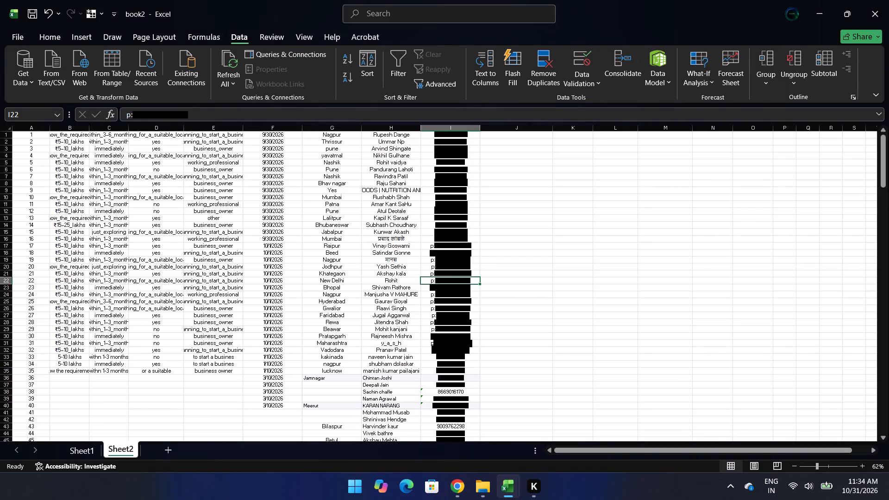
key(ctrl+f)
key(ctrl+v)
click(535, 462)
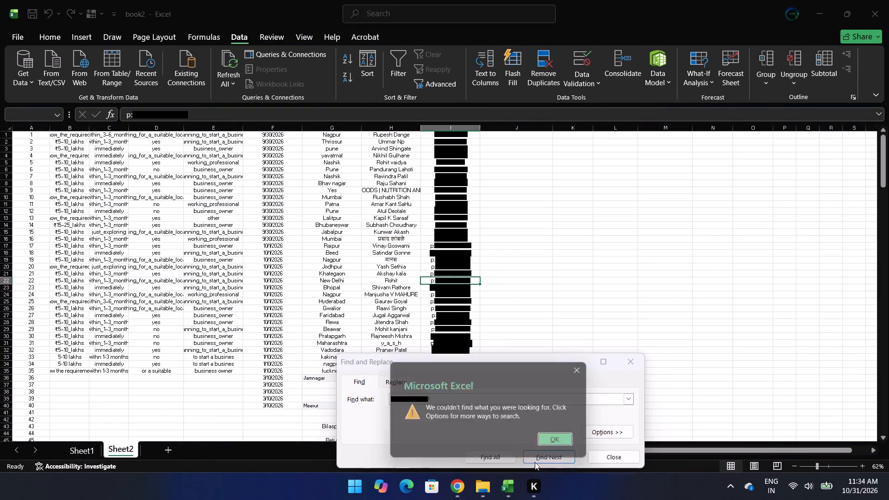
click(572, 442)
click(629, 365)
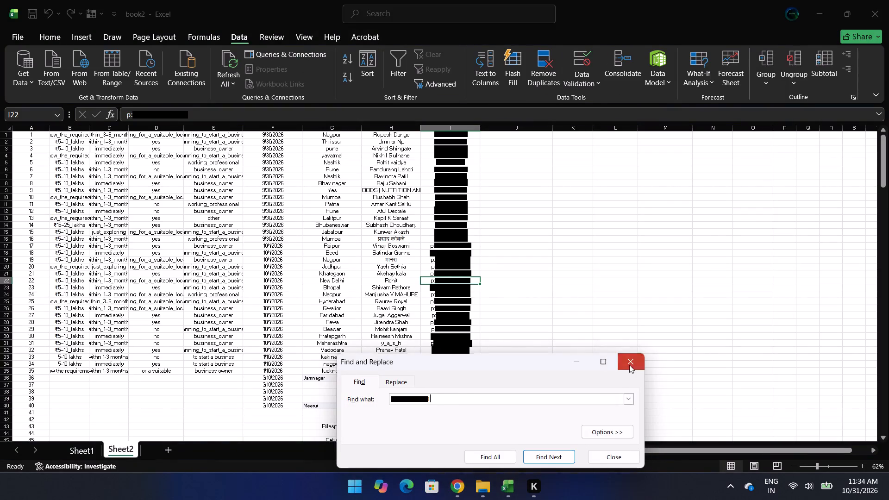
Copy the phone number from H43 in Book1's Sheet1 and search for it in book2's Sheet2.
click(508, 480)
click(478, 435)
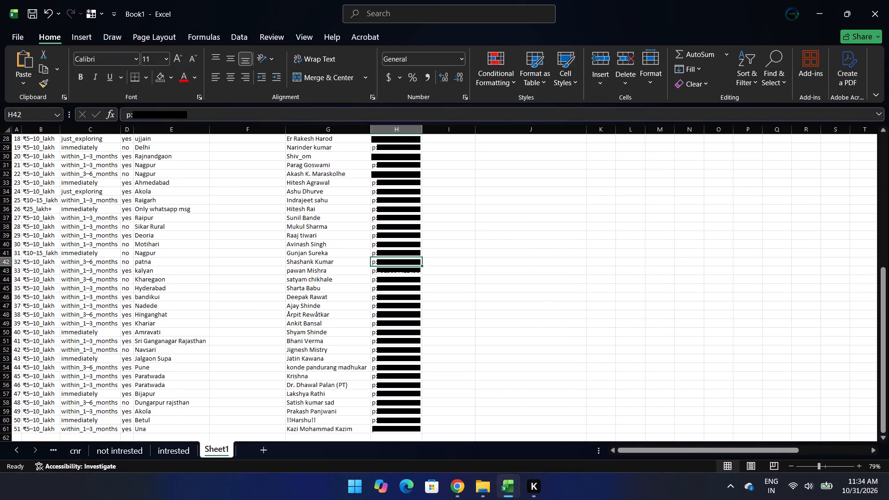
click(385, 273)
double_click(381, 271)
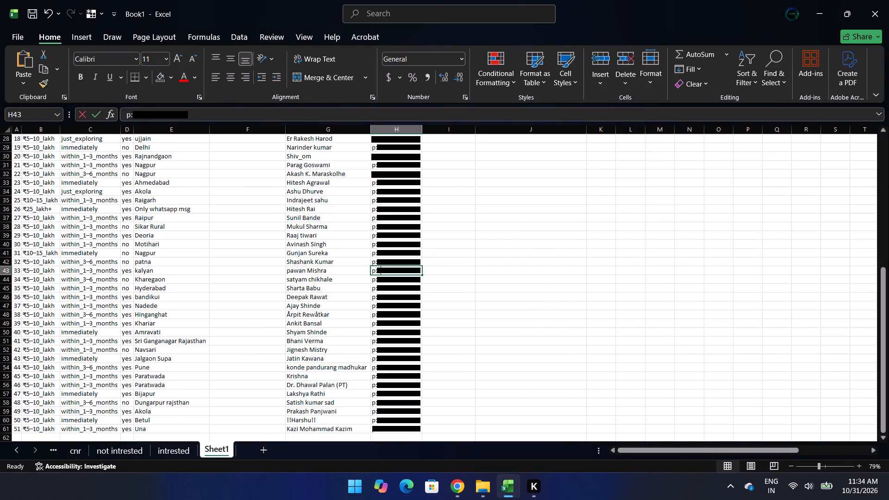
drag(381, 271, 423, 264)
key(ctrl+c)
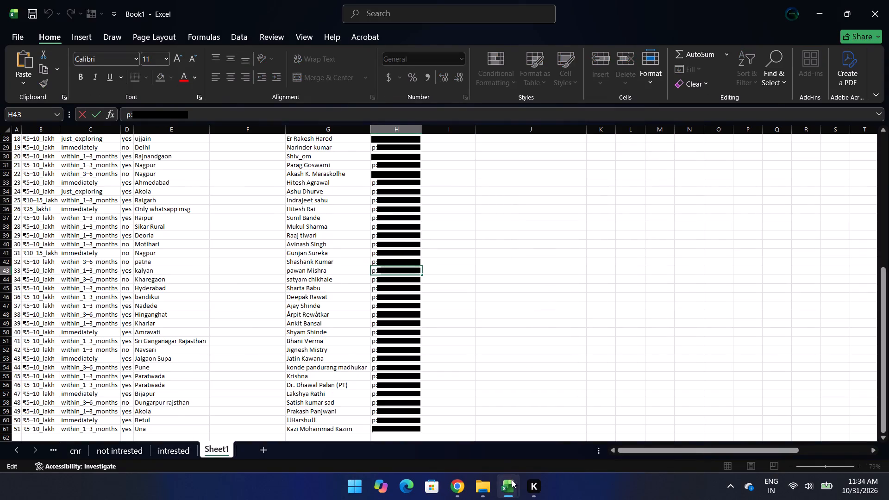
click(512, 480)
click(612, 423)
key(ctrl+f)
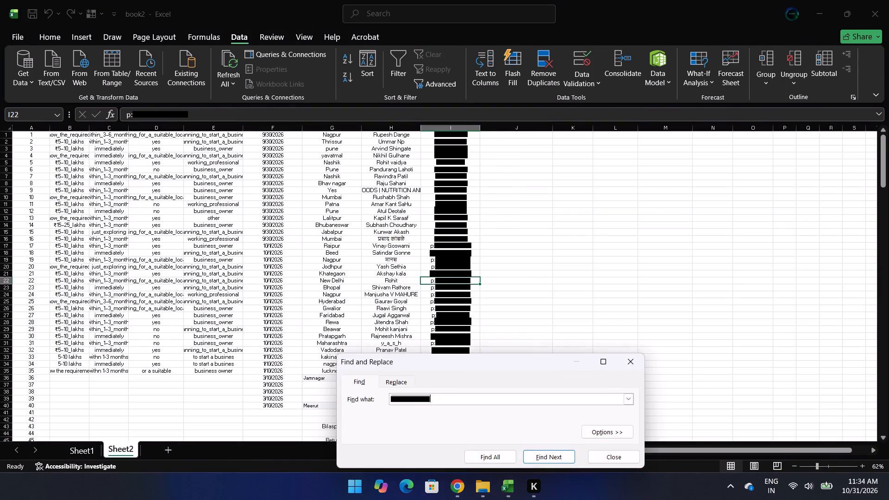
key(ctrl+v)
click(541, 460)
click(568, 447)
click(632, 364)
Copy the phone number from H44 in Book1's Sheet1 and search for it in book2's Sheet2.
click(502, 490)
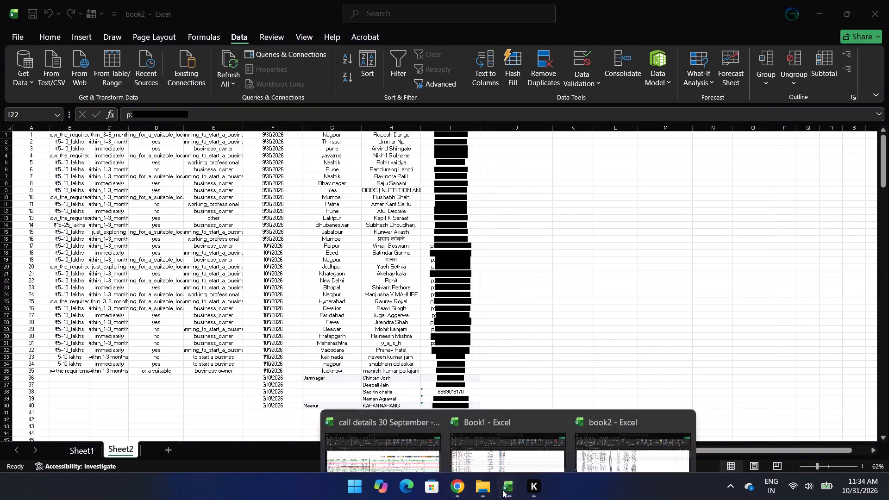
click(480, 437)
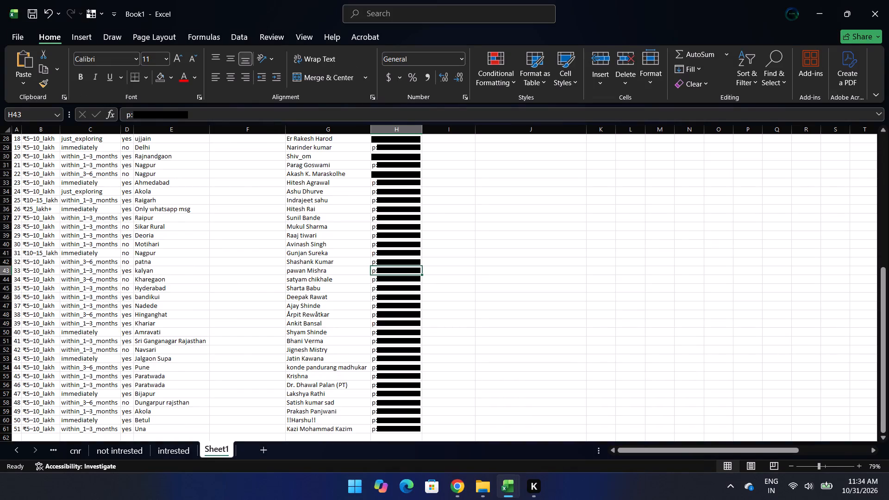
click(383, 277)
triple_click(383, 279)
drag(382, 279, 425, 275)
key(ctrl+c)
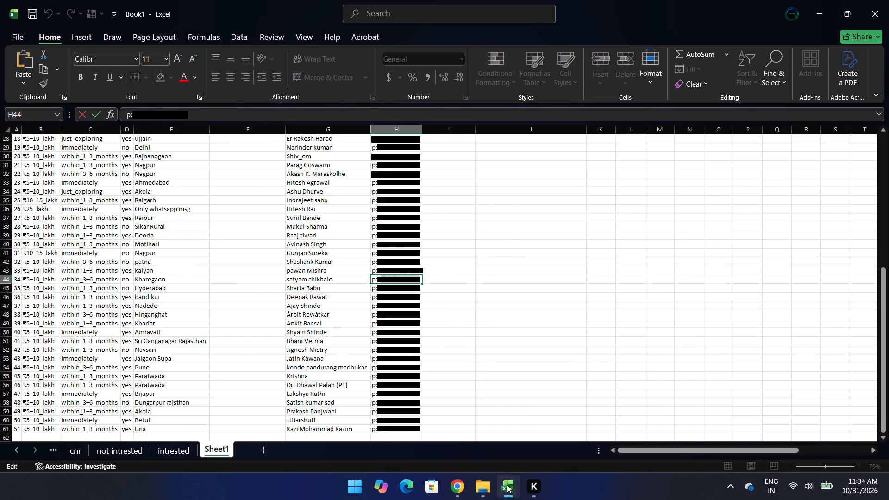
click(507, 485)
click(612, 427)
key(ctrl+f)
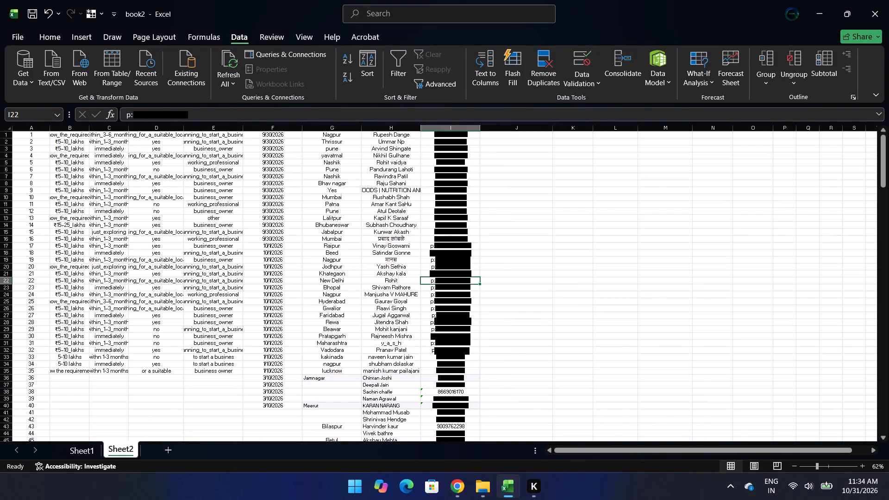
key(ctrl+v)
click(551, 458)
click(569, 444)
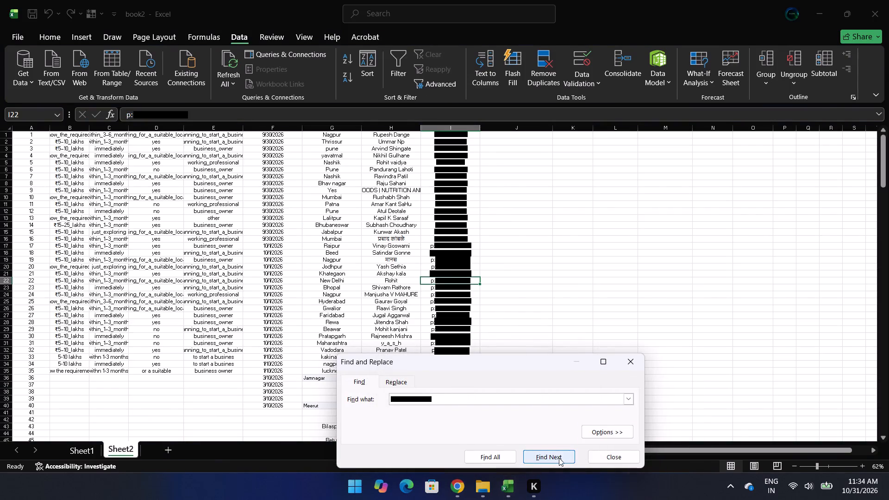
click(631, 366)
Copy the phone number from H45 in Book1's Sheet1 and search for it in book2's Sheet2.
click(503, 487)
click(468, 426)
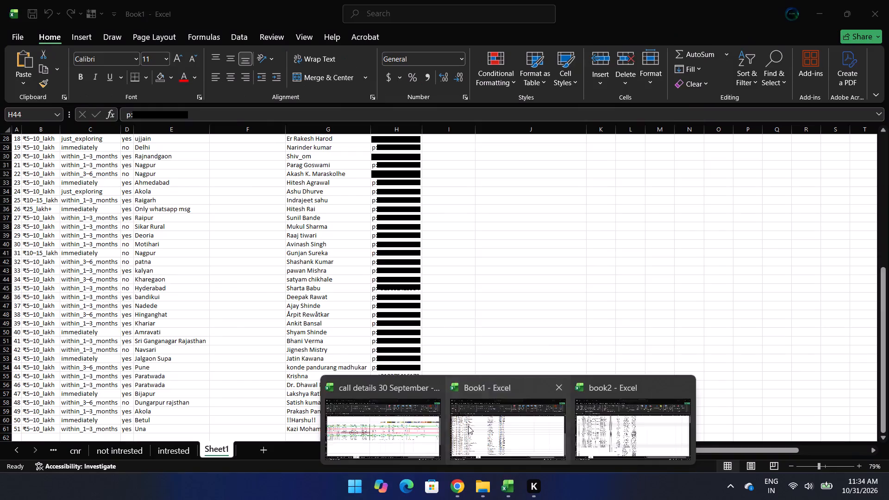
click(396, 292)
click(387, 286)
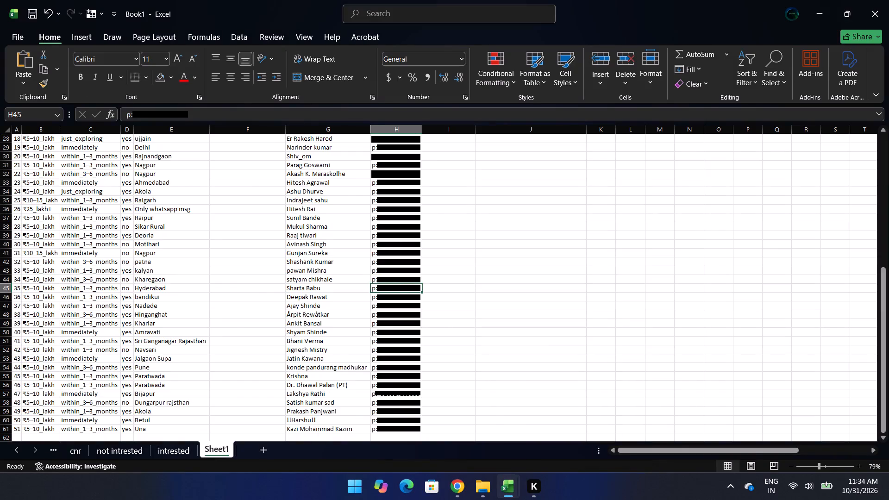
double_click(382, 287)
drag(381, 287, 430, 294)
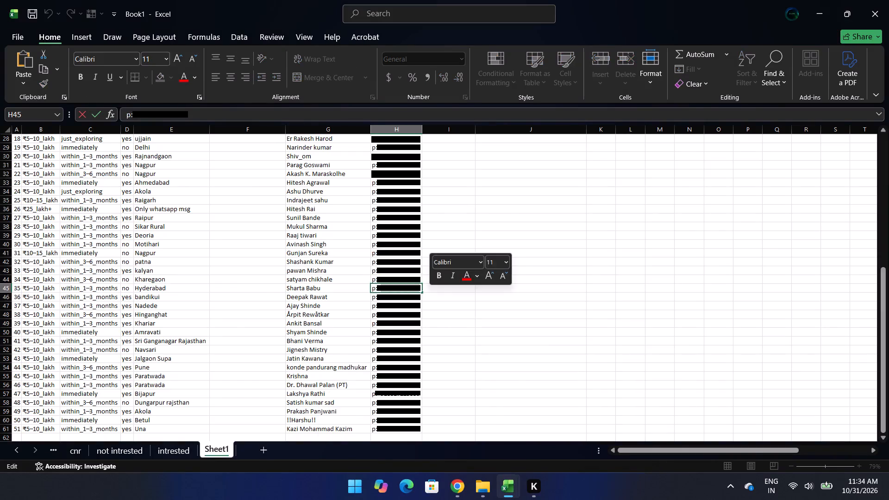
key(ctrl+c)
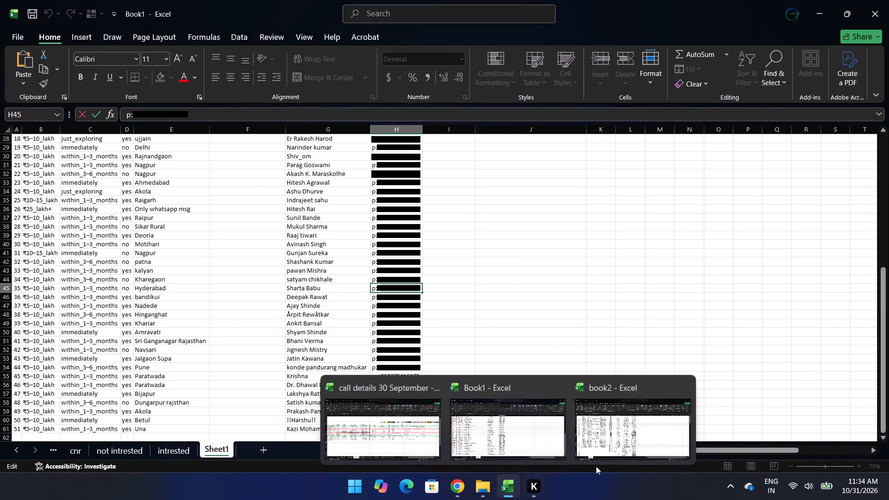
click(621, 441)
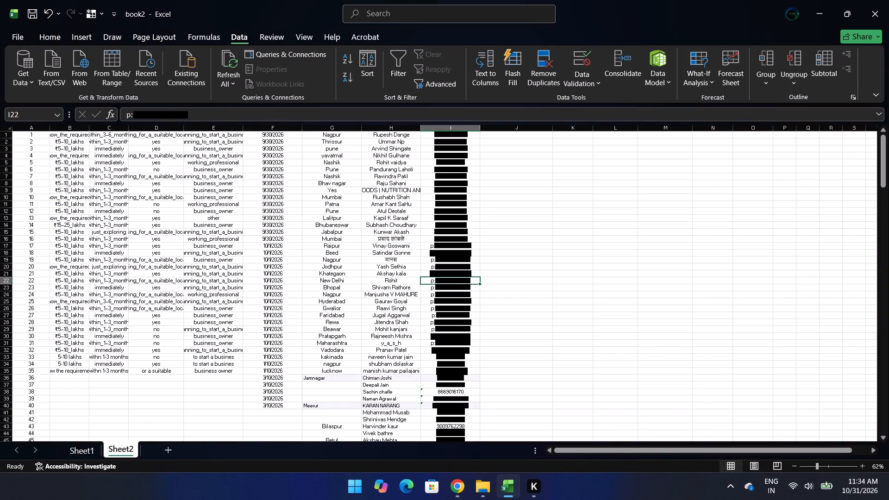
key(ctrl+f)
key(ctrl+v)
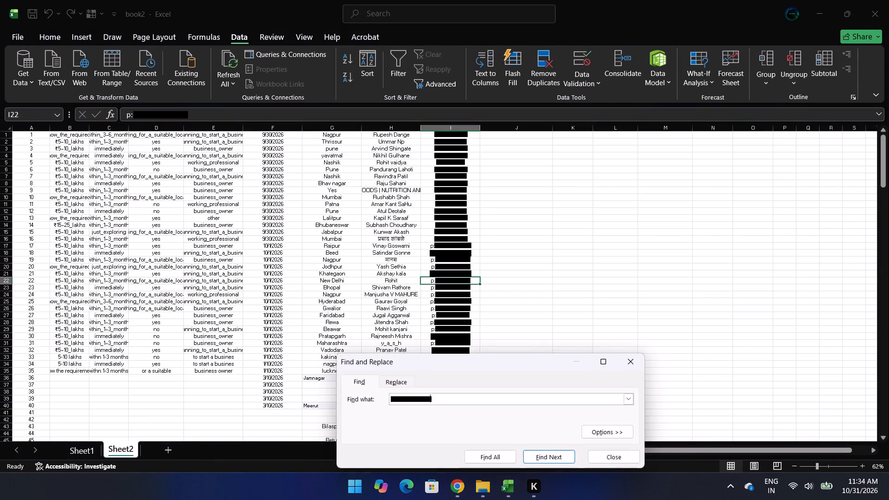
click(544, 458)
click(554, 442)
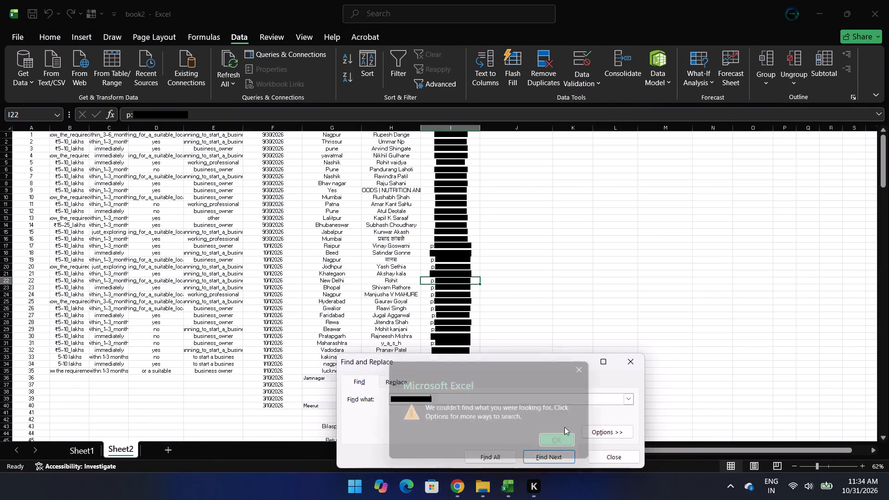
click(639, 362)
Copy the phone number from H46 in Book1's Sheet1 and search for it in book2's Sheet2.
click(506, 481)
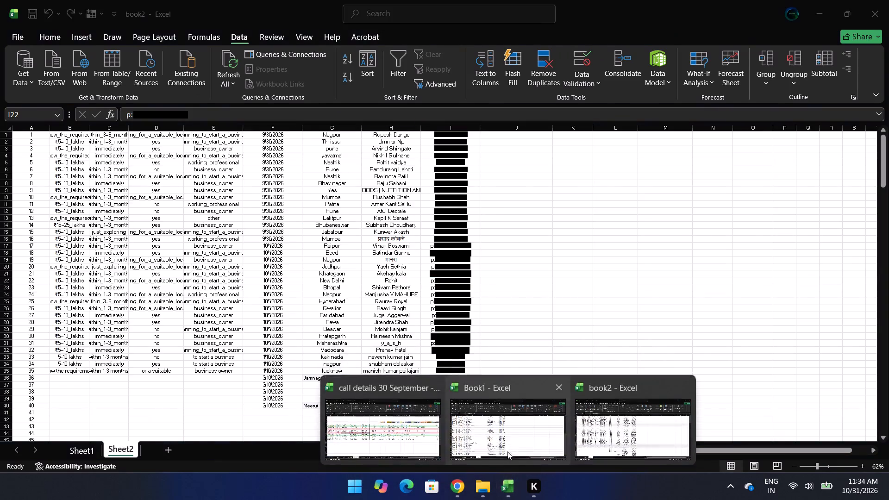
click(507, 437)
scroll(438, 328, down, 1)
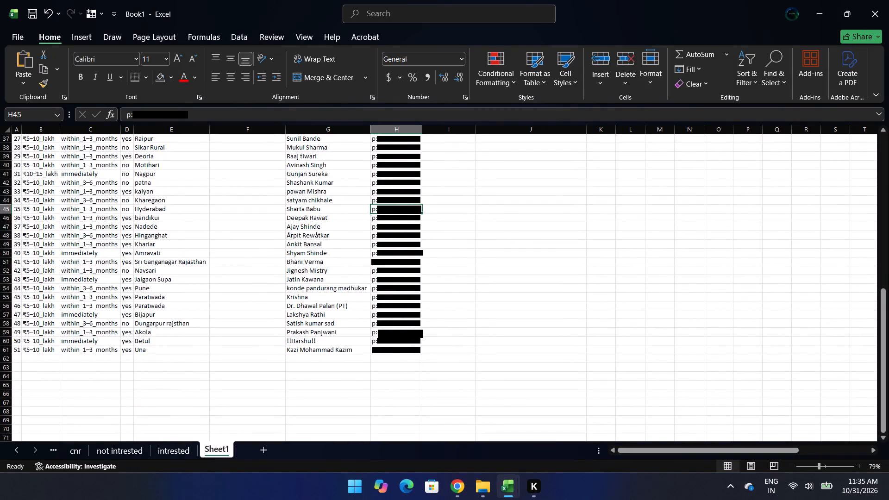
click(396, 220)
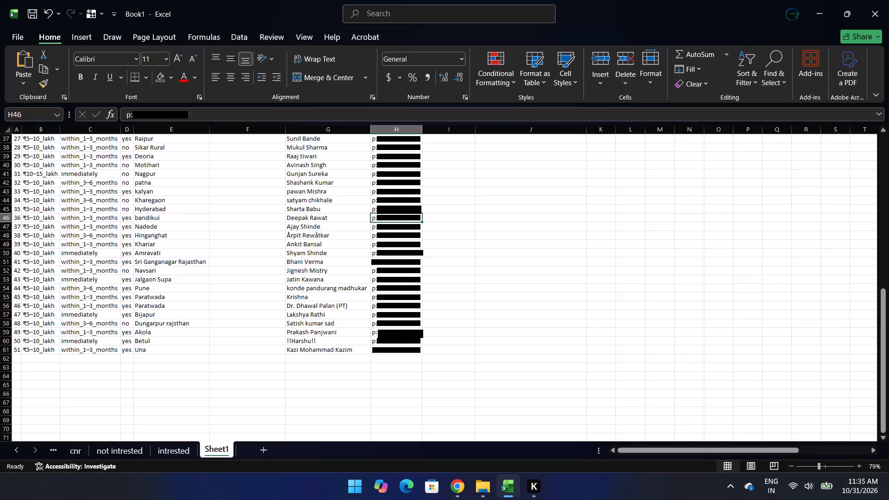
double_click(386, 217)
drag(382, 218, 423, 213)
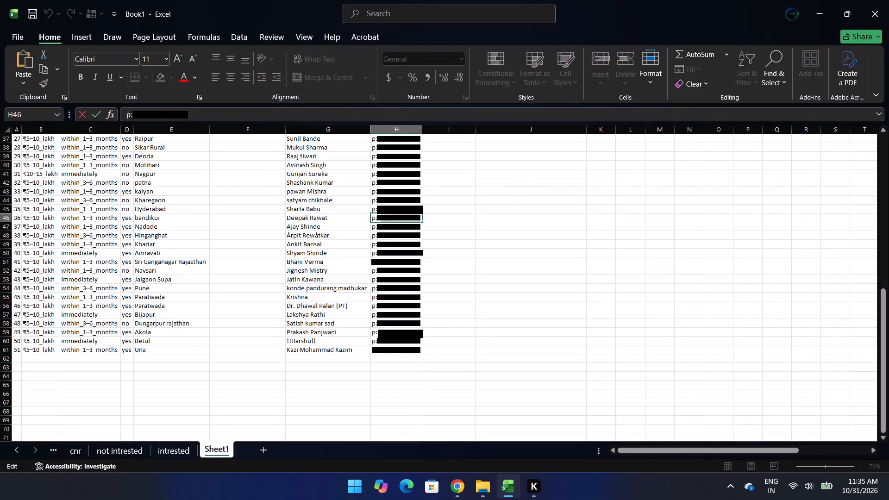
drag(423, 213, 426, 214)
key(ctrl+c)
click(511, 487)
click(637, 435)
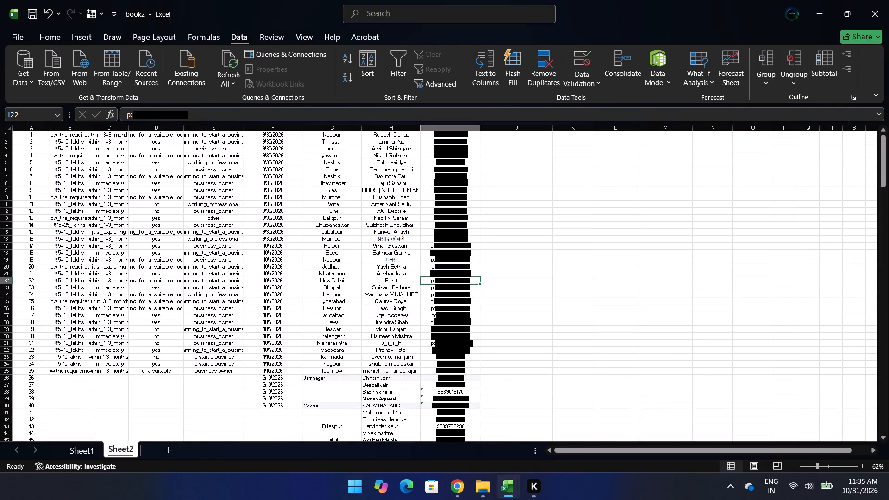
key(ctrl+f)
key(ctrl+v)
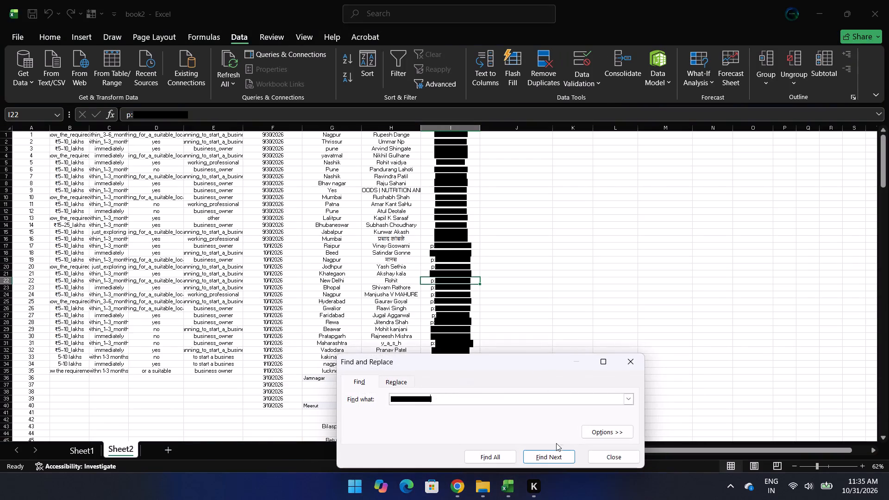
click(557, 456)
click(578, 441)
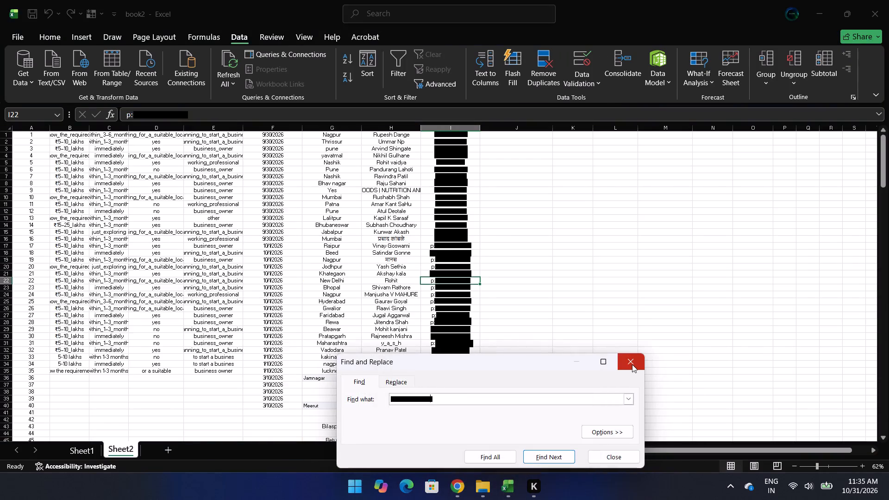
click(632, 364)
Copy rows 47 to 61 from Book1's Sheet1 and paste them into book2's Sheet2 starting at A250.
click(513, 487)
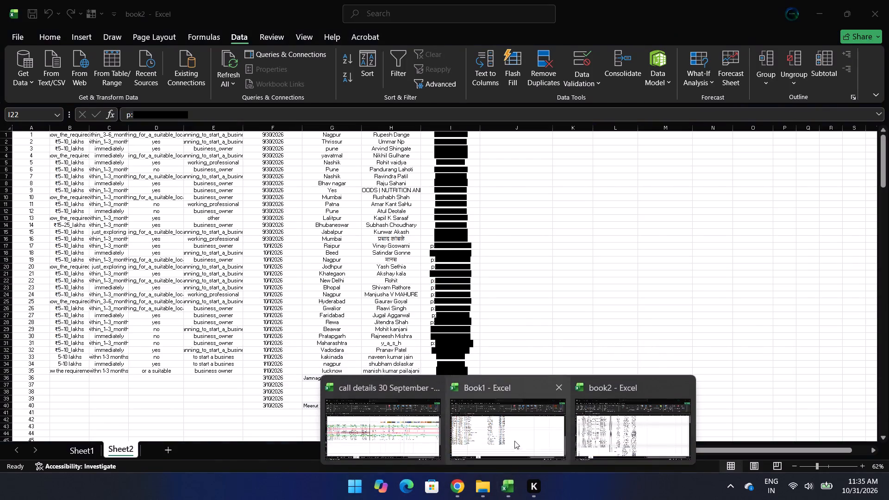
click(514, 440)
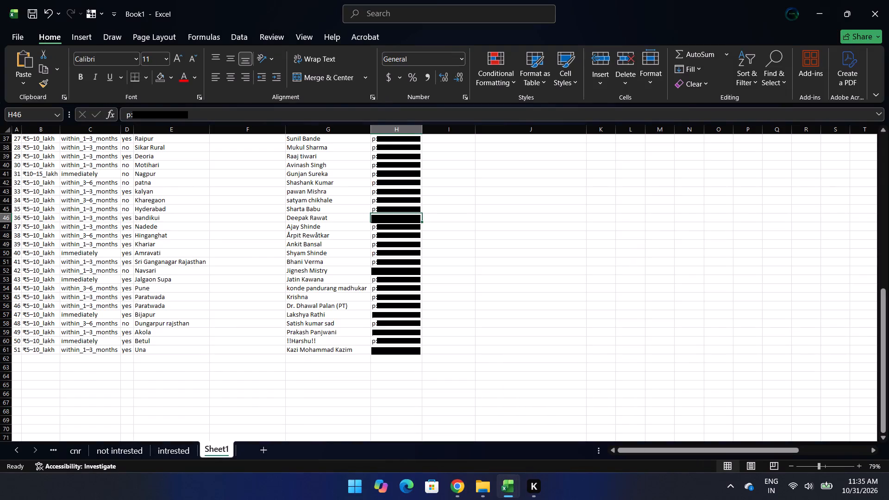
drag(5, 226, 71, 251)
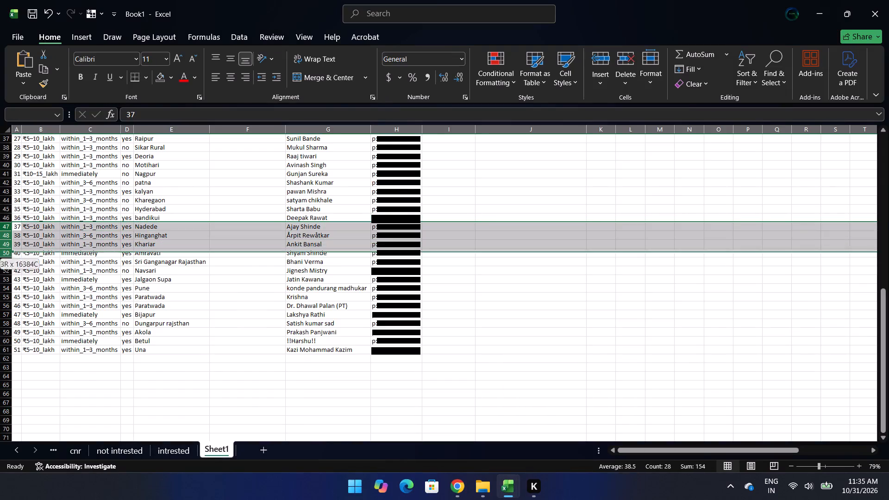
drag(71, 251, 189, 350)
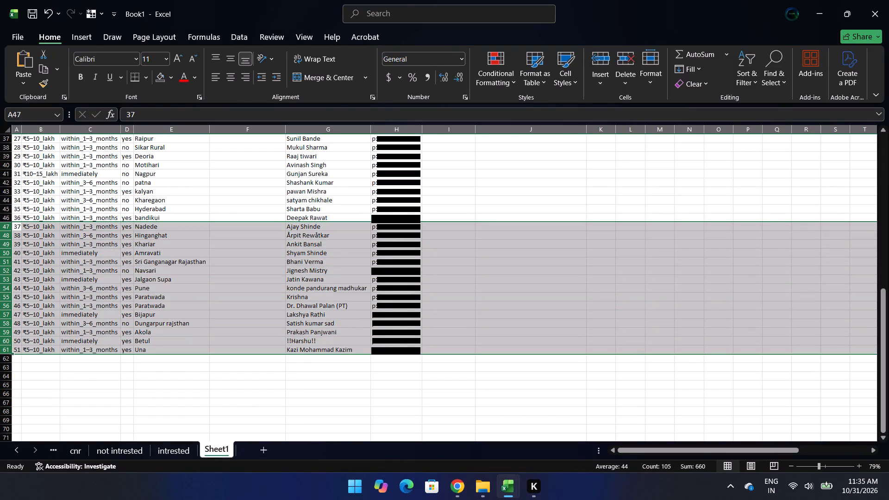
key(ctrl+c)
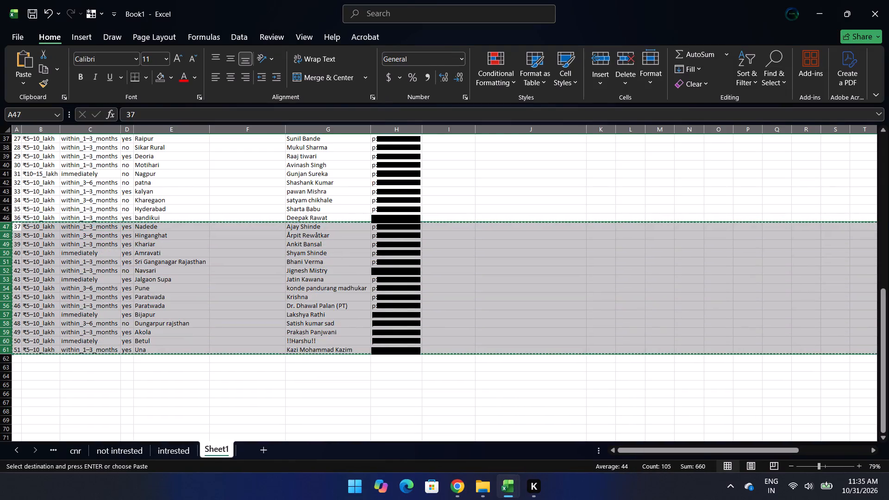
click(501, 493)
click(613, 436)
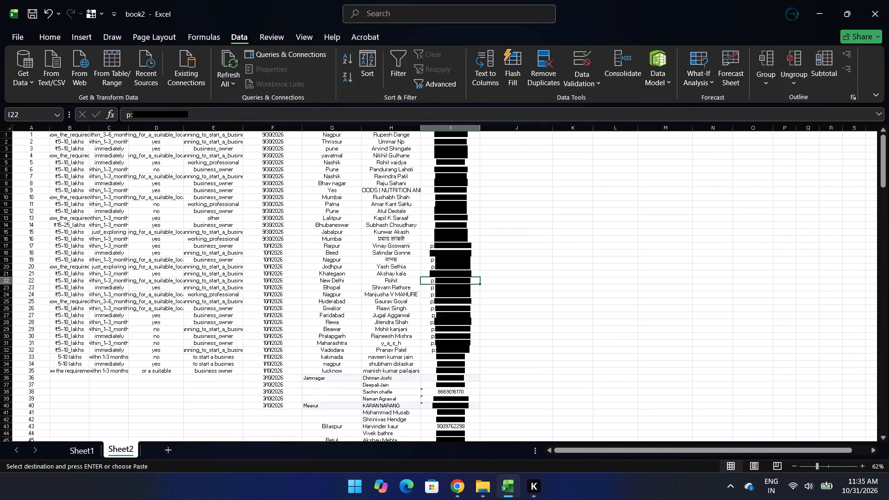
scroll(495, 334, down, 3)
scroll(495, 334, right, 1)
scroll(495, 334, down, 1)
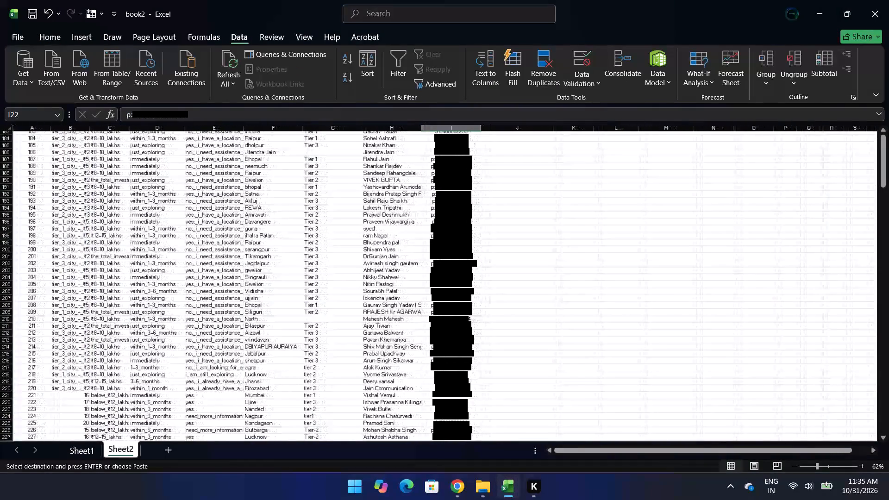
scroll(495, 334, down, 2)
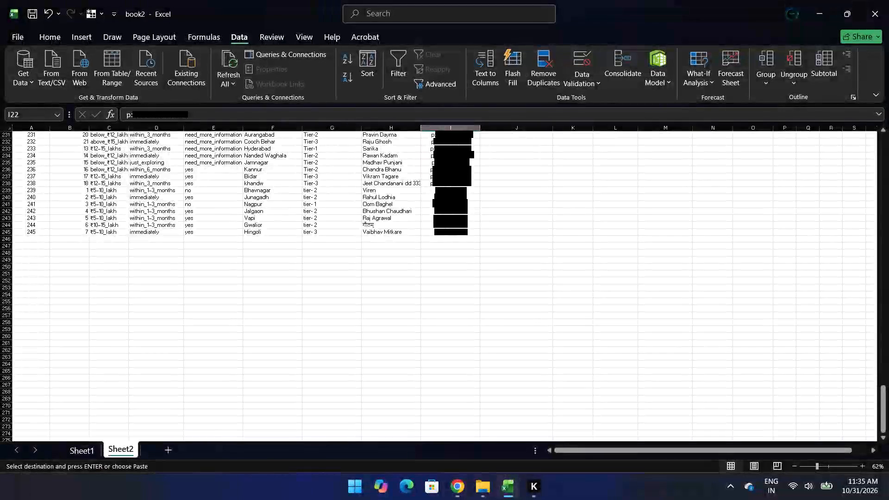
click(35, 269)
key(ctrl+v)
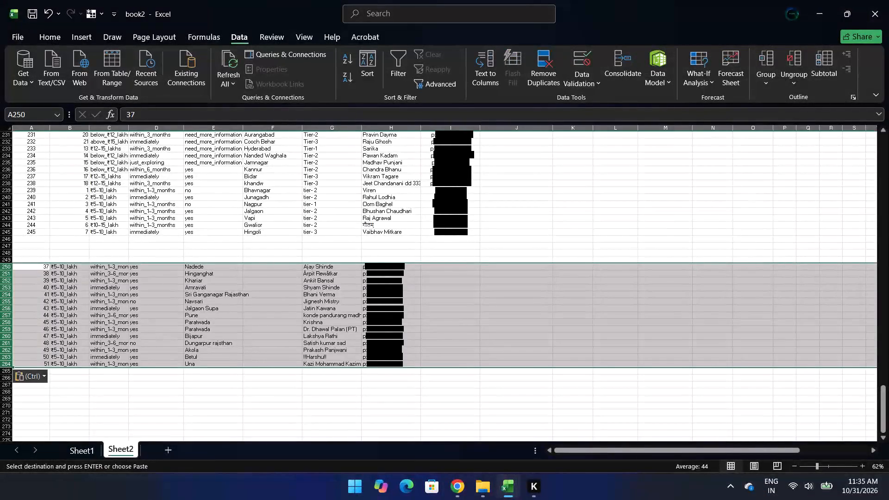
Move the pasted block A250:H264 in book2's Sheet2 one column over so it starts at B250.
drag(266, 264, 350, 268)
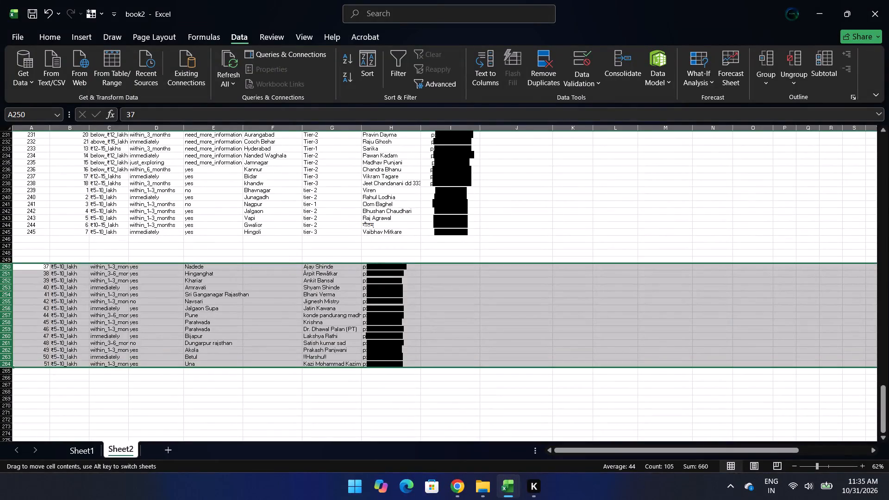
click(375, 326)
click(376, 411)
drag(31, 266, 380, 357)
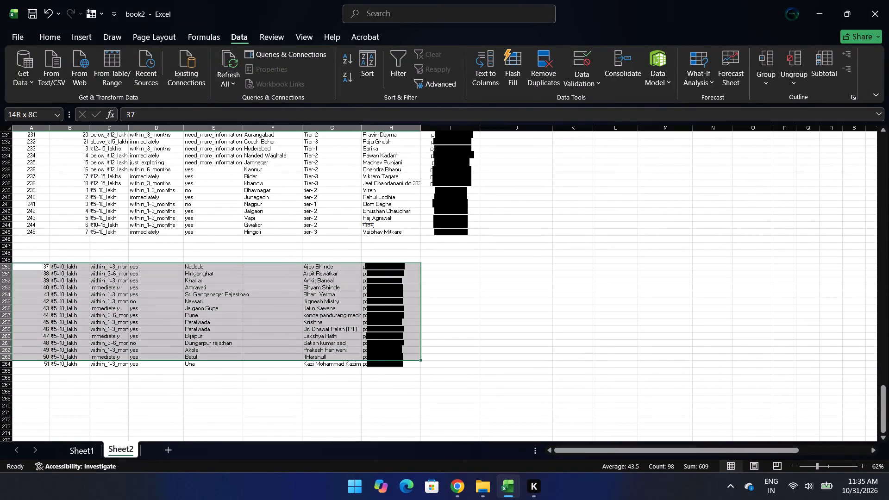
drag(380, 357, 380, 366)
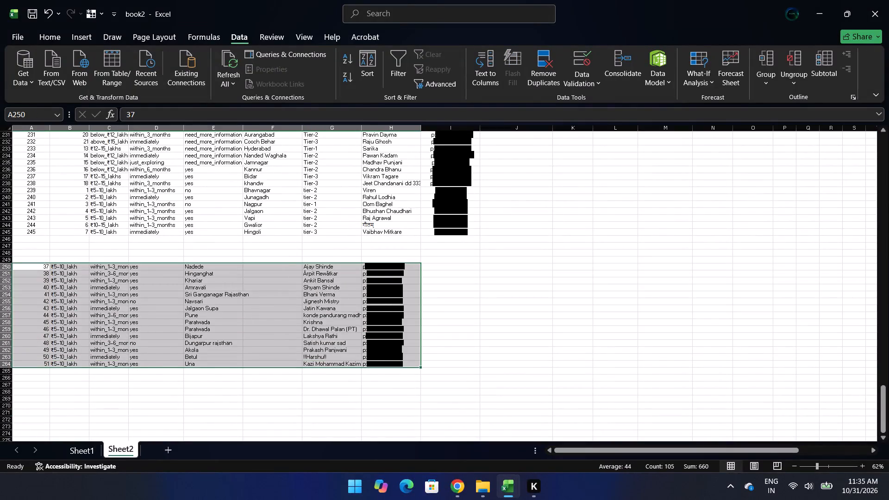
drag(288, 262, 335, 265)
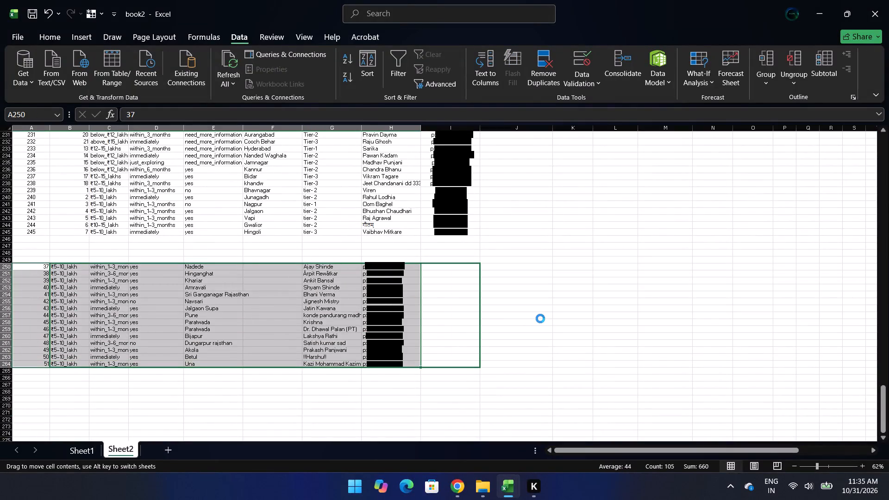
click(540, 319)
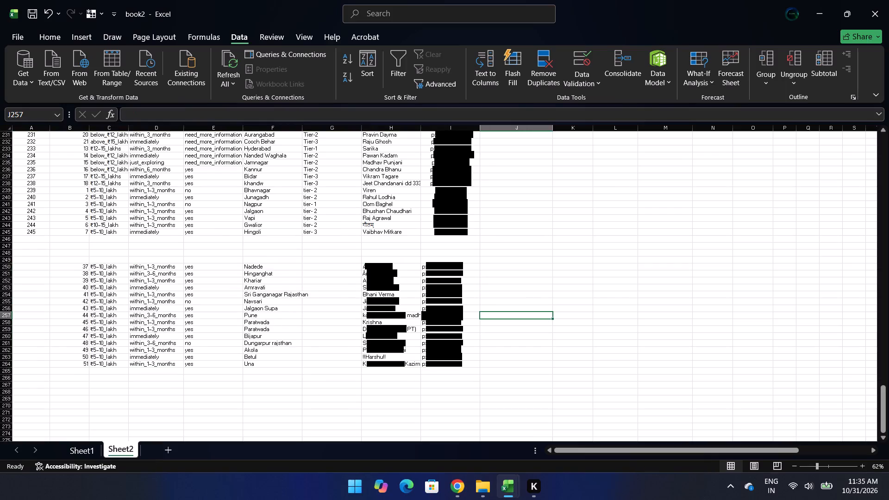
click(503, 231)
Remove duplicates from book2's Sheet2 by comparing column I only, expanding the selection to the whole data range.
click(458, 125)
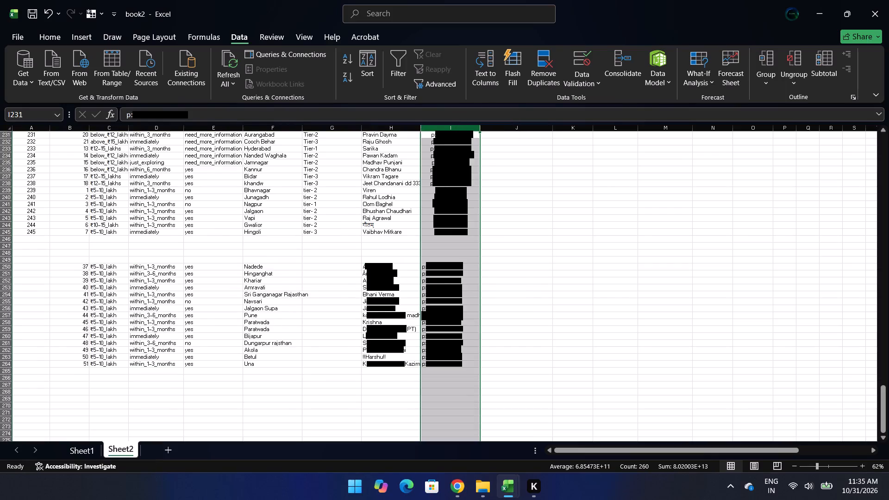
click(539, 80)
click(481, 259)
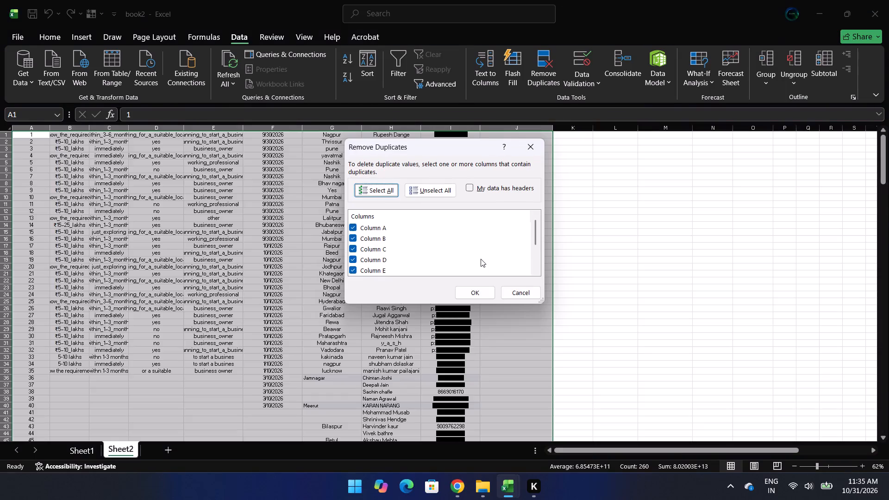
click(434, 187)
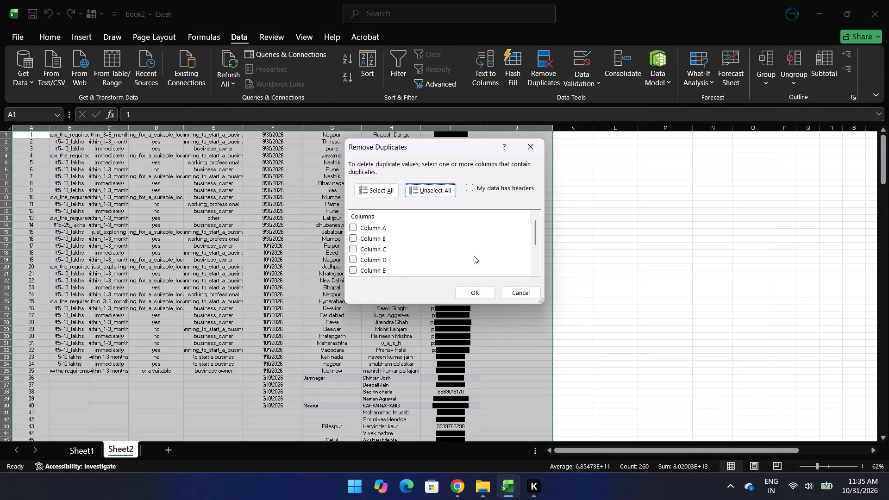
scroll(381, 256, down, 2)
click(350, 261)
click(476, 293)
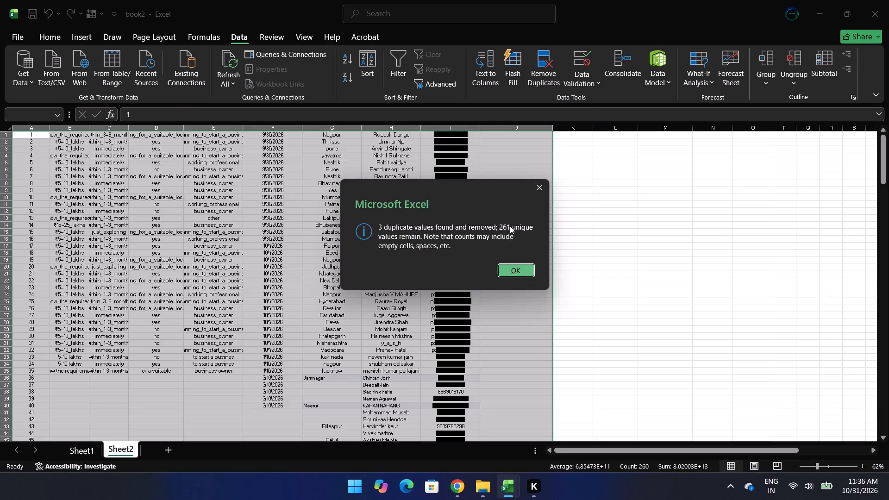
Move the duplicate-removal message off the data, examine Sheet2's rows down to the pasted leads, and dismiss the message.
drag(444, 185, 695, 191)
scroll(487, 286, down, 2)
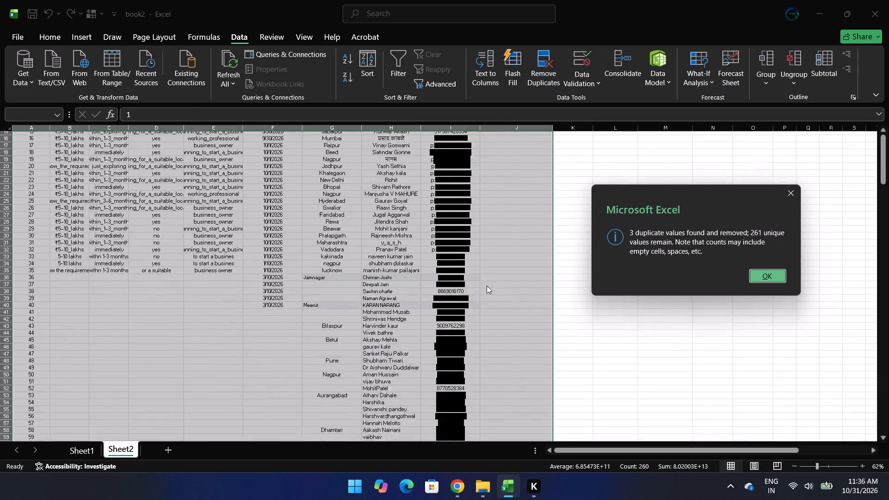
scroll(487, 286, down, 5)
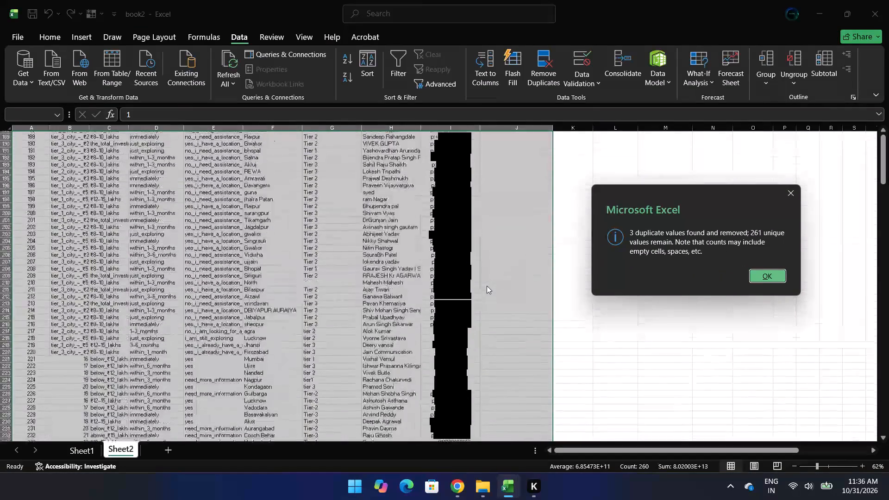
scroll(487, 286, down, 2)
scroll(486, 286, up, 7)
scroll(486, 286, down, 1)
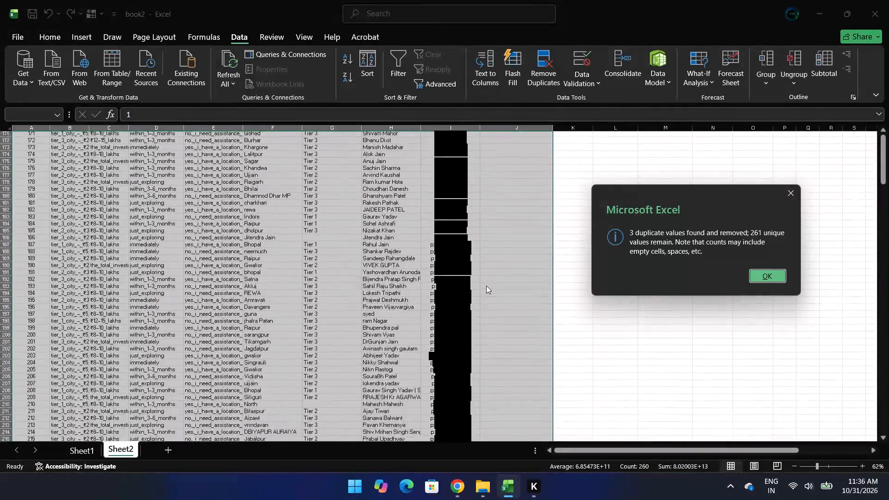
scroll(486, 286, down, 3)
scroll(486, 286, up, 1)
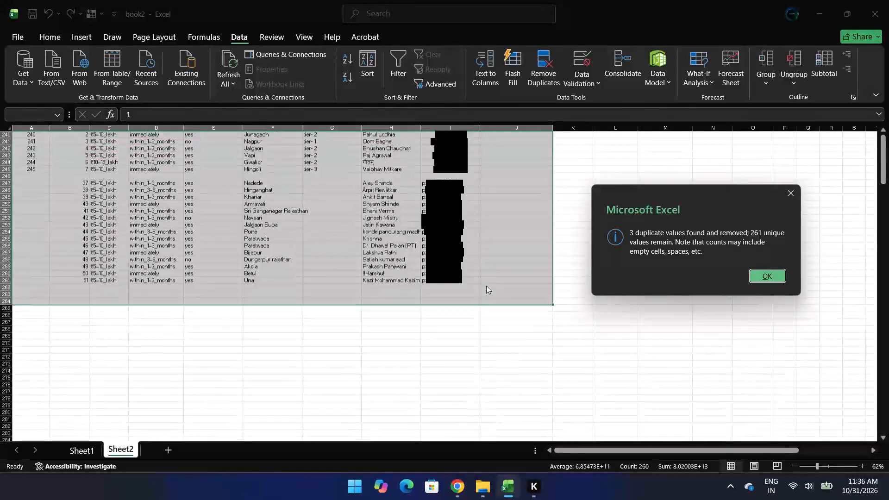
scroll(486, 286, up, 1)
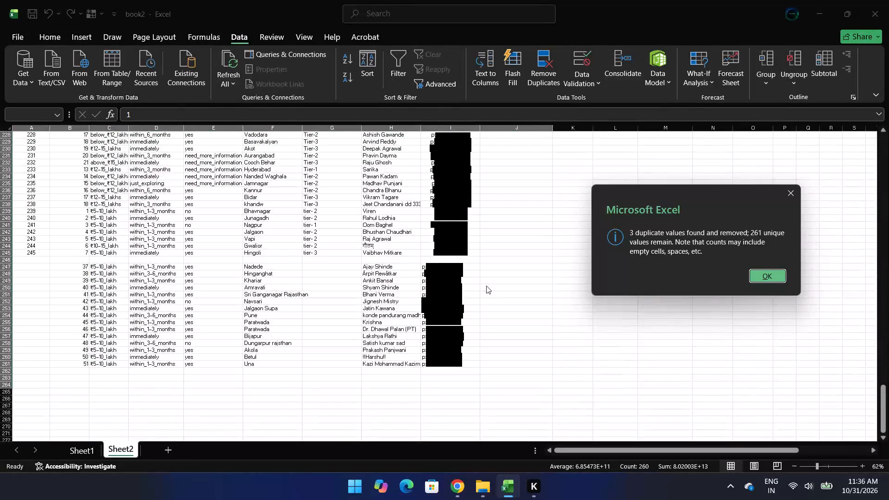
scroll(486, 286, up, 1)
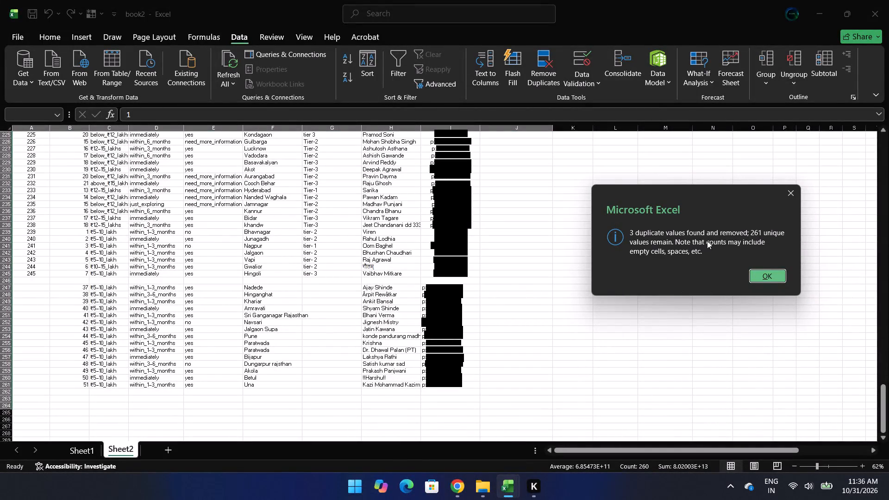
click(769, 274)
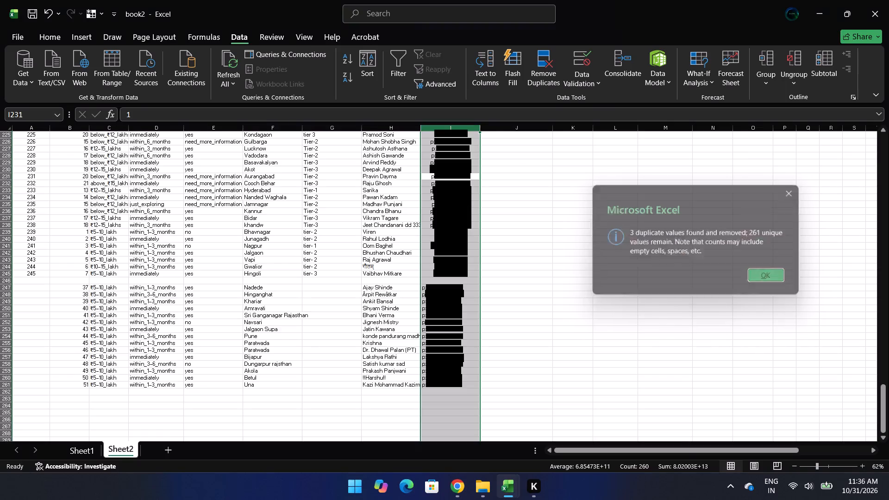
Review the earlier lead records and the pasted leads in Sheet2 to see which rows the duplicate removal affected.
scroll(753, 277, up, 3)
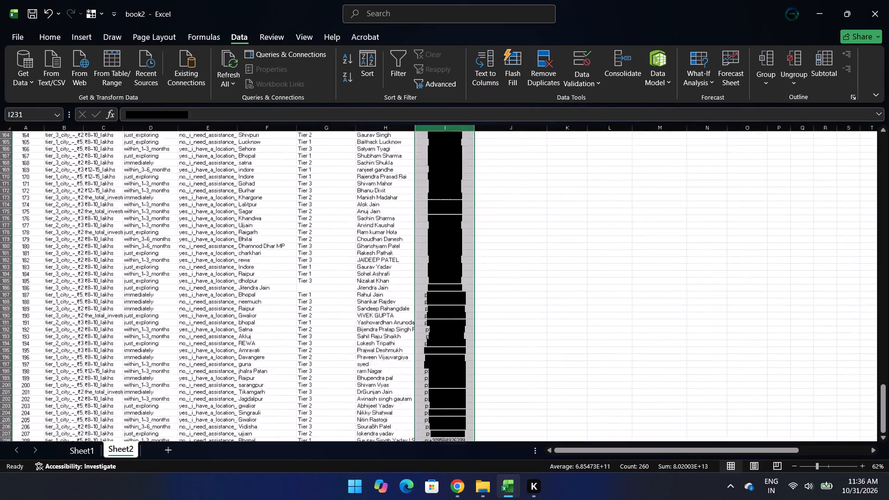
scroll(753, 277, up, 4)
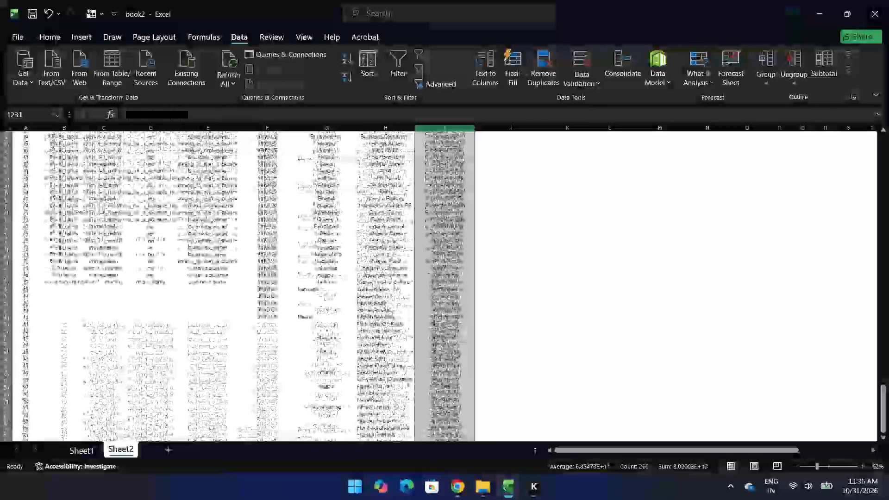
scroll(753, 277, up, 3)
scroll(753, 277, down, 6)
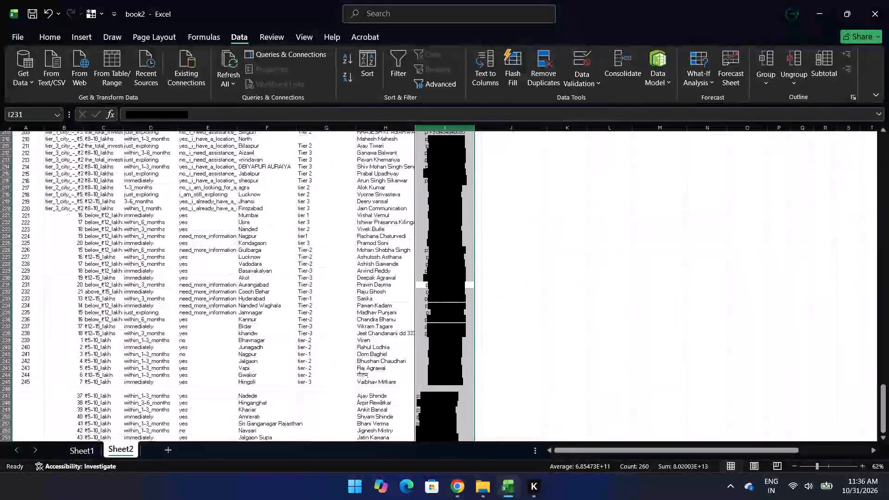
scroll(753, 277, down, 2)
scroll(753, 277, up, 2)
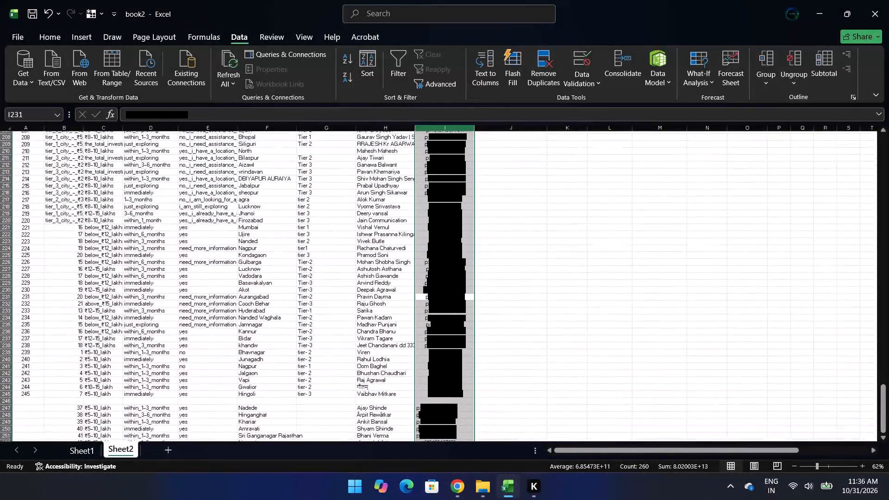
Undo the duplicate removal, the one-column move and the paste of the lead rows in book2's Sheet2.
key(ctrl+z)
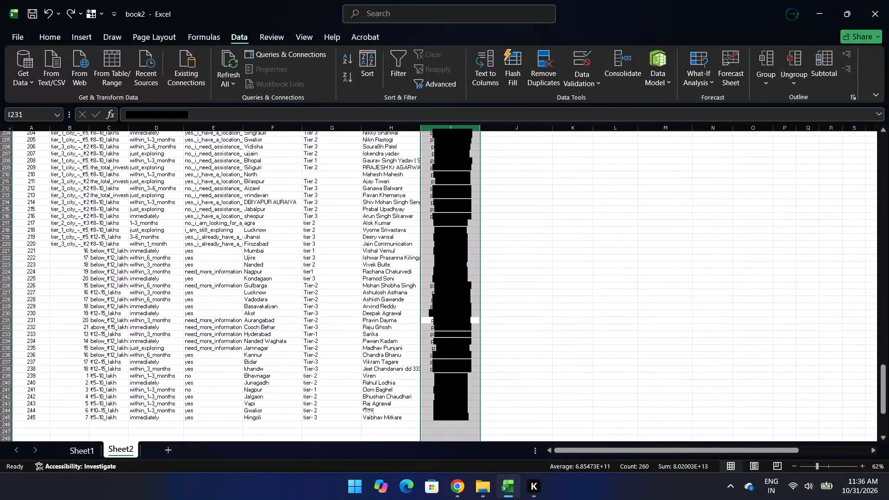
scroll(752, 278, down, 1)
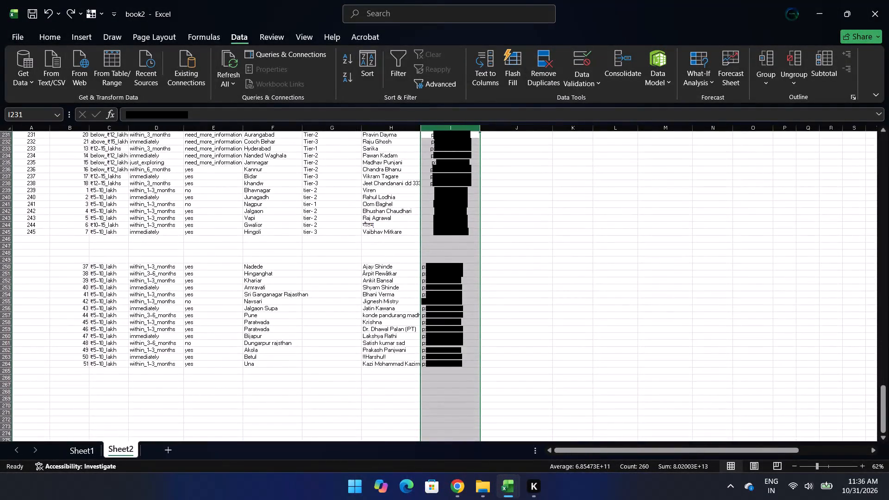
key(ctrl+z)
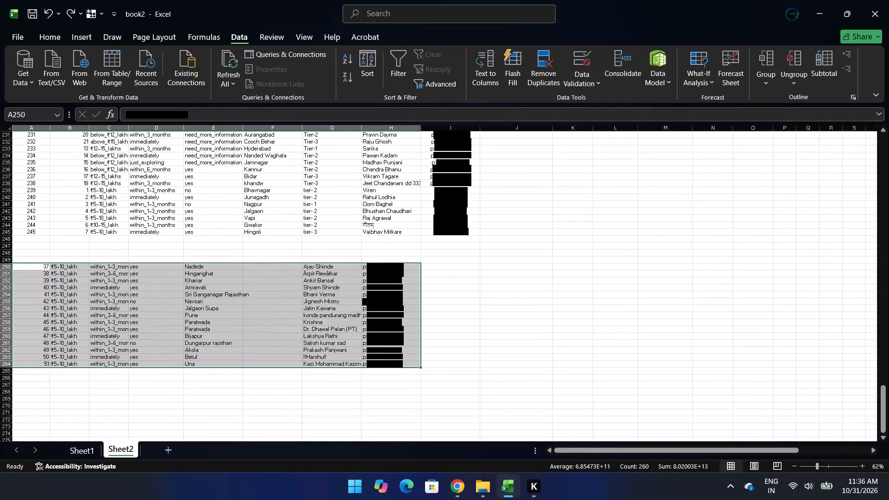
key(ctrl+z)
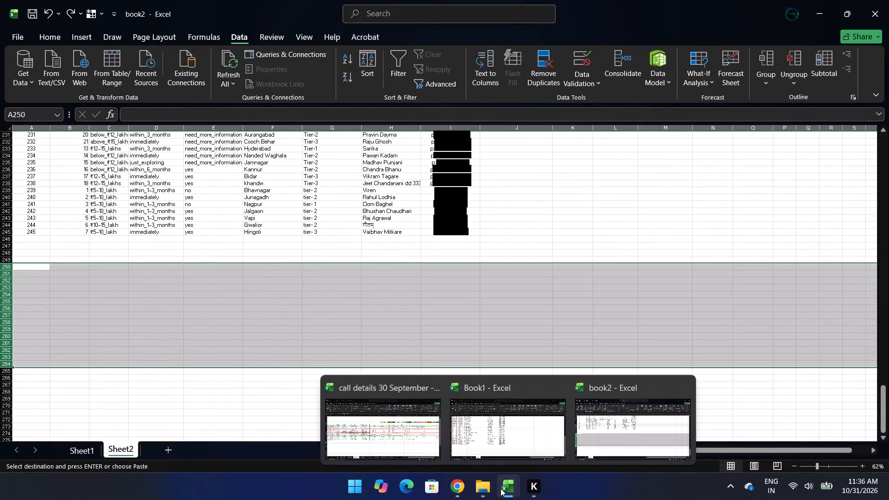
Return to Book1's Sheet1 and deselect the copied rows by selecting empty cell J62 below the lead list.
click(598, 453)
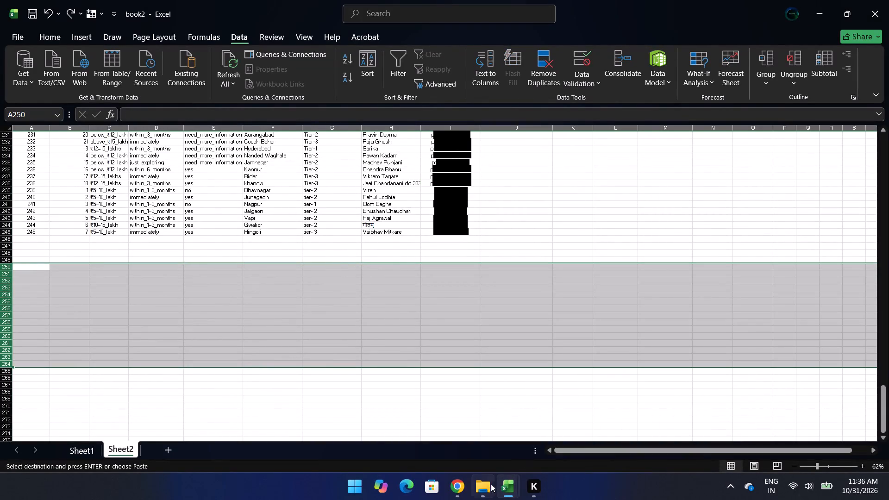
click(507, 484)
click(520, 438)
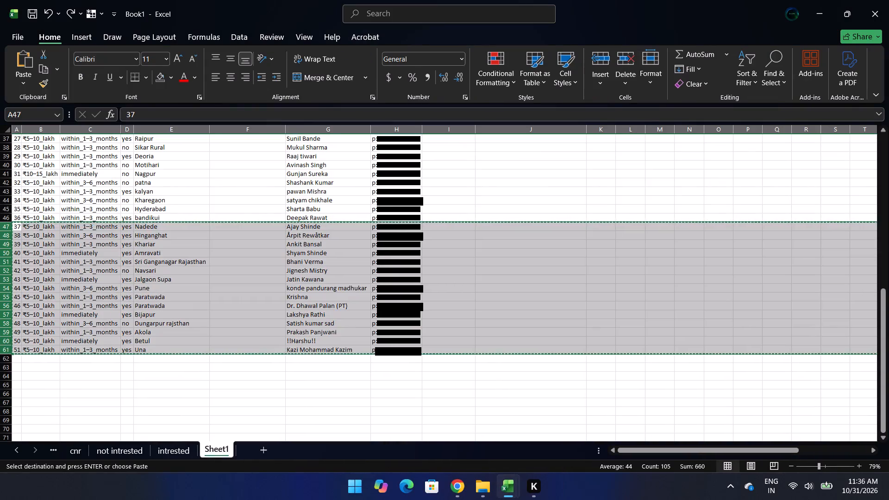
click(651, 213)
click(579, 362)
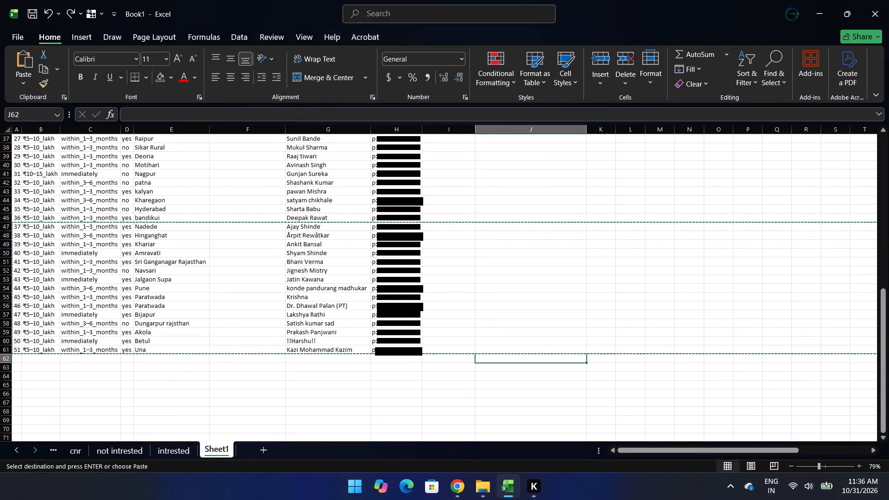
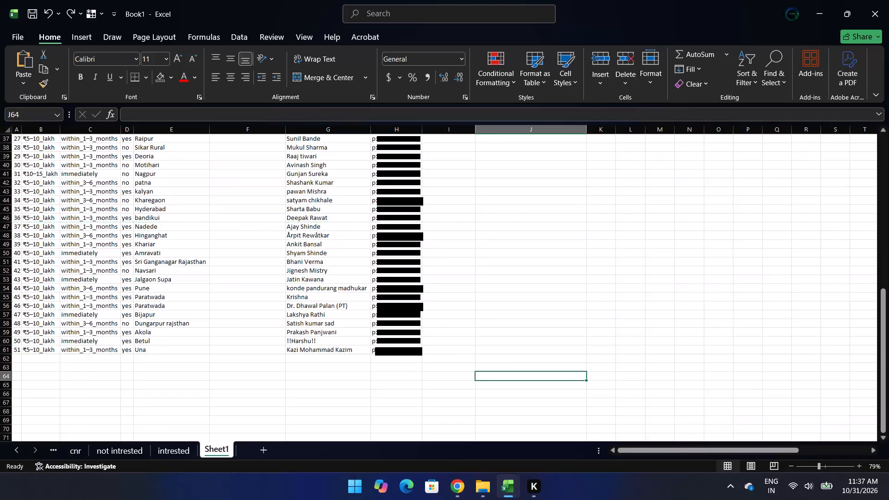
Review the full lead list in Book1's Sheet1 from its first record to its last.
click(417, 373)
scroll(526, 362, up, 1)
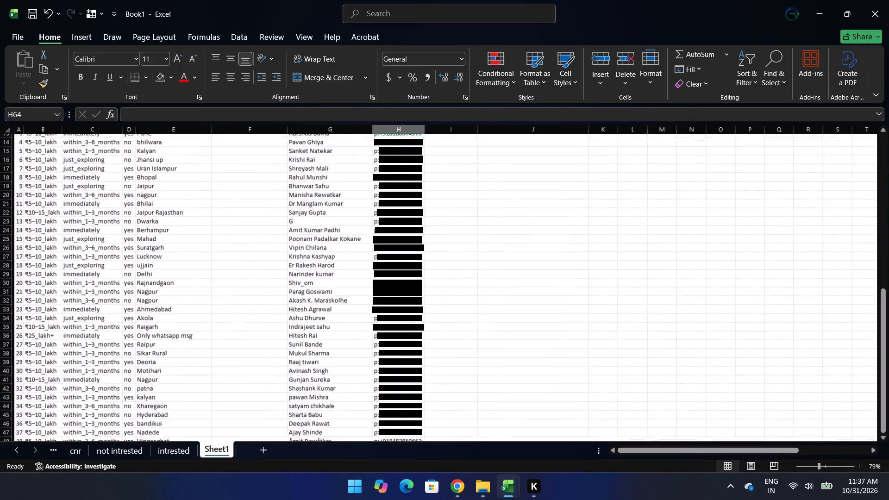
scroll(526, 362, right, 3)
scroll(526, 362, up, 1)
scroll(526, 362, down, 3)
scroll(526, 362, right, 1)
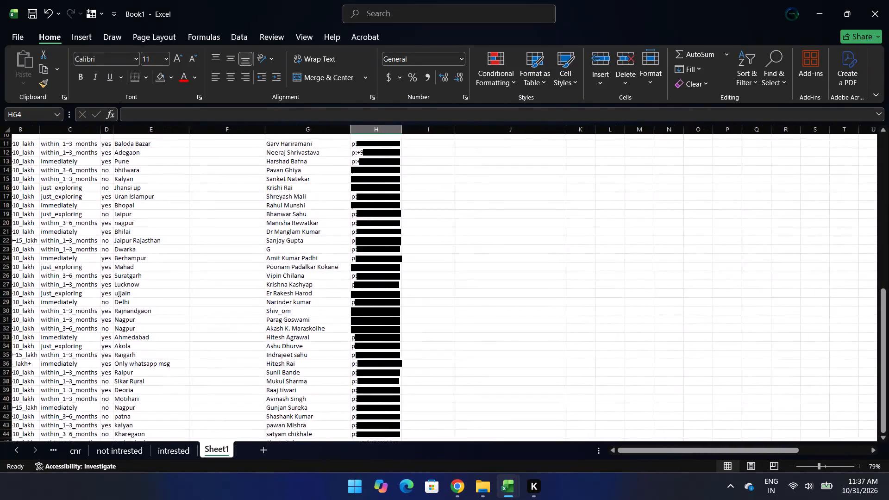
scroll(526, 362, right, 1)
scroll(467, 232, up, 3)
scroll(467, 232, right, 2)
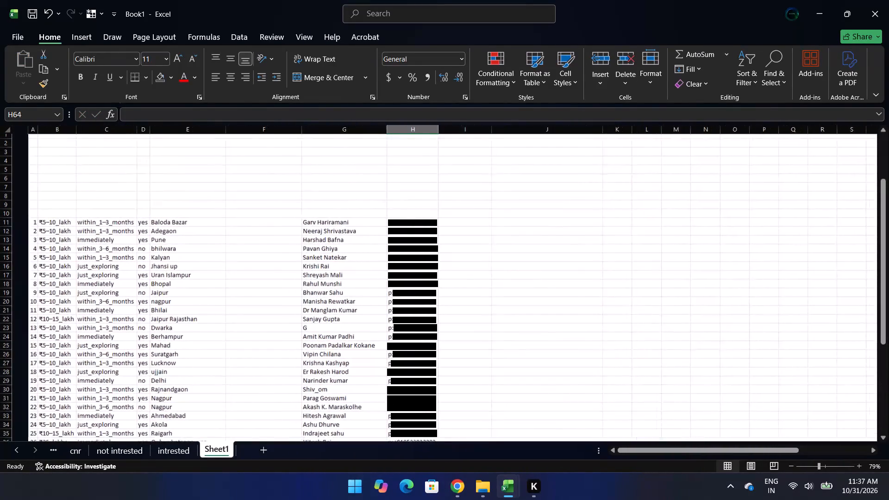
scroll(467, 232, right, 1)
scroll(467, 232, down, 3)
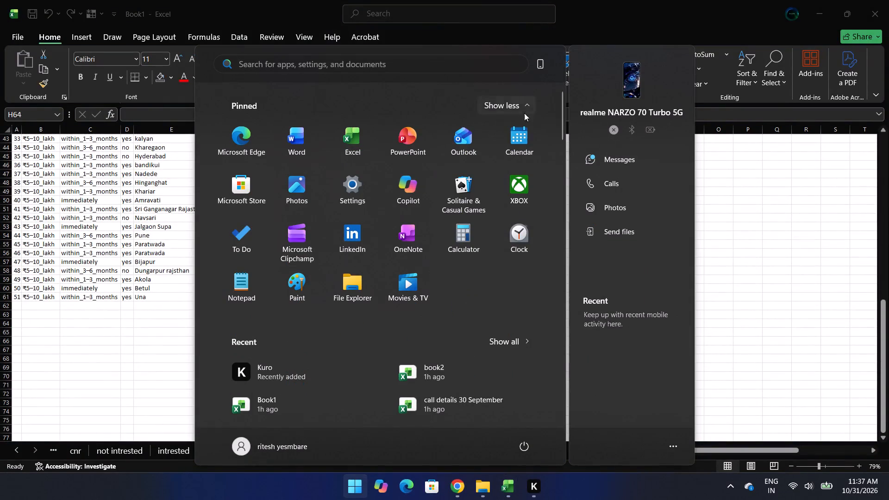
Open Calculator, divide 51 by 3, and close it to return to the workbook.
click(477, 236)
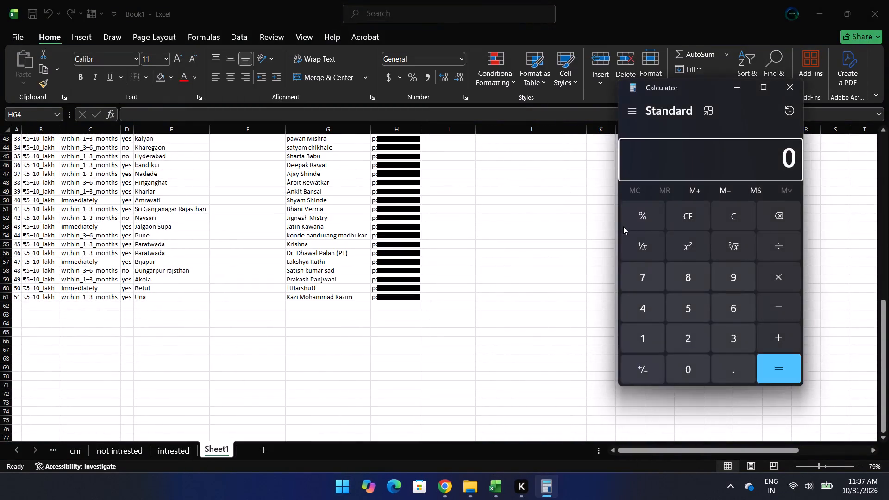
text(51)
click(773, 252)
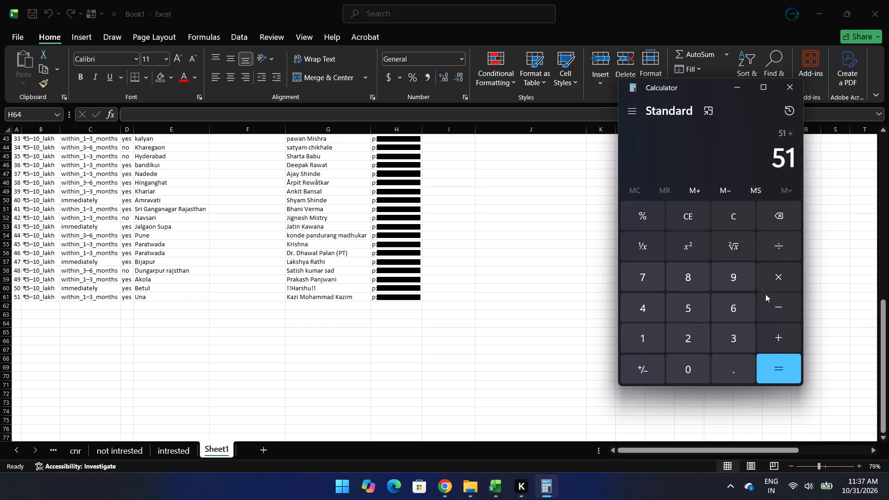
click(739, 338)
click(790, 361)
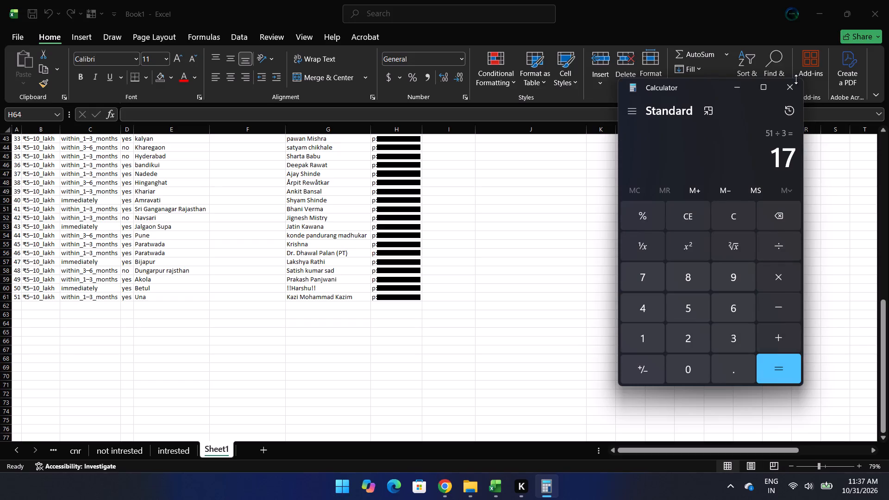
click(795, 85)
Examine the numbered leads in Book1's Sheet1 to locate where the first 17 records start and end.
scroll(599, 238, right, 3)
scroll(599, 238, up, 2)
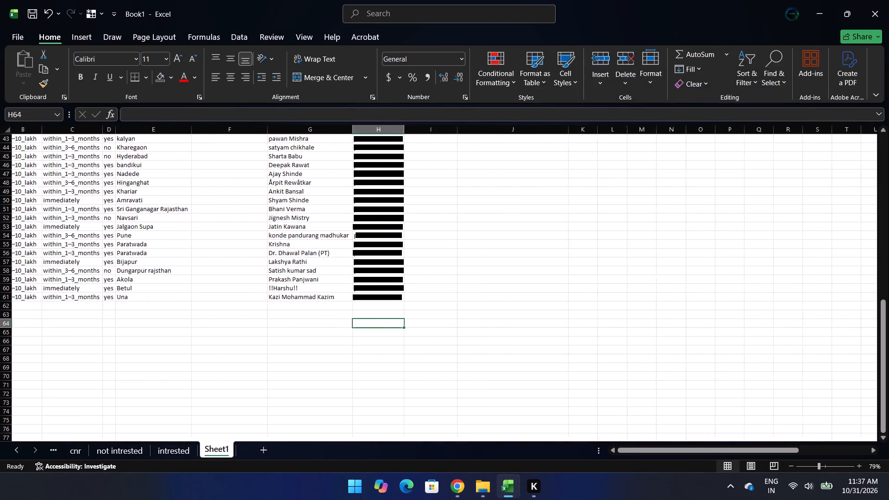
scroll(599, 238, up, 2)
scroll(599, 238, right, 2)
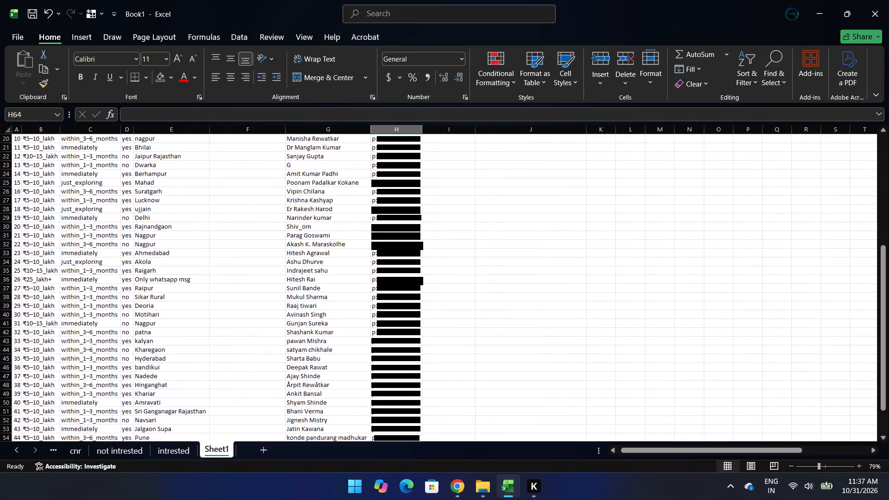
scroll(599, 238, up, 3)
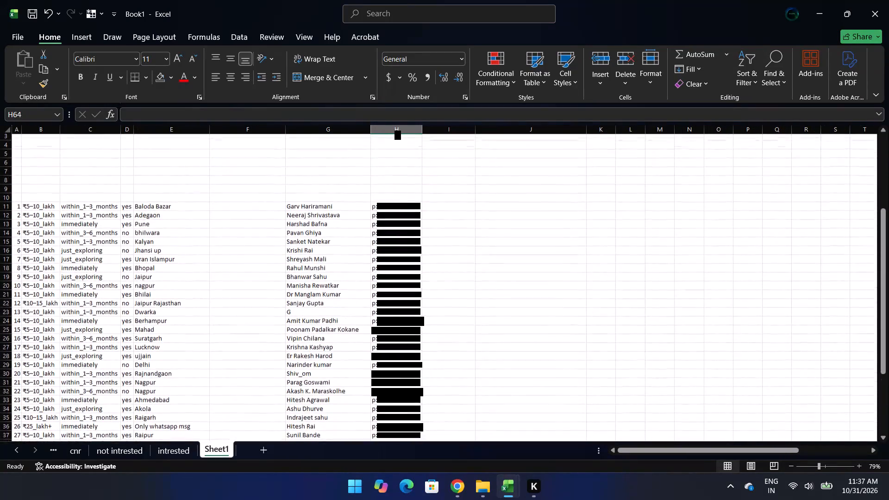
scroll(599, 238, down, 2)
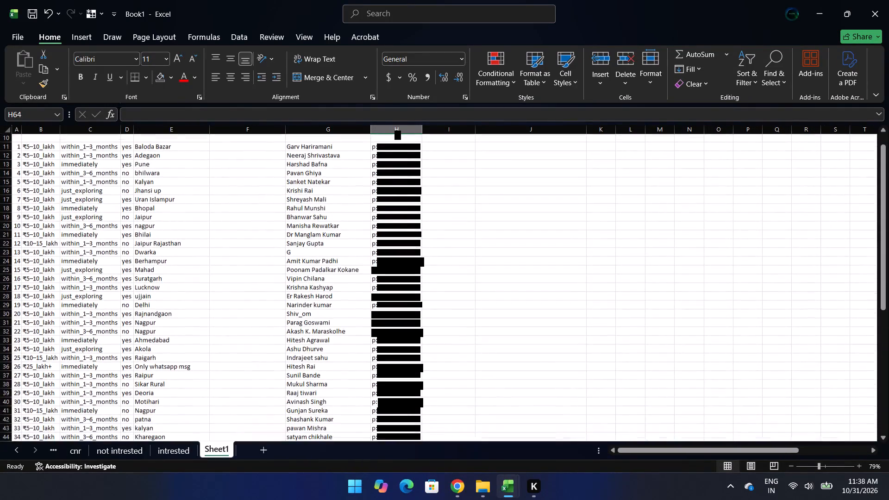
scroll(599, 238, down, 3)
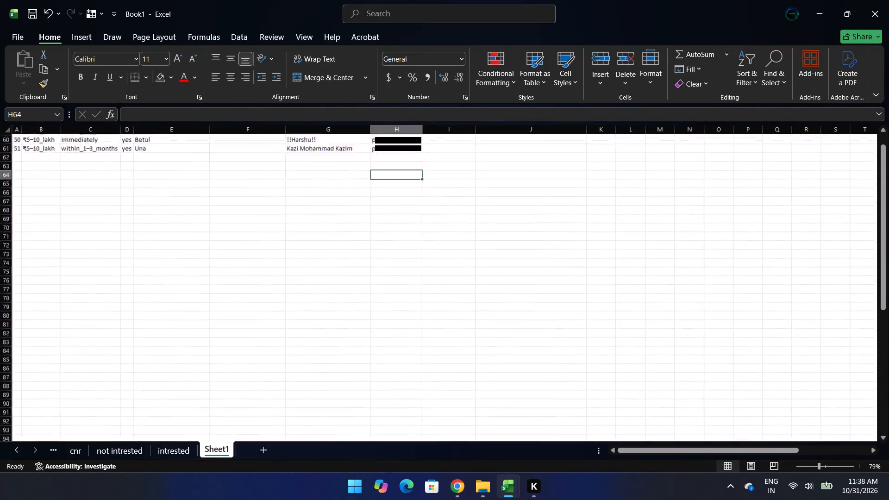
scroll(599, 238, up, 3)
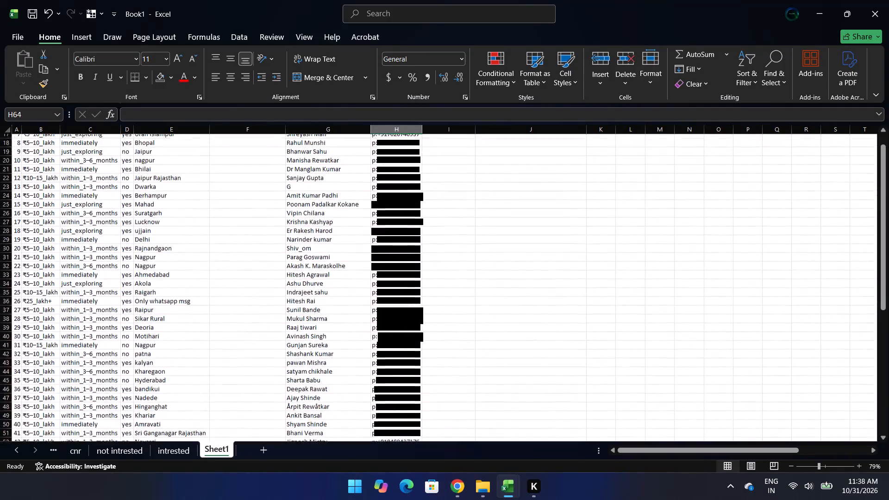
scroll(599, 238, up, 1)
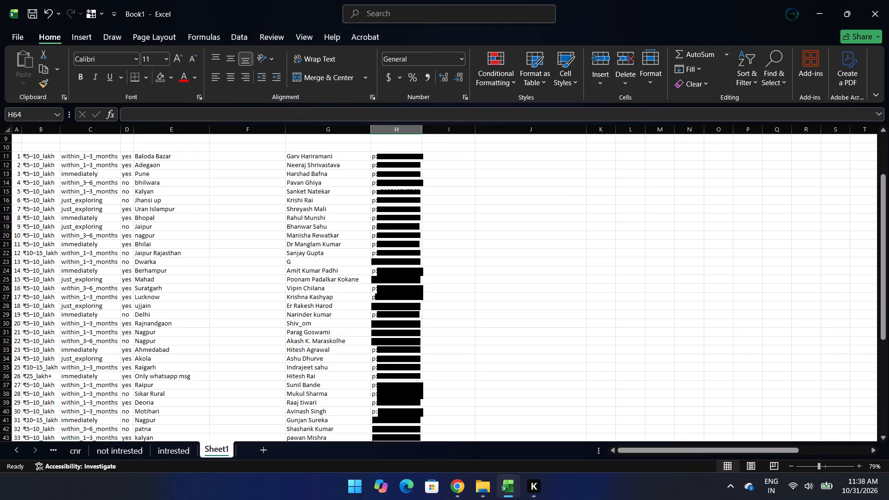
Copy leads 1 to 17 (A11:H27) from Book1's Sheet1 and paste them at B409 in book2's Sheet1, below the existing records.
drag(16, 156, 178, 293)
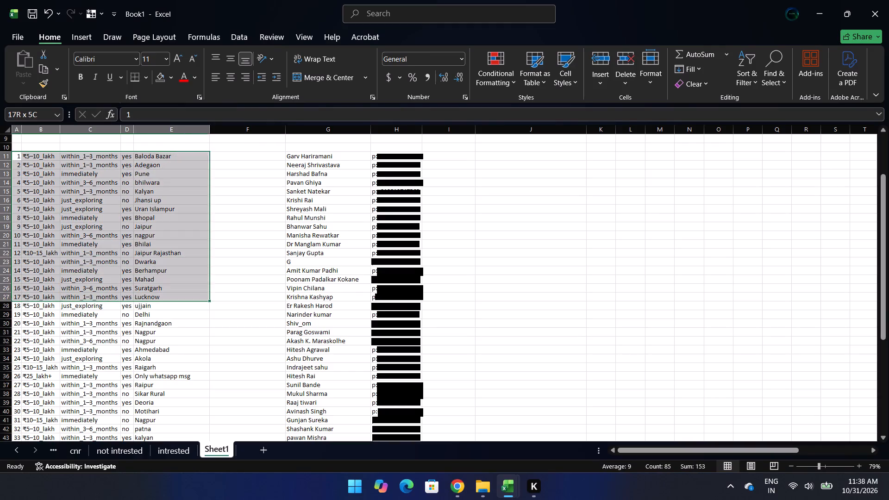
drag(178, 293, 389, 294)
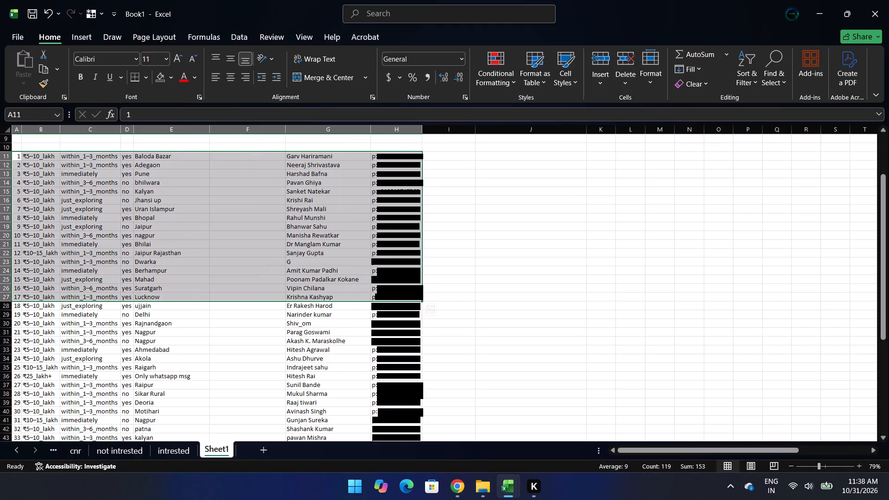
key(ctrl+c)
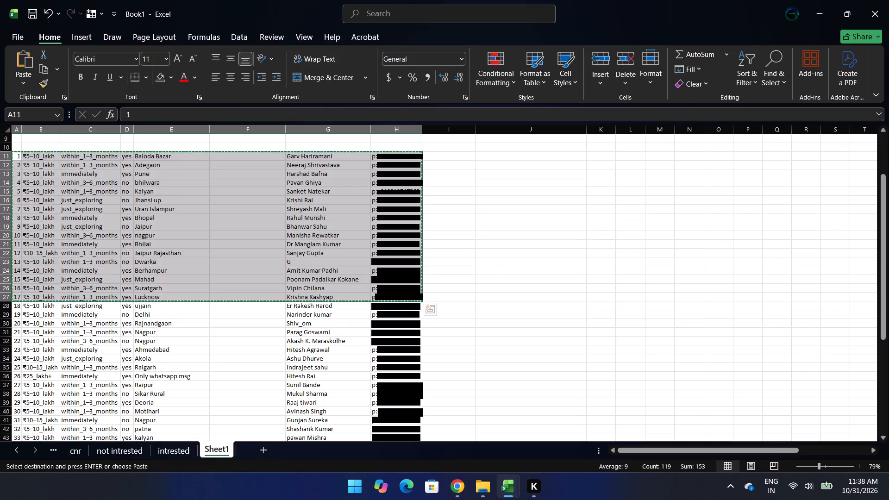
click(507, 487)
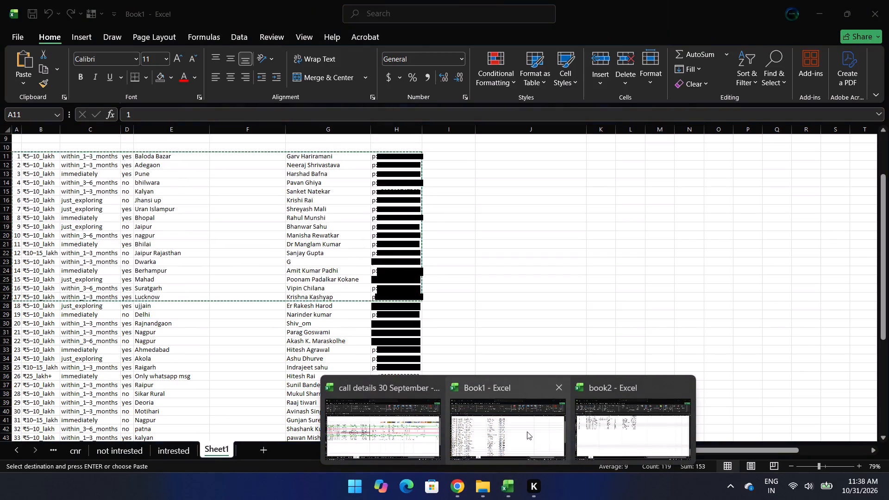
click(527, 431)
click(511, 486)
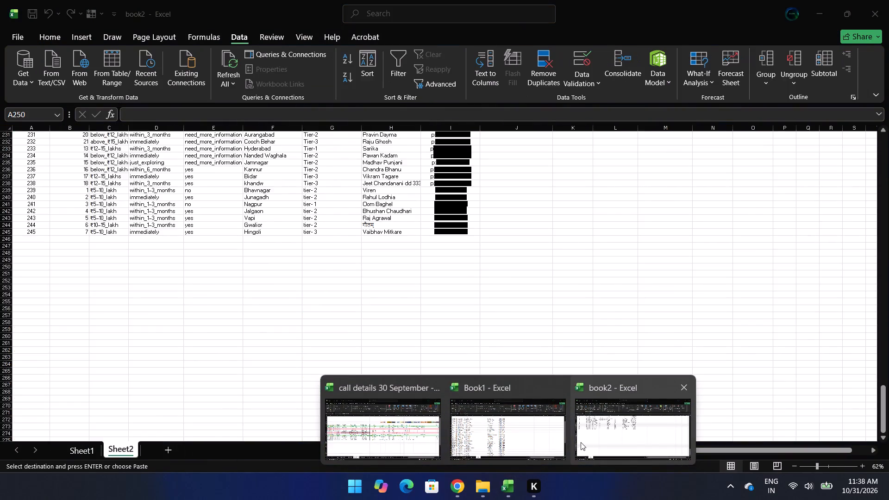
click(589, 440)
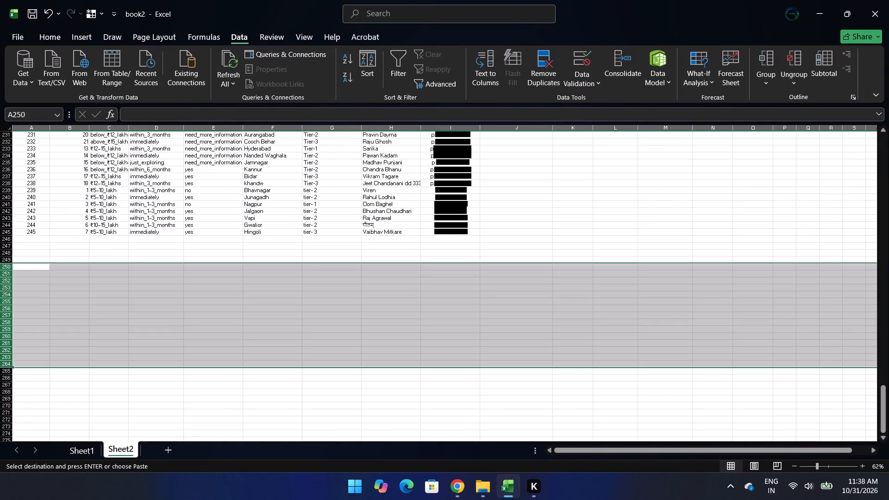
click(80, 450)
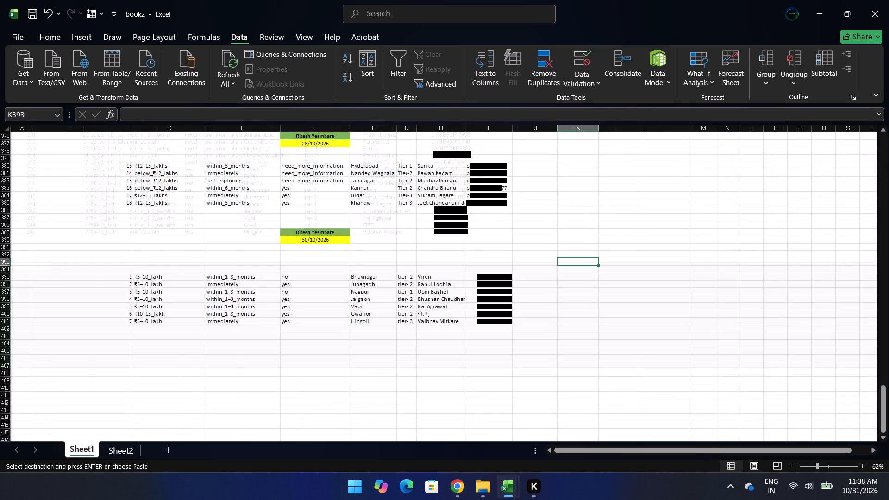
scroll(175, 373, down, 1)
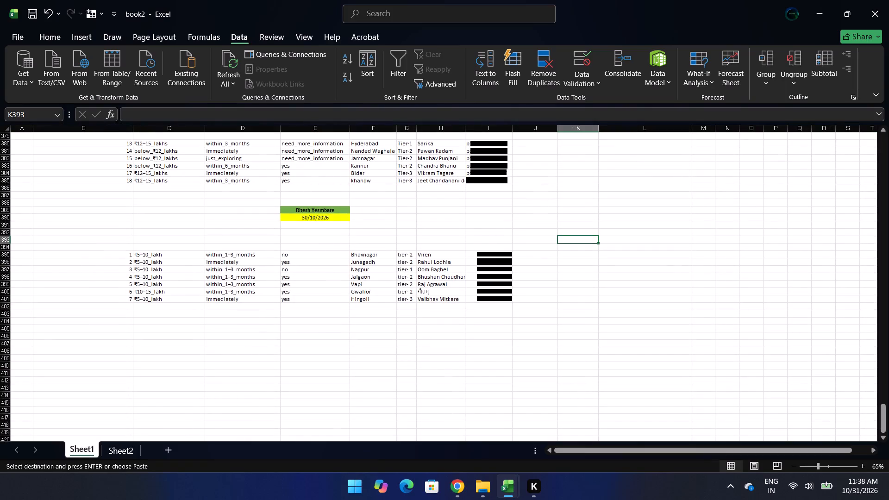
click(111, 361)
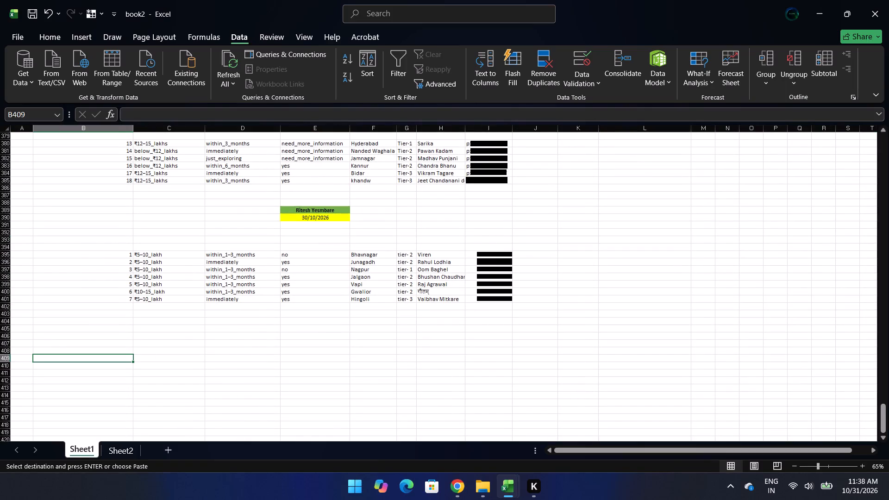
key(ctrl+v)
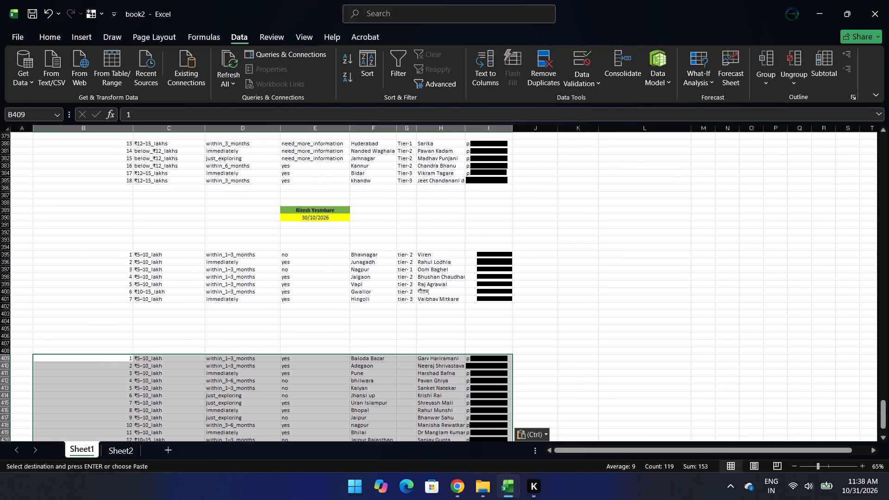
click(692, 309)
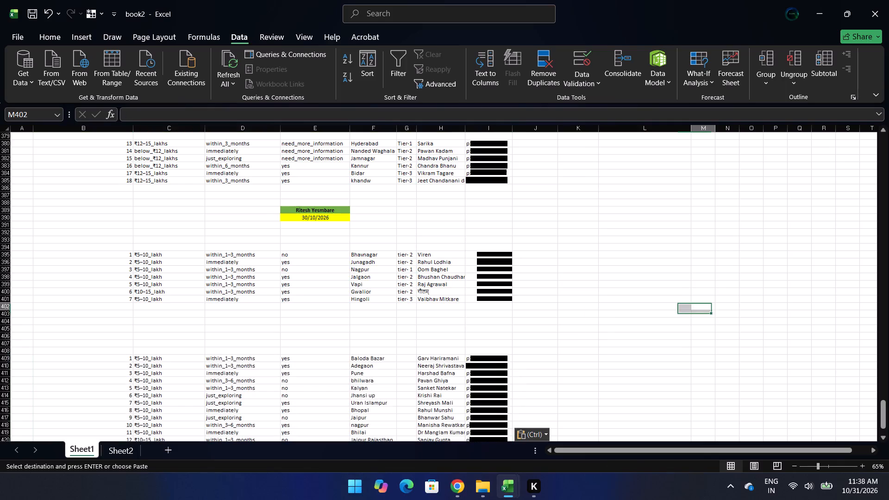
scroll(514, 326, down, 1)
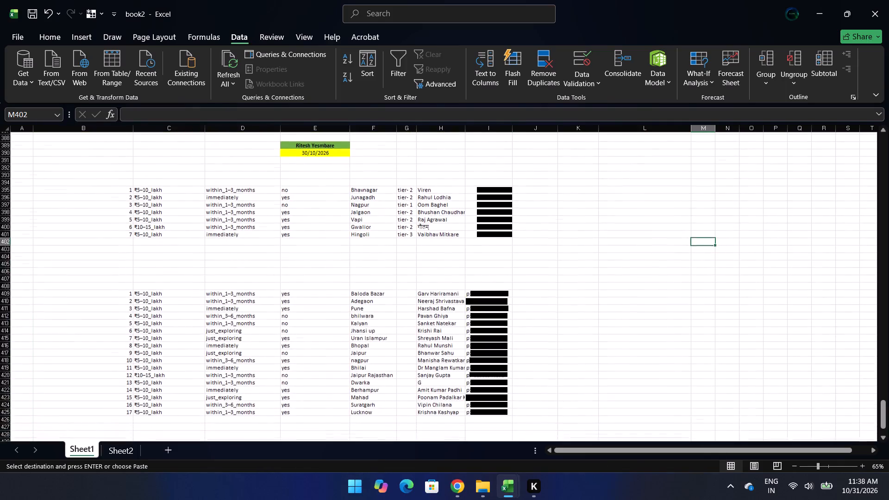
scroll(216, 392, down, 1)
Look at the last records in book2's Sheet2, and return to the pasted leads in Sheet1.
click(119, 450)
scroll(148, 292, up, 1)
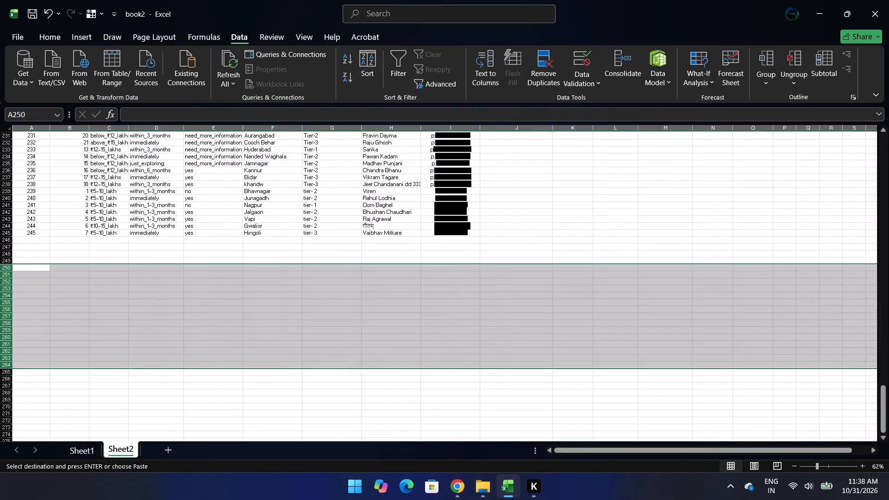
scroll(148, 292, up, 1)
click(80, 448)
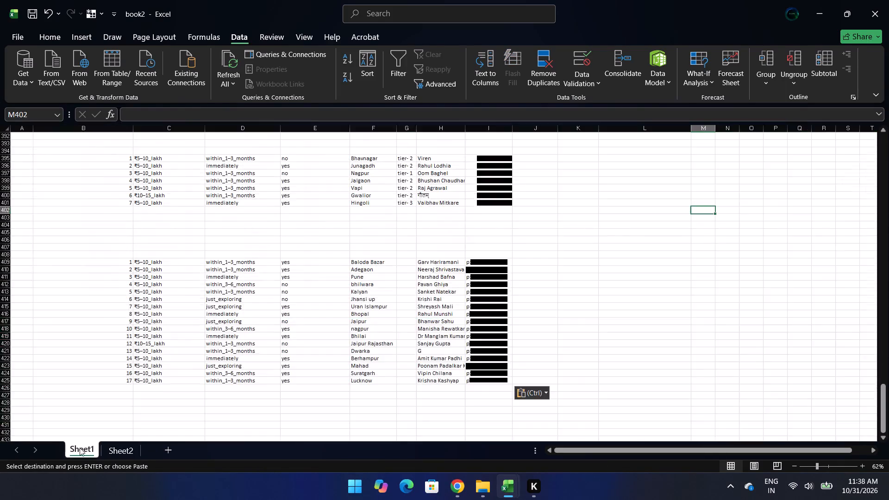
scroll(554, 238, up, 1)
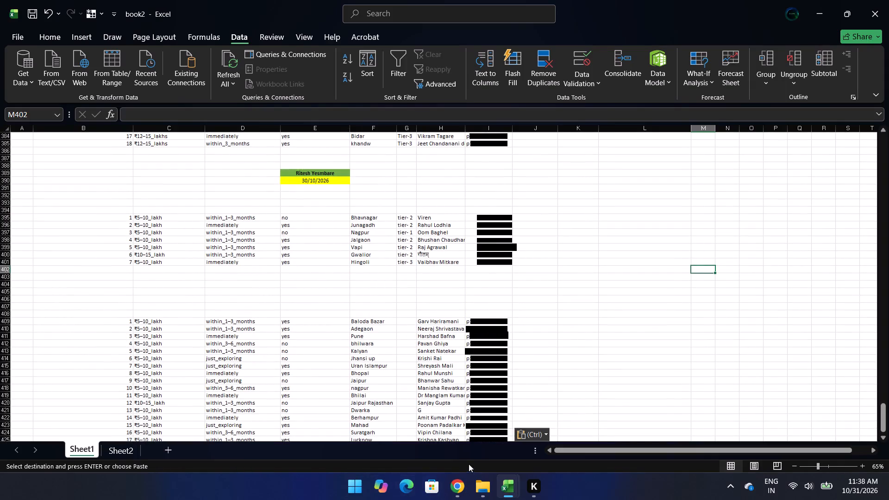
Switch to Book1 and review the numbered leads in Sheet1, from the copied first batch to the end of the list.
click(512, 487)
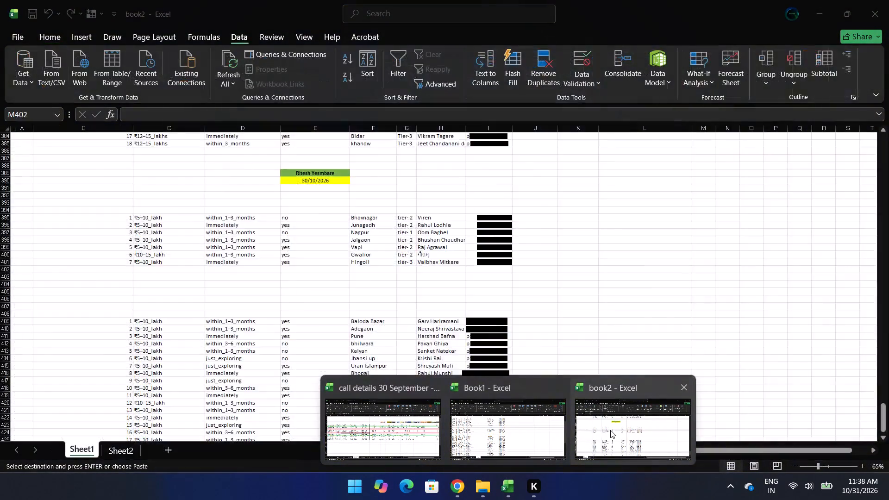
click(513, 439)
scroll(538, 335, down, 3)
scroll(538, 335, up, 1)
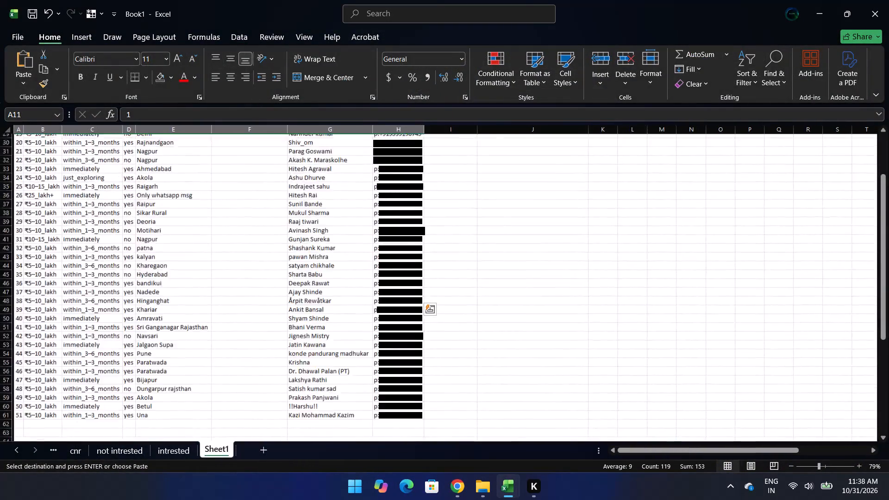
scroll(538, 335, up, 1)
scroll(538, 335, down, 3)
scroll(538, 335, up, 1)
scroll(538, 335, right, 1)
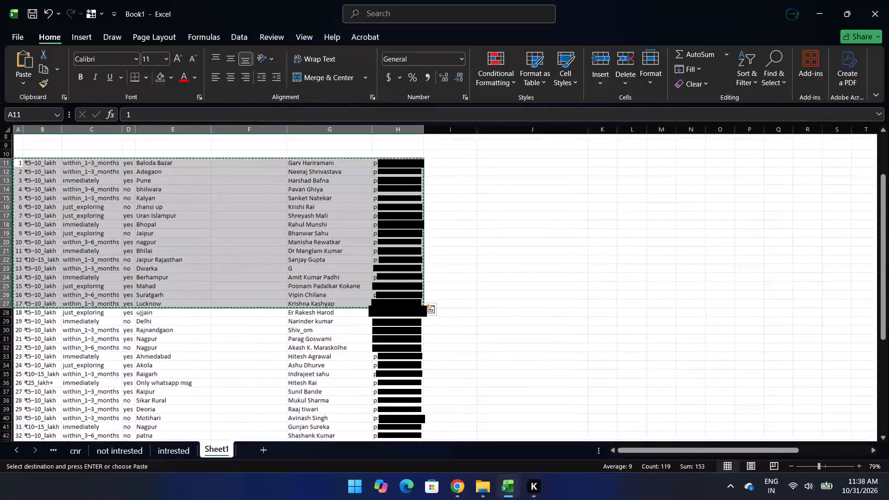
scroll(538, 335, right, 1)
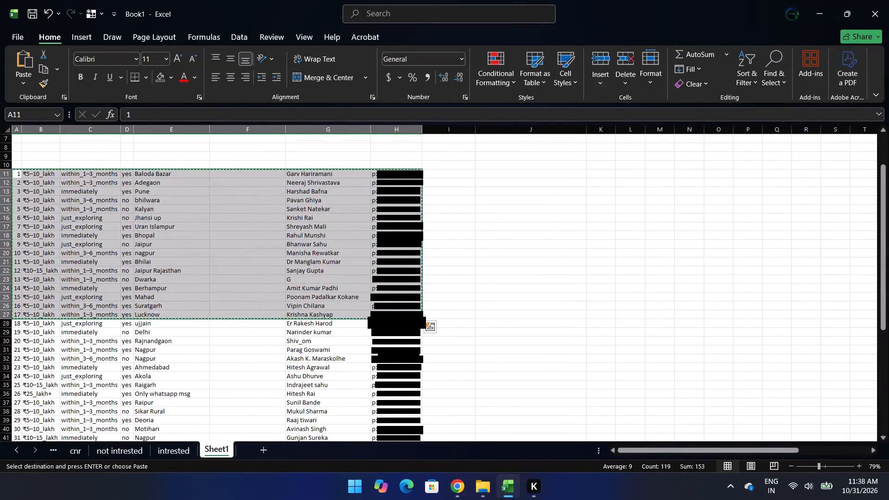
scroll(610, 300, down, 2)
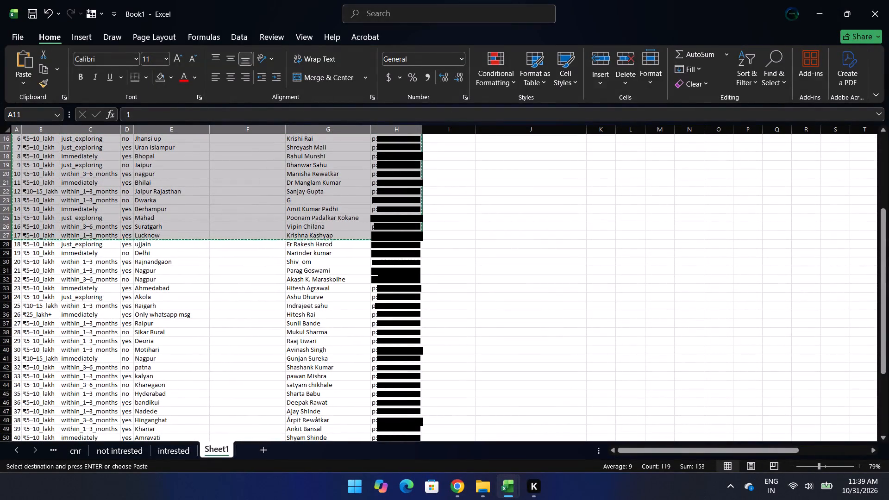
scroll(610, 300, down, 1)
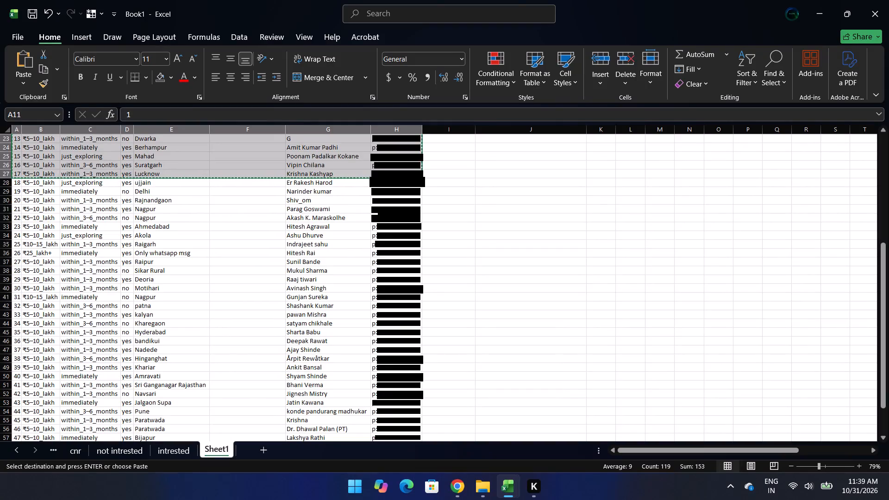
scroll(612, 292, up, 2)
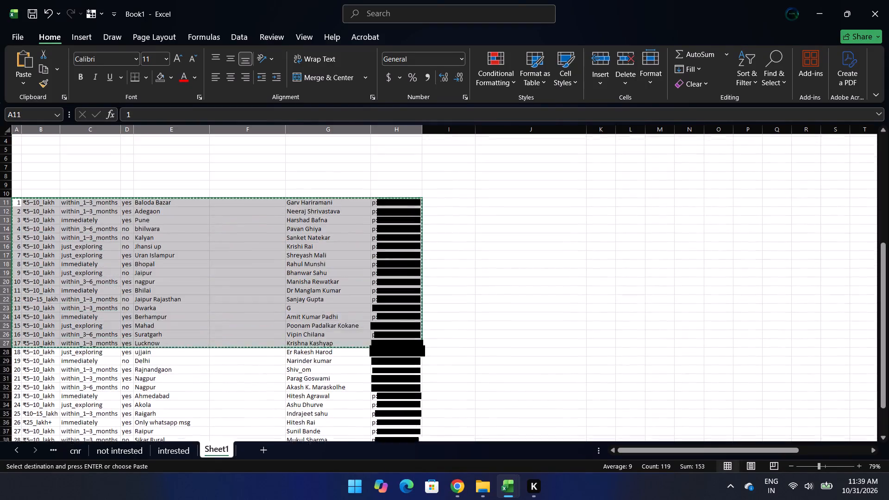
scroll(612, 292, up, 1)
scroll(612, 292, down, 2)
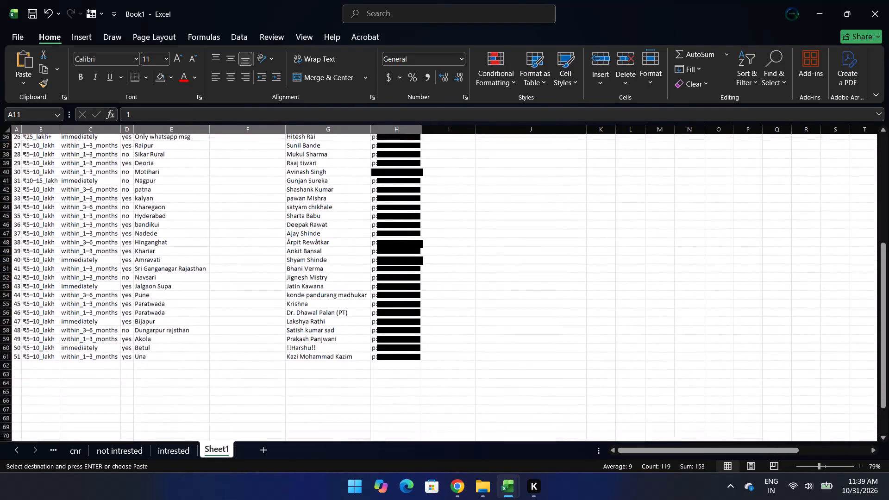
scroll(612, 292, up, 1)
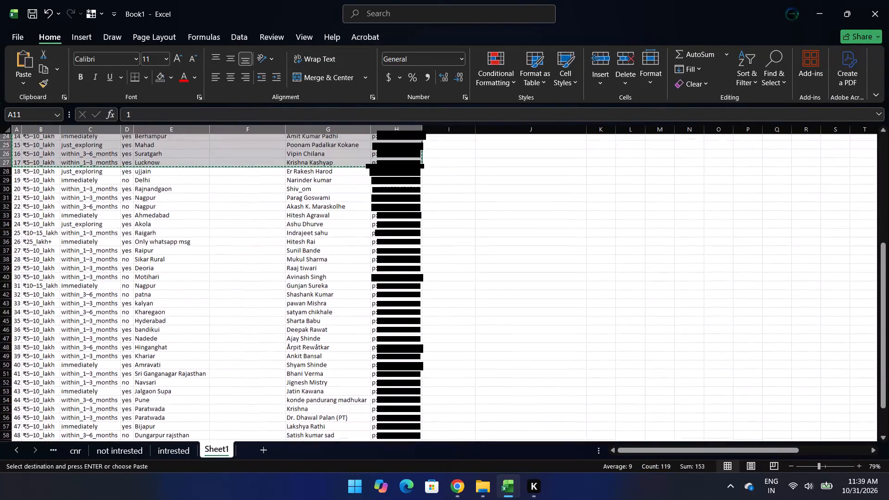
scroll(612, 292, up, 1)
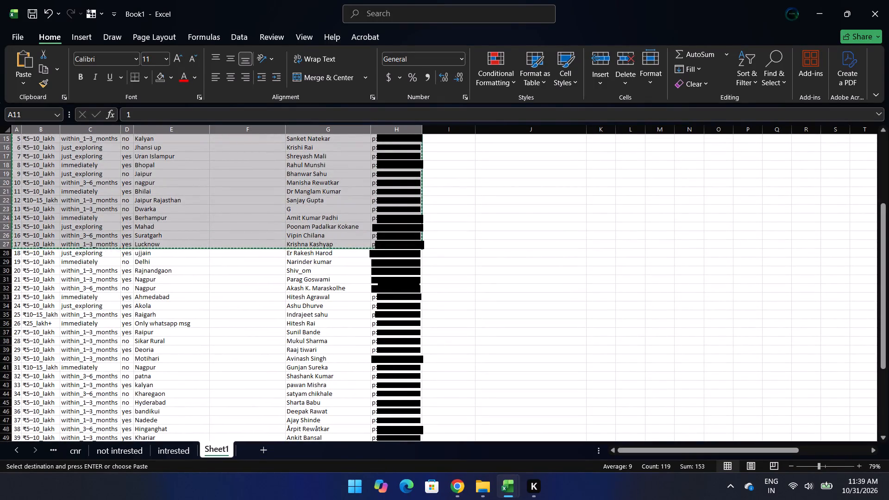
scroll(612, 292, up, 1)
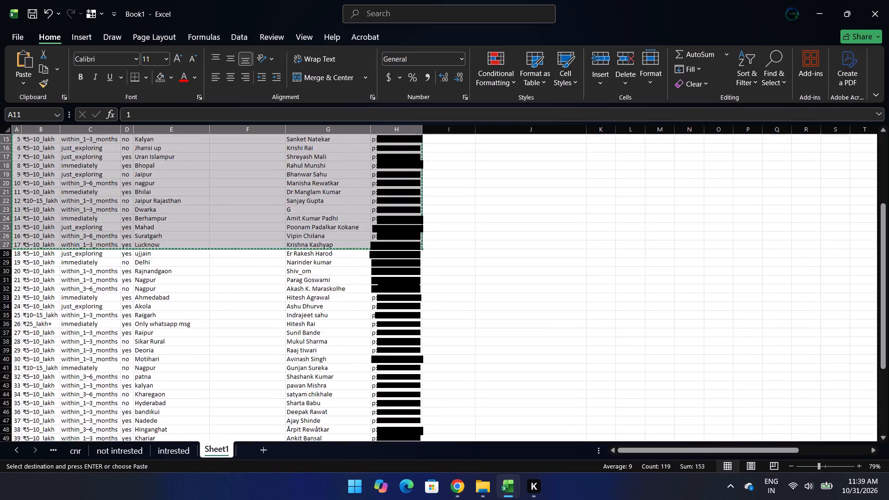
scroll(612, 292, up, 2)
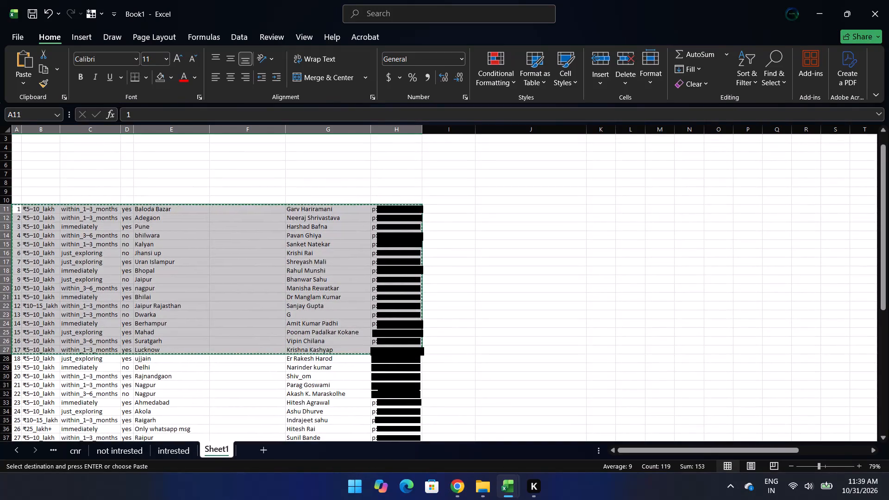
Clear all leads in columns A to H from row 10 down in Book1's Sheet1, and delete that sheet.
click(586, 240)
drag(15, 196, 471, 417)
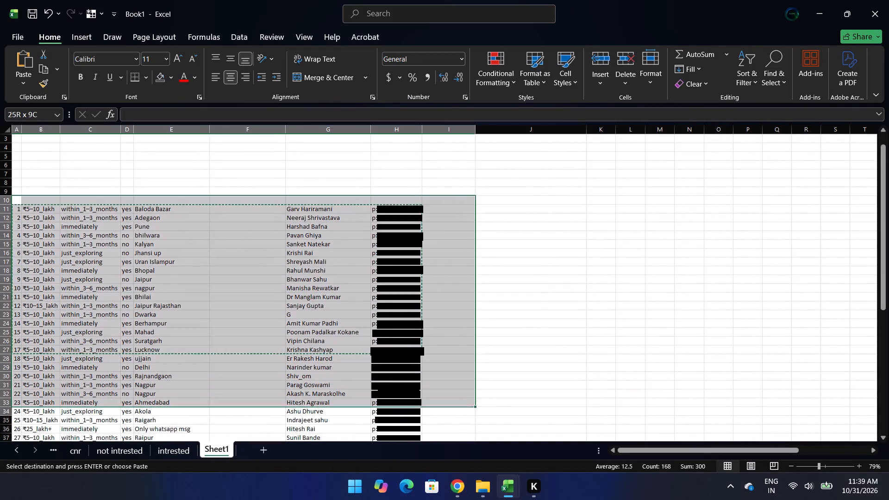
drag(471, 417, 402, 499)
key(Delete)
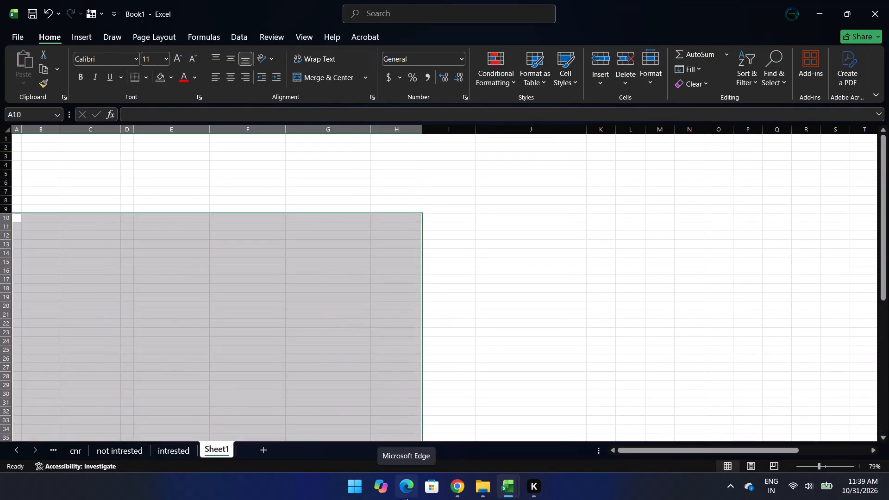
right_click(215, 452)
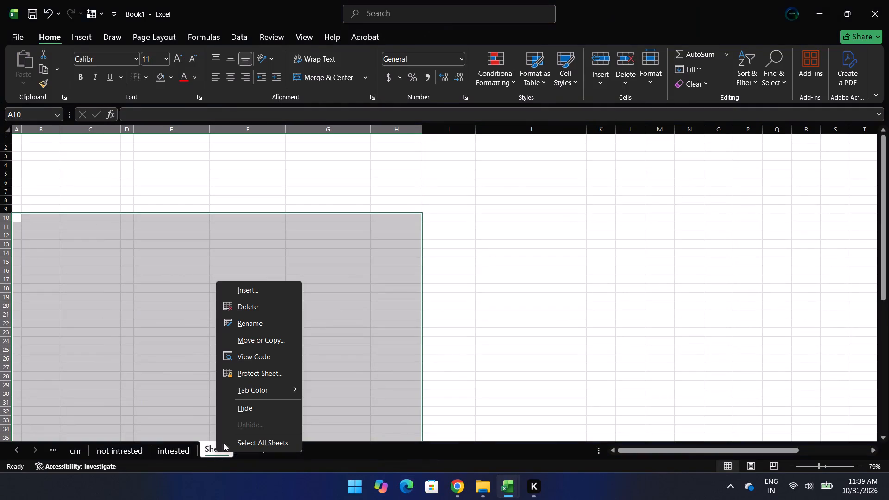
click(245, 311)
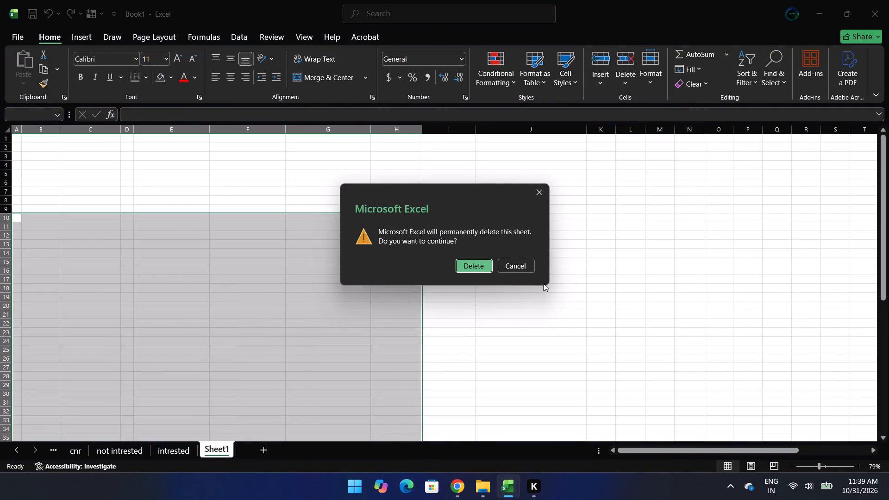
click(473, 264)
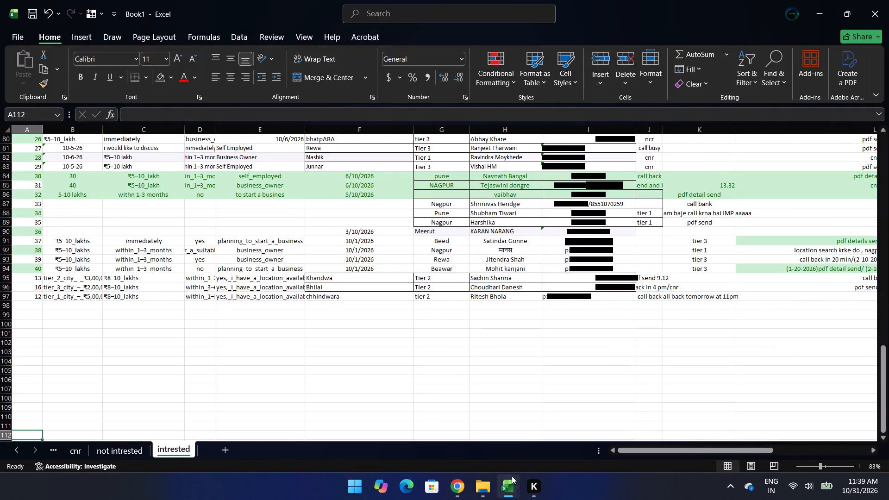
Return to the pasted batch of leads in book2's Sheet1.
click(509, 486)
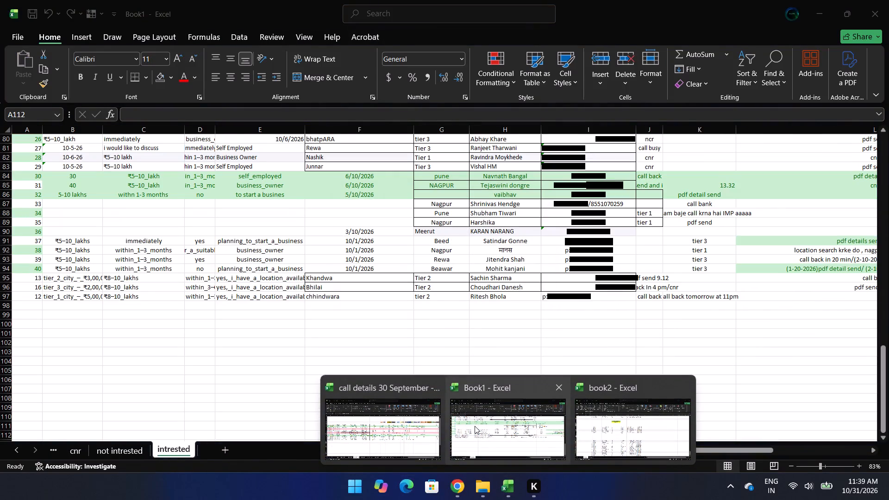
click(545, 426)
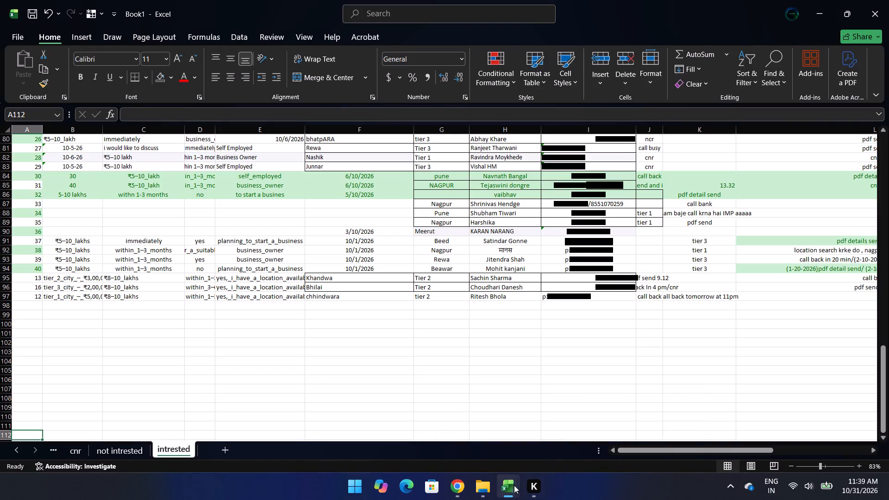
click(612, 434)
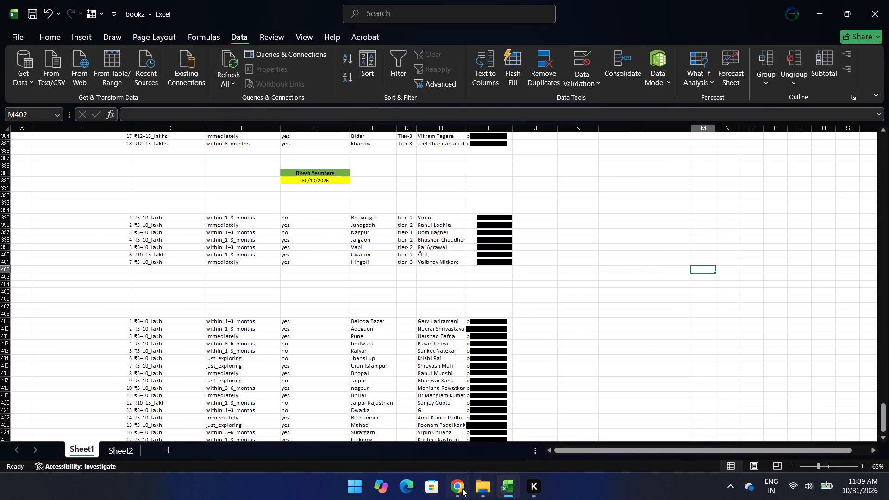
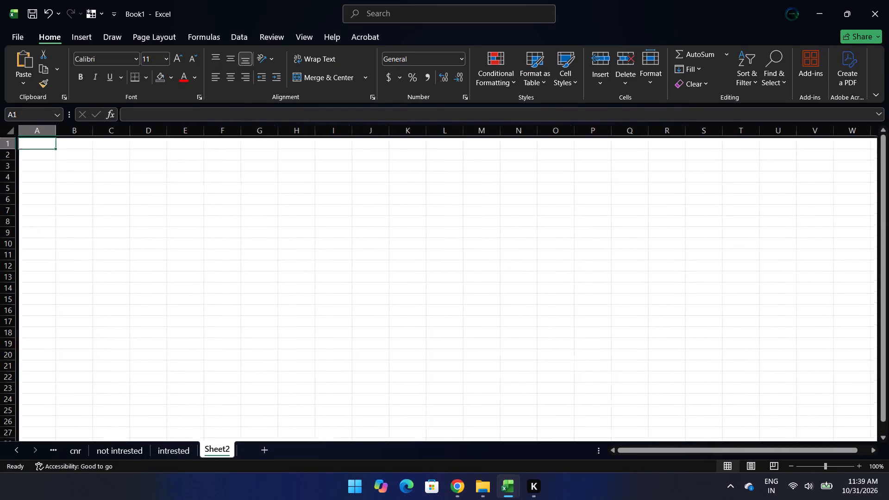
Paste the copied list of 51 leads into Book1's empty Sheet2, starting at cell A4.
scroll(50, 201, up, 1)
click(34, 169)
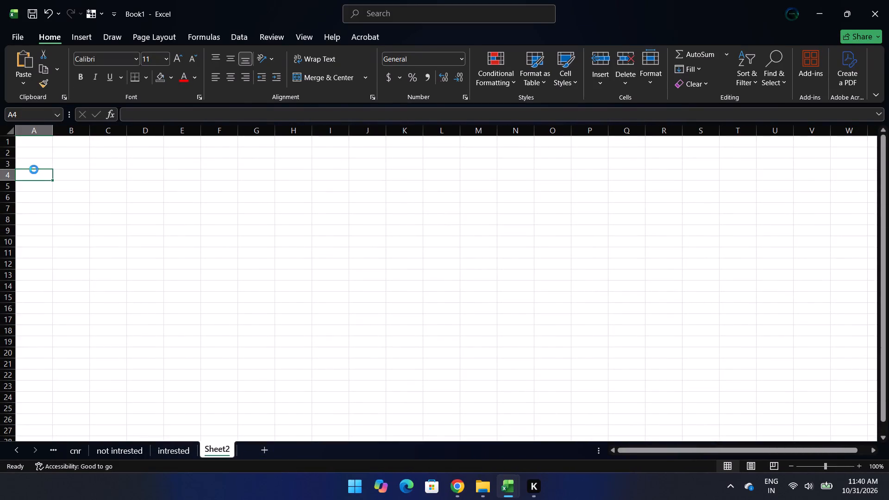
key(ctrl+v)
scroll(225, 201, down, 5)
scroll(225, 201, up, 5)
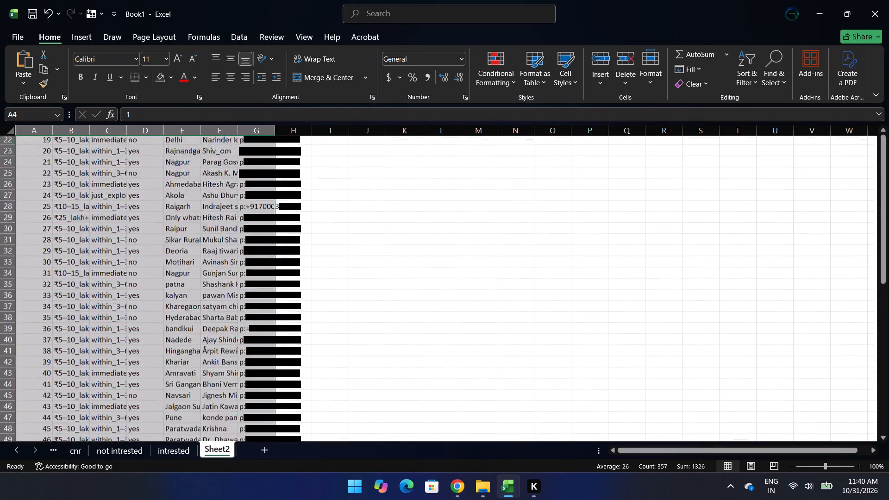
scroll(225, 201, down, 3)
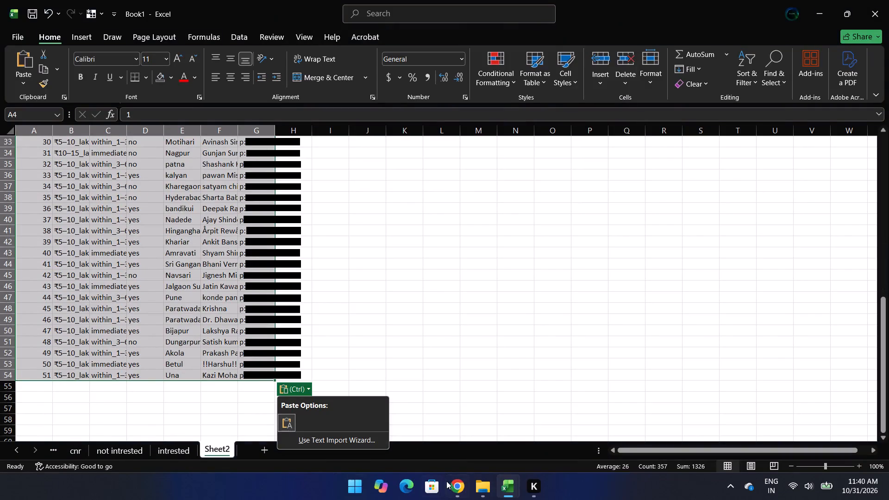
Switch to book2 and review Sheet1's earlier dated lead batches down to the new 17-lead batch in B409:I425.
click(506, 489)
click(522, 422)
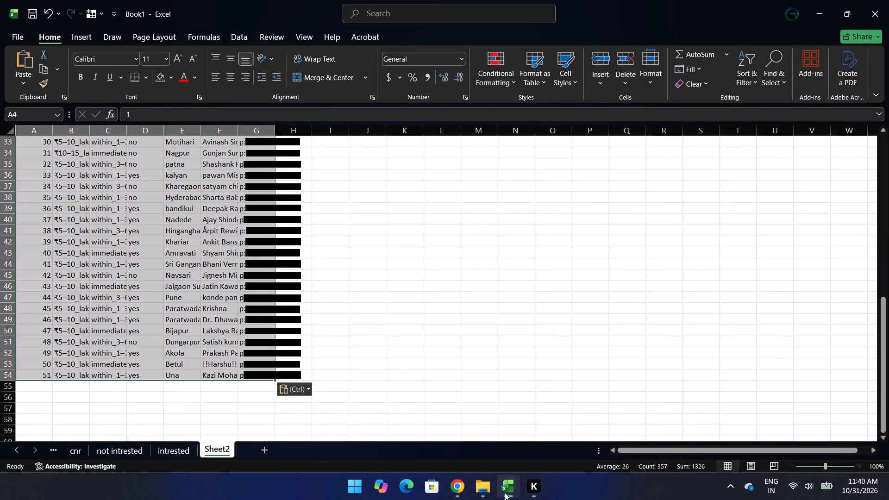
click(505, 489)
click(607, 442)
scroll(437, 344, down, 1)
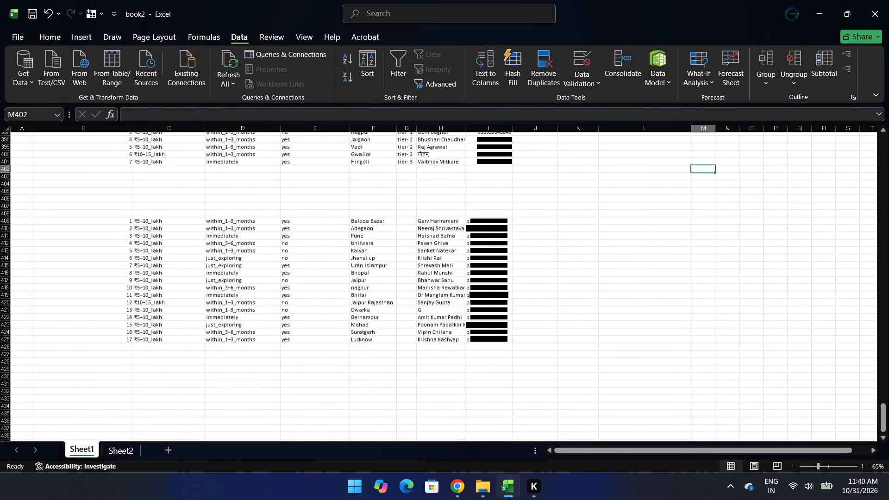
scroll(437, 344, down, 1)
scroll(437, 344, up, 2)
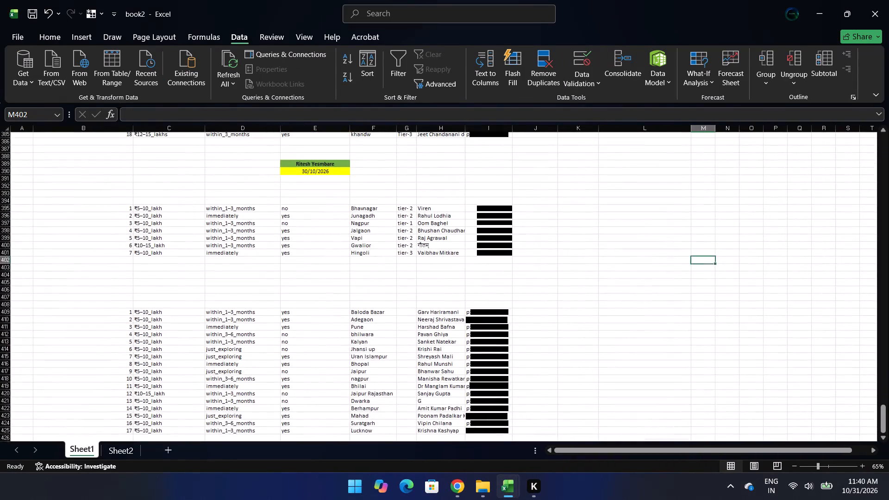
scroll(437, 344, up, 1)
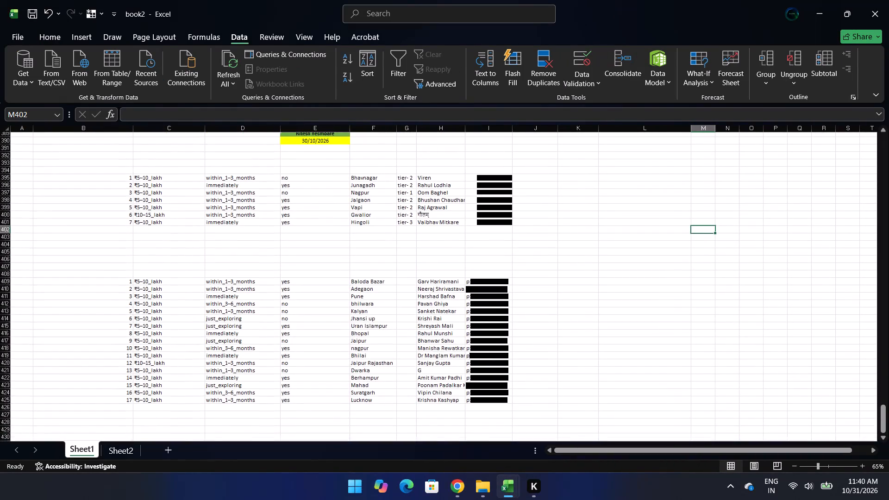
scroll(437, 344, up, 1)
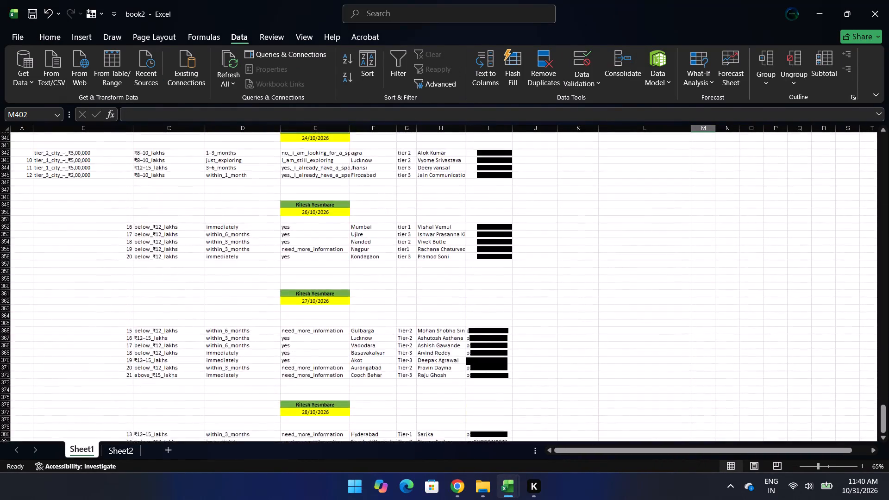
scroll(437, 344, up, 1)
scroll(437, 344, down, 1)
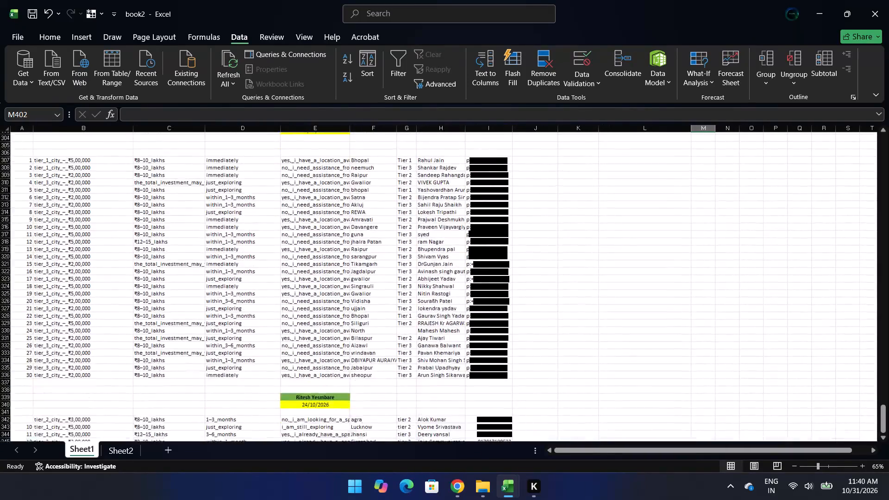
scroll(437, 344, down, 3)
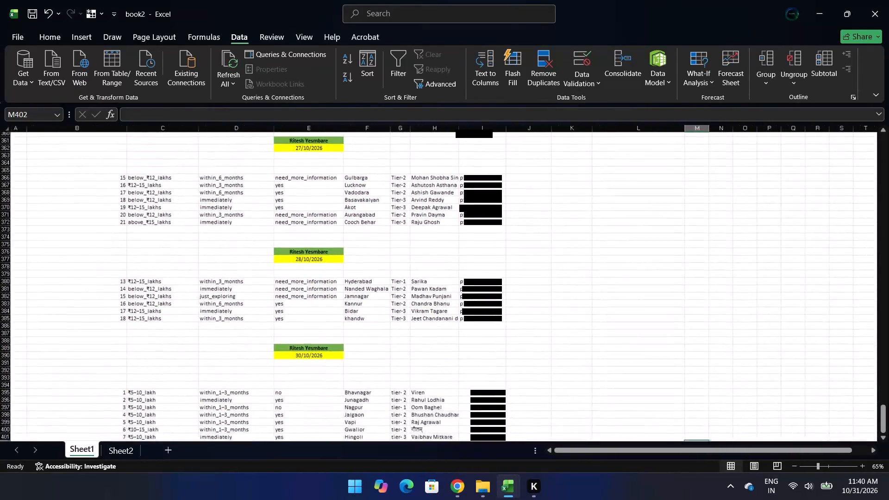
scroll(437, 344, down, 2)
scroll(437, 344, right, 1)
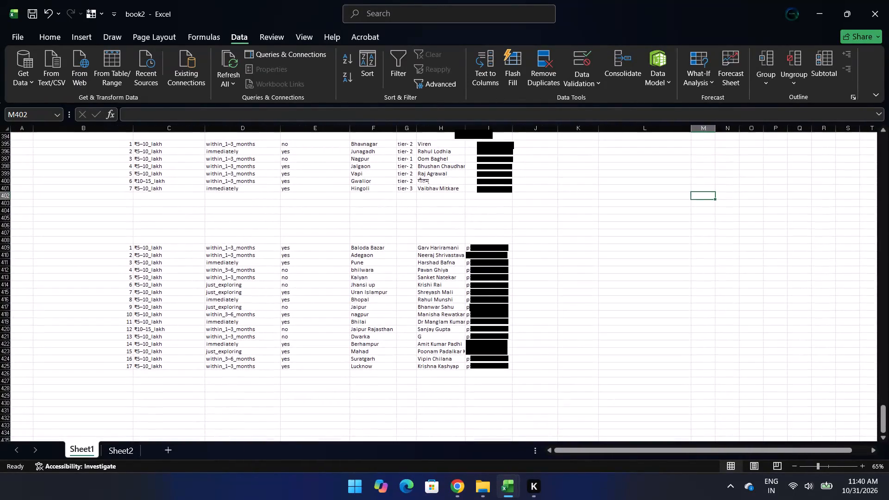
drag(111, 247, 487, 368)
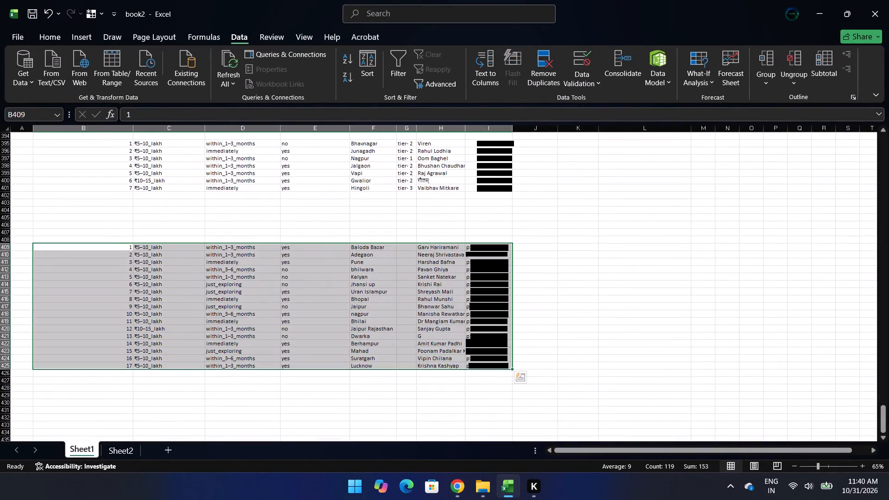
click(585, 291)
Copy the name and date header of the 30/10/2026 batch to cell E405, above the new lead batch.
scroll(585, 291, up, 2)
drag(284, 284, 285, 284)
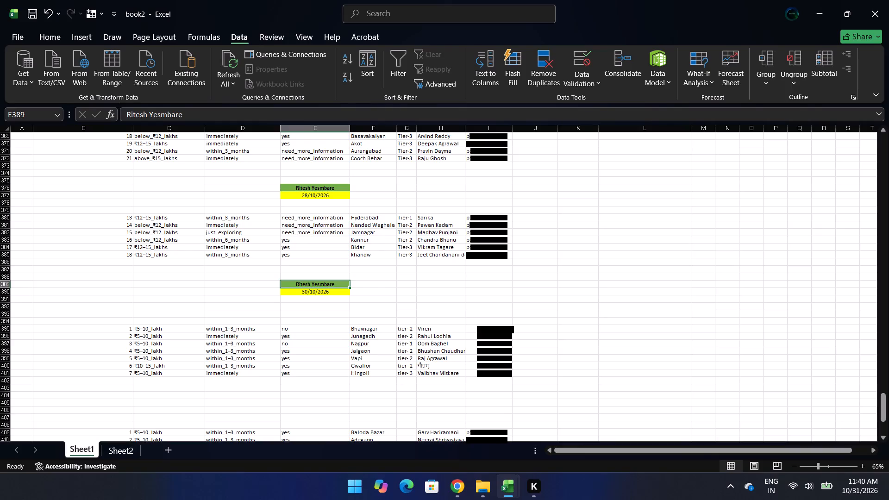
drag(285, 284, 309, 293)
key(ctrl+c)
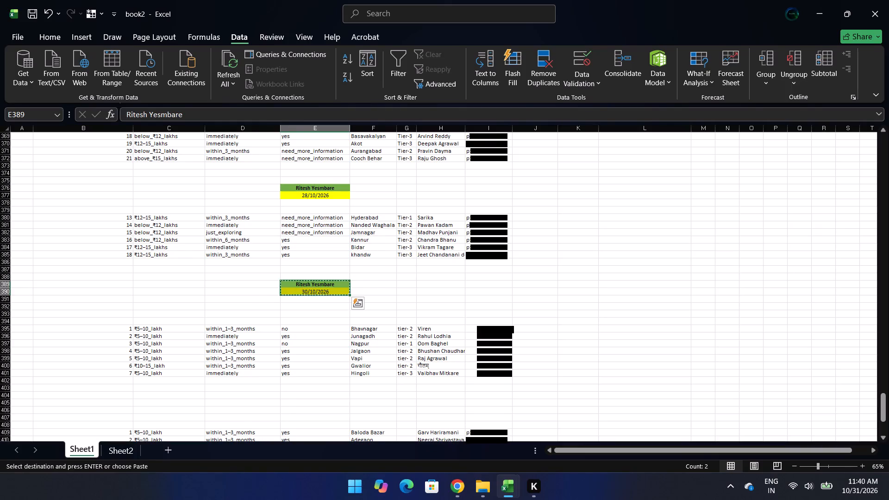
scroll(310, 293, down, 1)
click(295, 320)
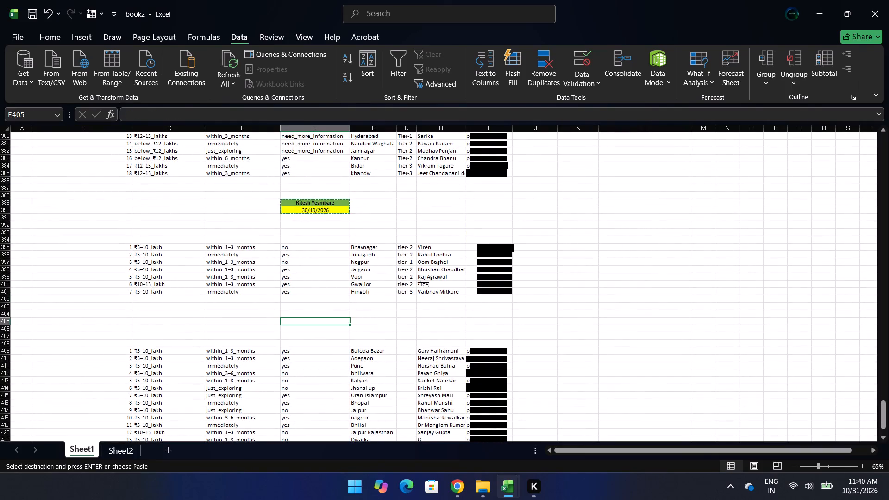
key(ctrl+v)
Set the date in the copied header, cell E406, to 31/10/2026.
double_click(305, 326)
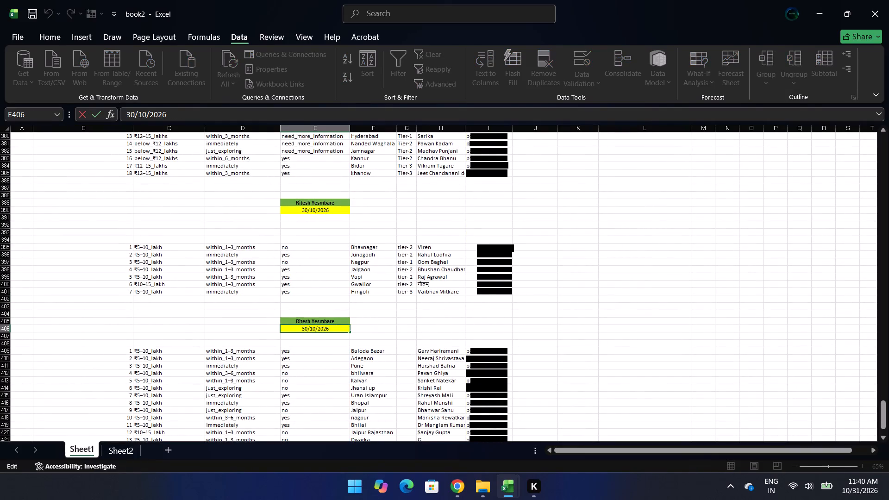
key(Right)
key(BackSpace)
key(1)
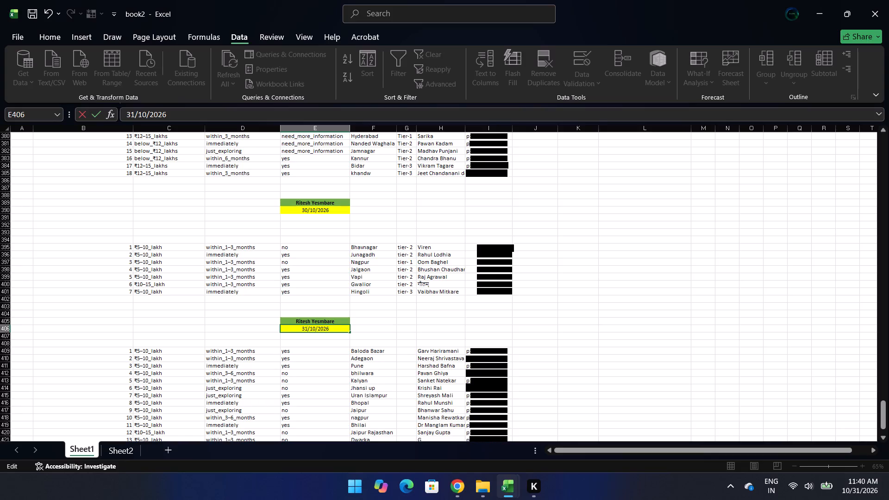
click(409, 308)
Copy the new 17-lead batch B409:I425 into the empty Sheet1 of the call details 30 September workbook, starting at A11.
scroll(409, 308, down, 1)
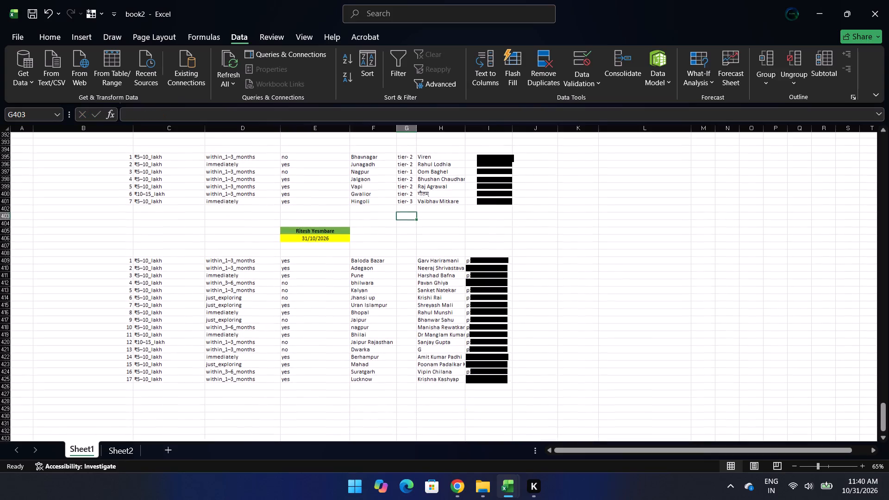
drag(122, 263, 497, 387)
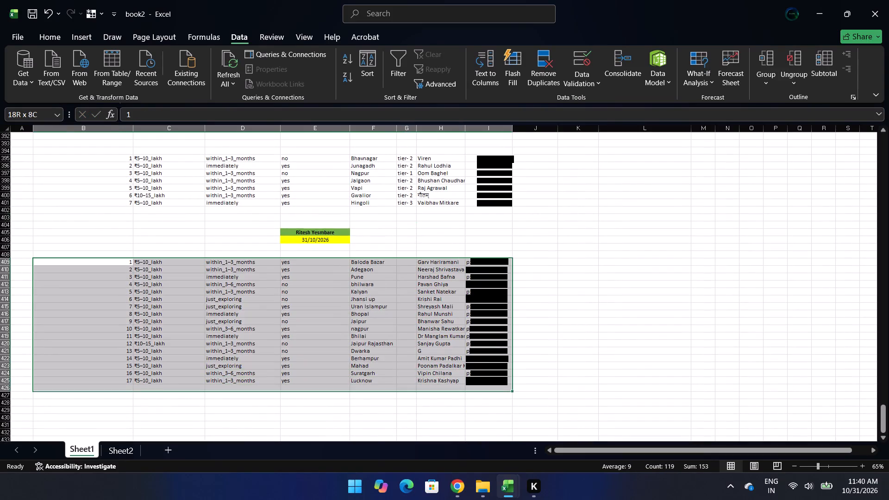
drag(497, 387, 498, 377)
key(ctrl+c)
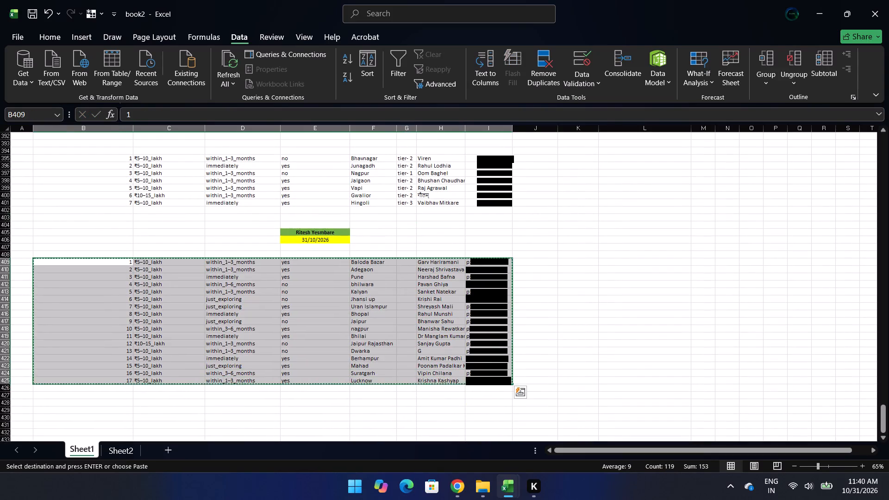
click(510, 492)
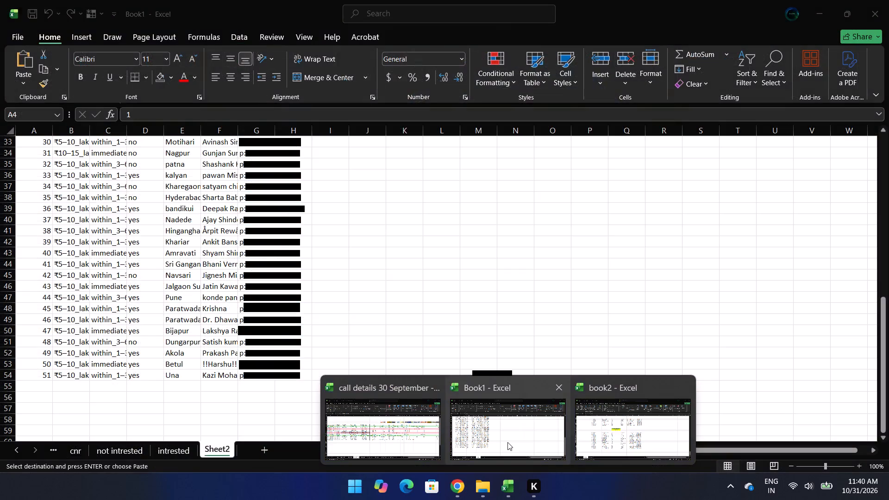
click(415, 435)
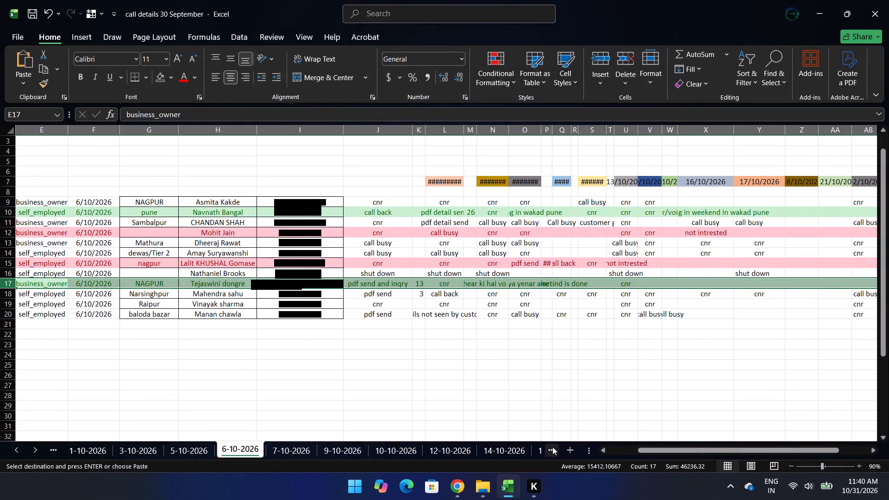
click(552, 447)
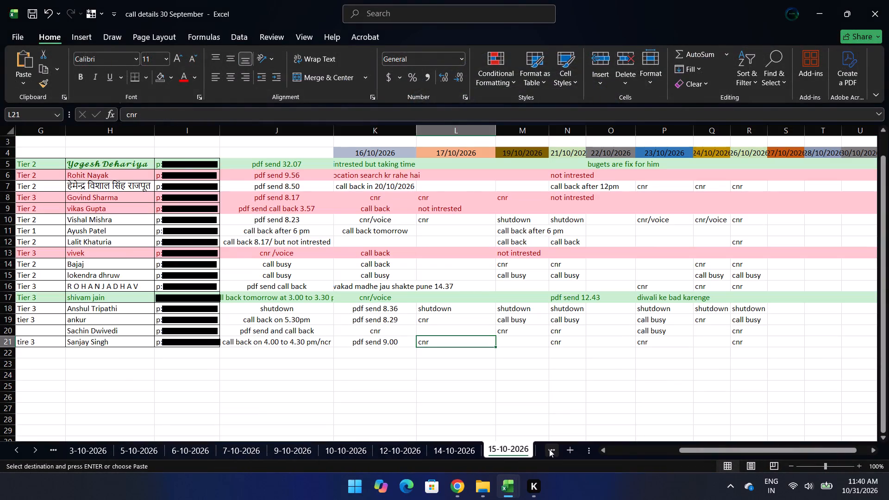
triple_click(553, 449)
triple_click(553, 449)
triple_click(553, 449)
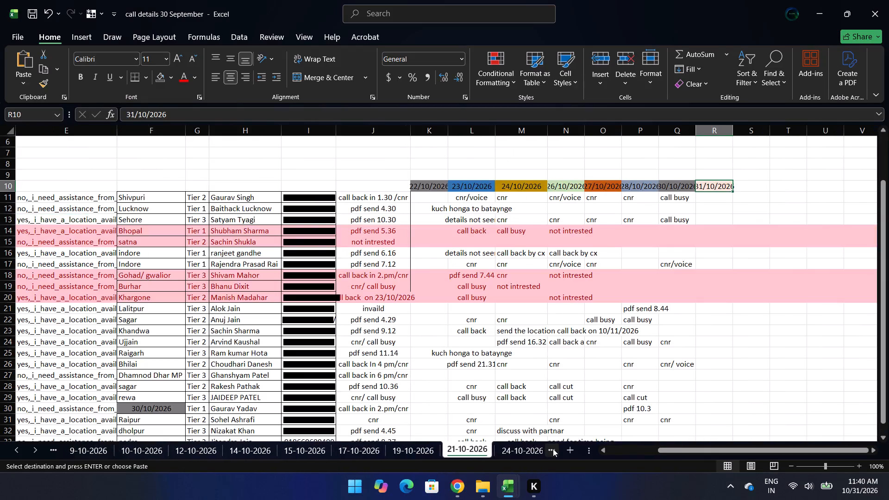
triple_click(553, 449)
triple_click(553, 449)
triple_click(553, 449)
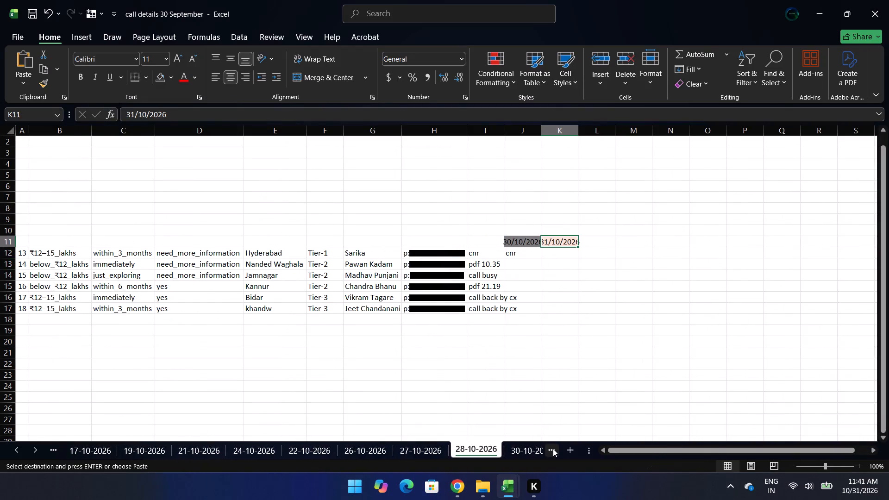
click(527, 448)
click(527, 449)
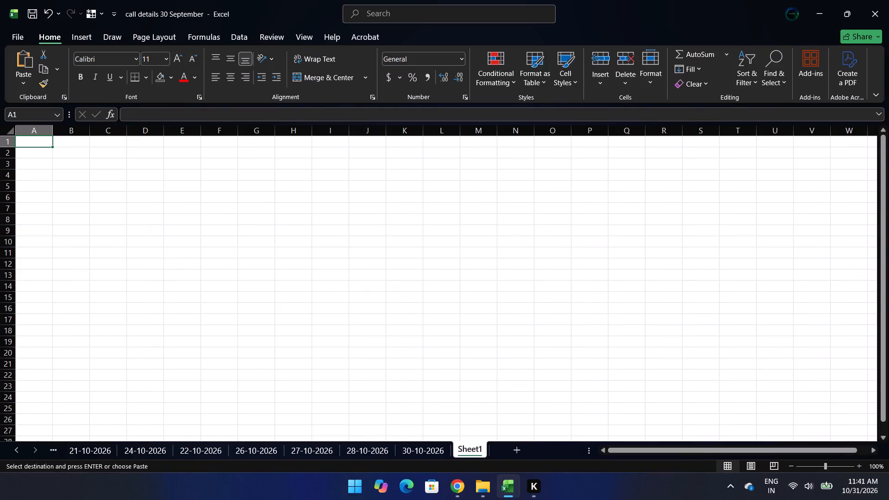
click(34, 252)
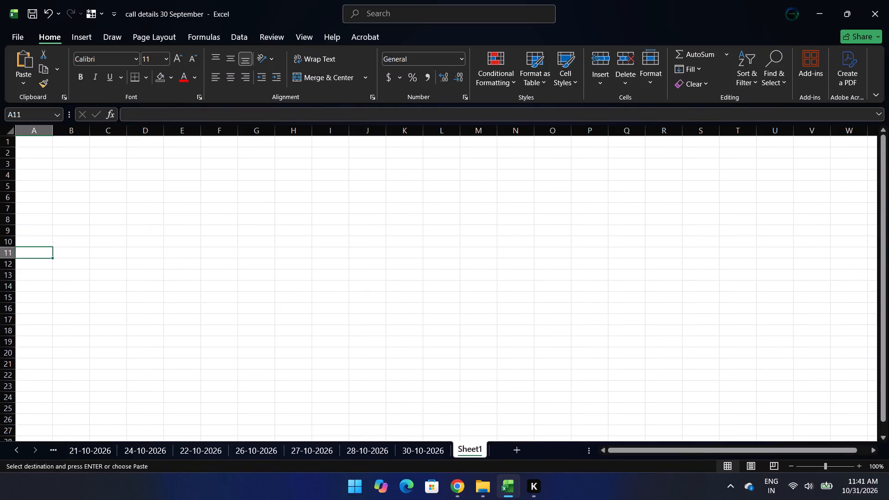
key(ctrl+v)
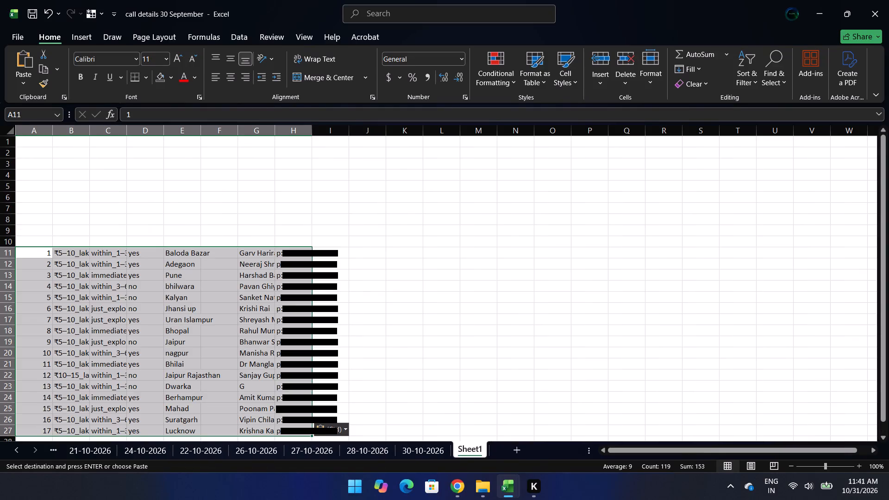
AutoFit the widths of columns A to H to the pasted leads.
text(hoi)
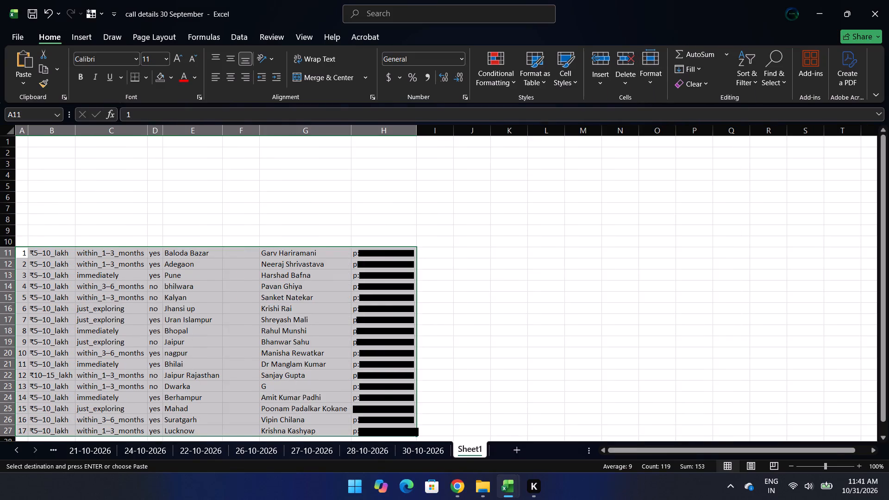
scroll(471, 185, right, 1)
click(471, 185)
scroll(471, 239, down, 3)
scroll(471, 239, up, 1)
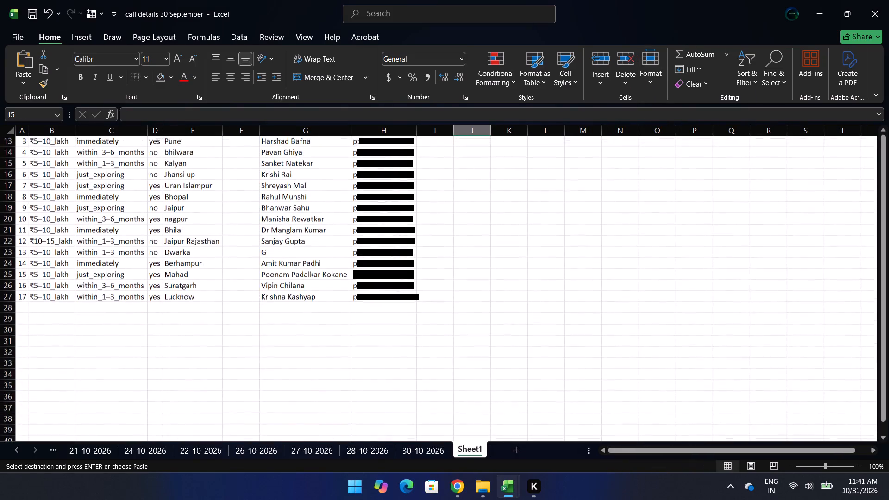
scroll(471, 239, up, 1)
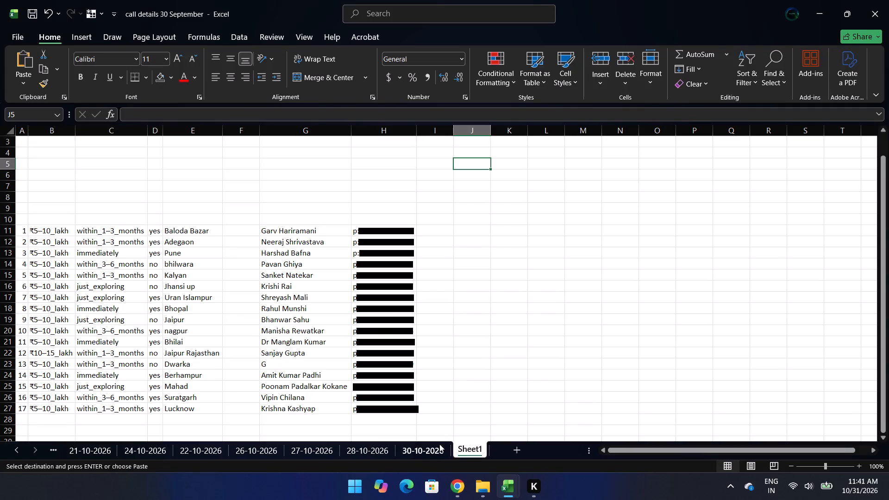
Rename the call details workbook's Sheet1 as 31-10-2026.
right_click(468, 450)
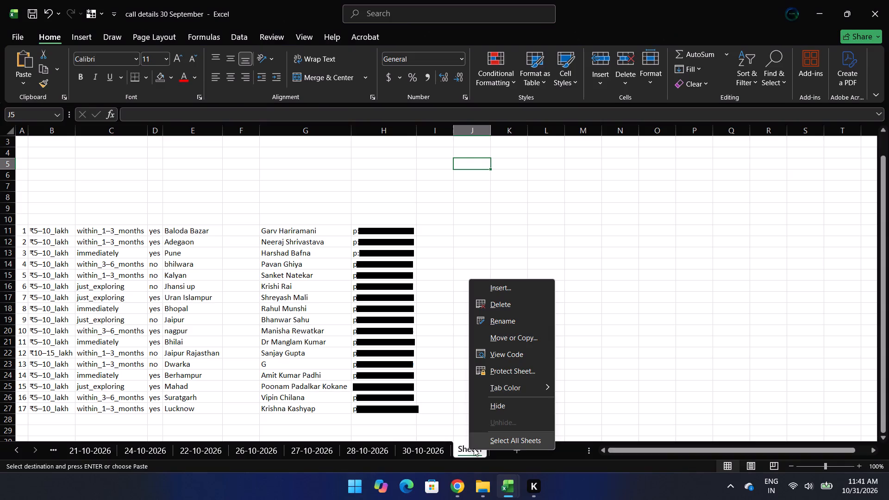
click(500, 321)
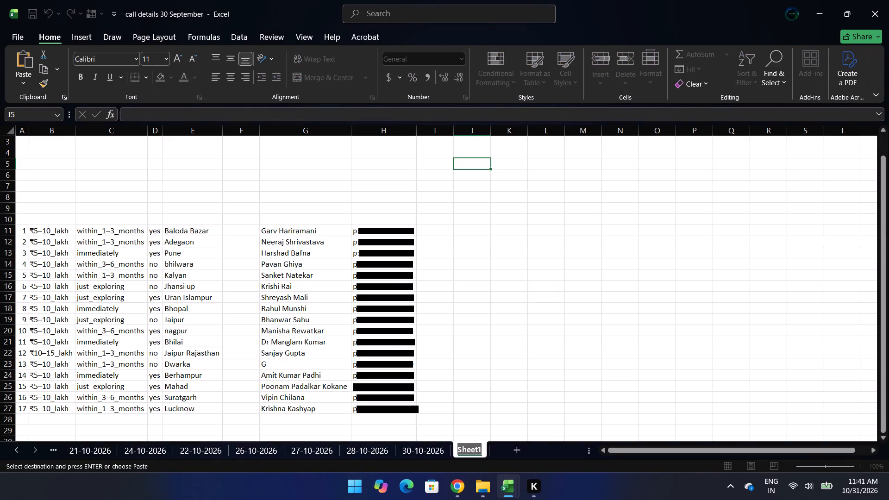
text(31)
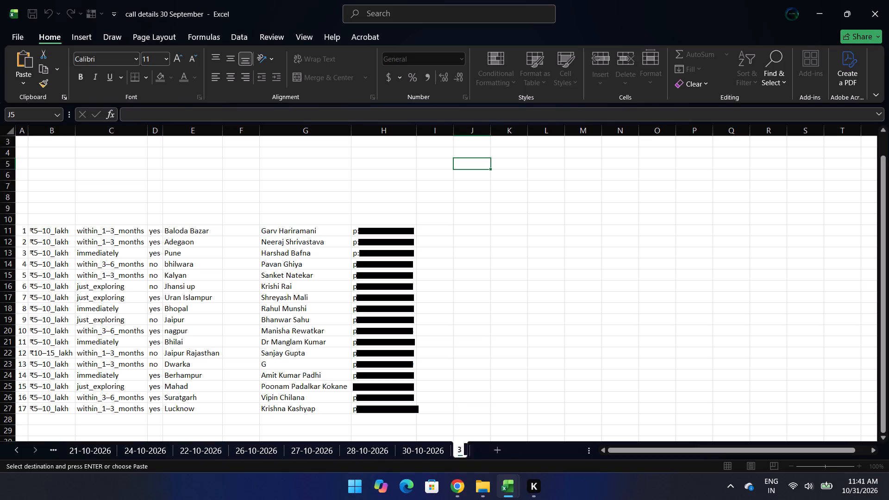
key(minus)
text(10-2026)
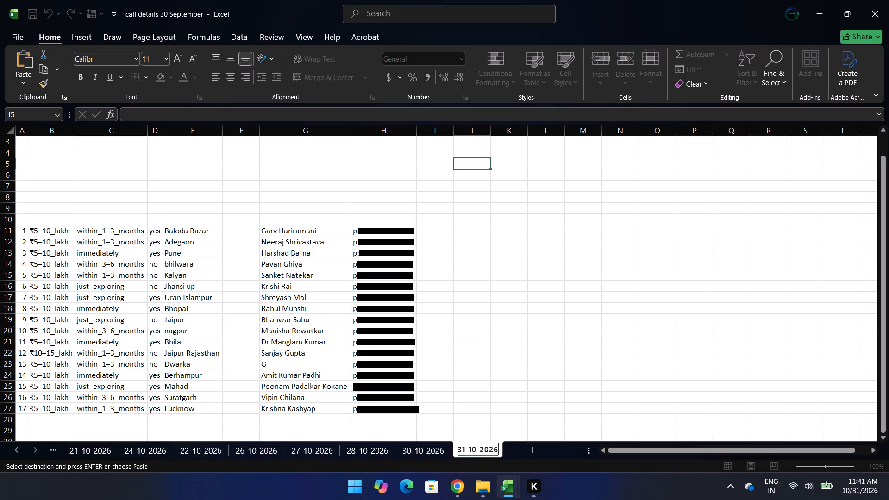
click(500, 321)
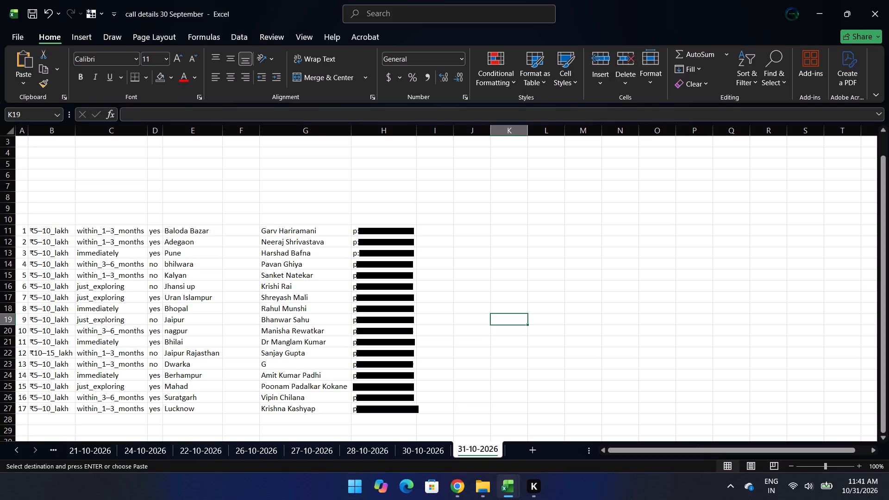
Select the city names of all 17 leads in E11:E27 on the 31-10-2026 sheet.
drag(166, 227, 181, 397)
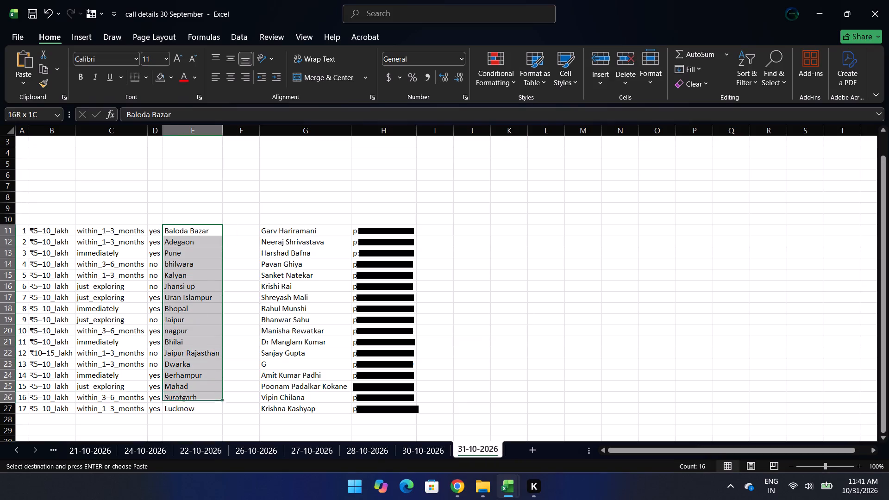
drag(181, 397, 182, 406)
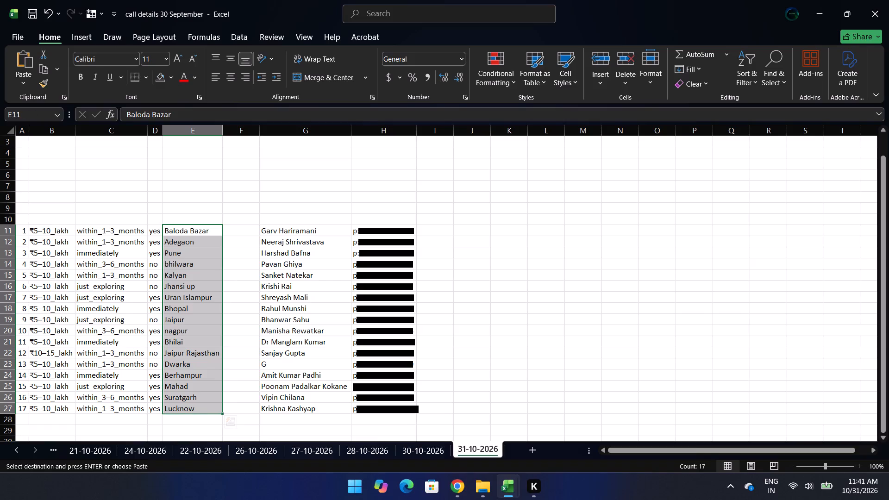
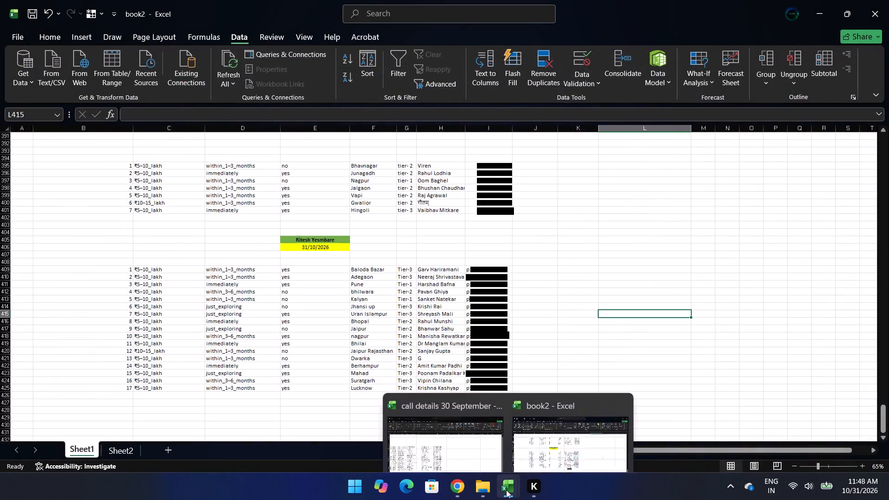
click(629, 220)
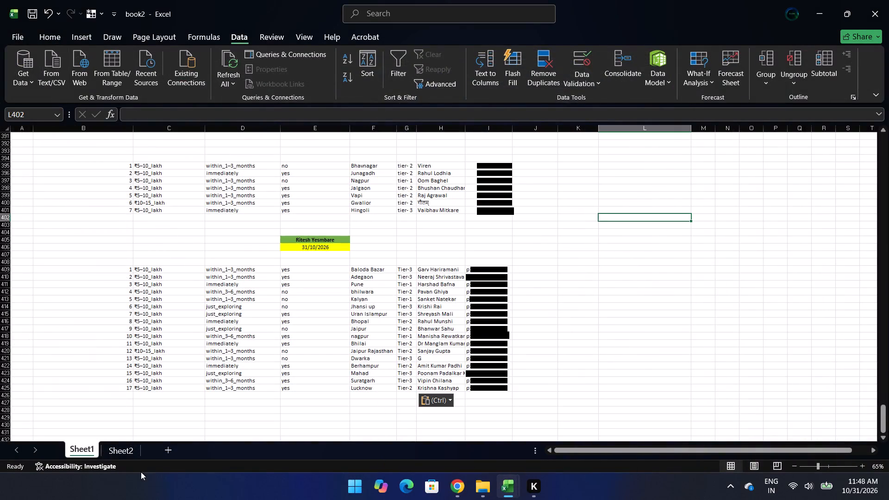
click(504, 487)
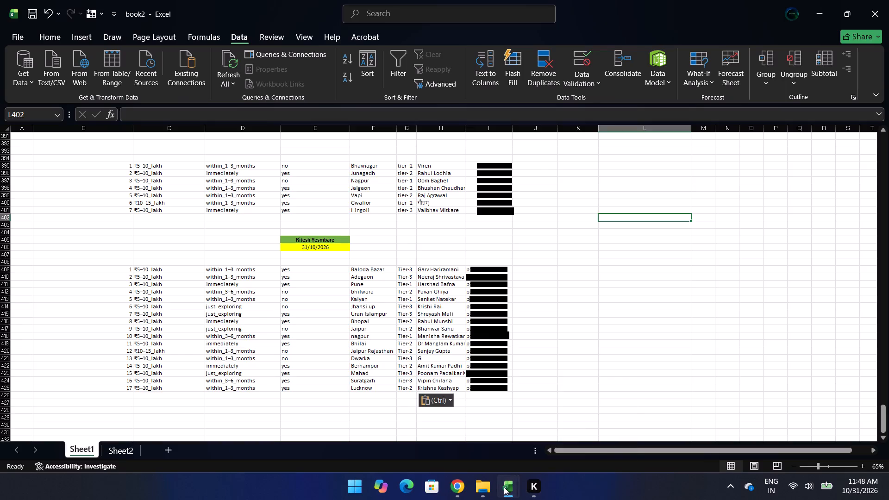
click(469, 441)
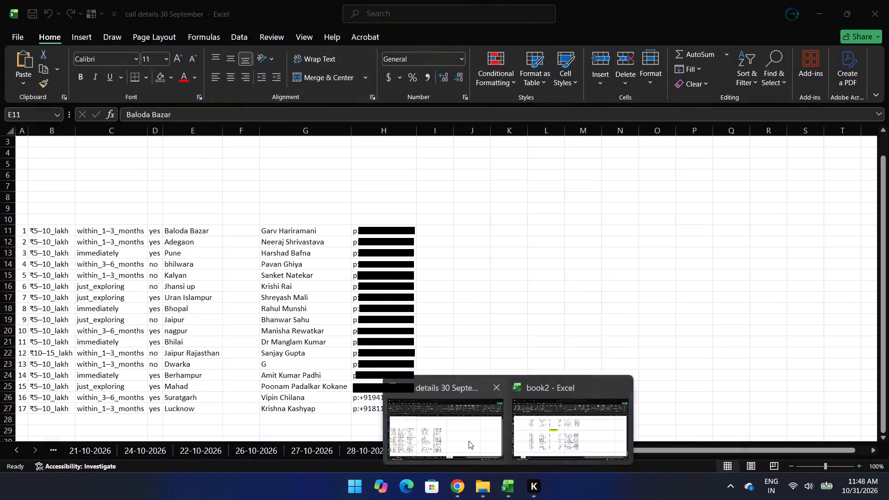
click(510, 287)
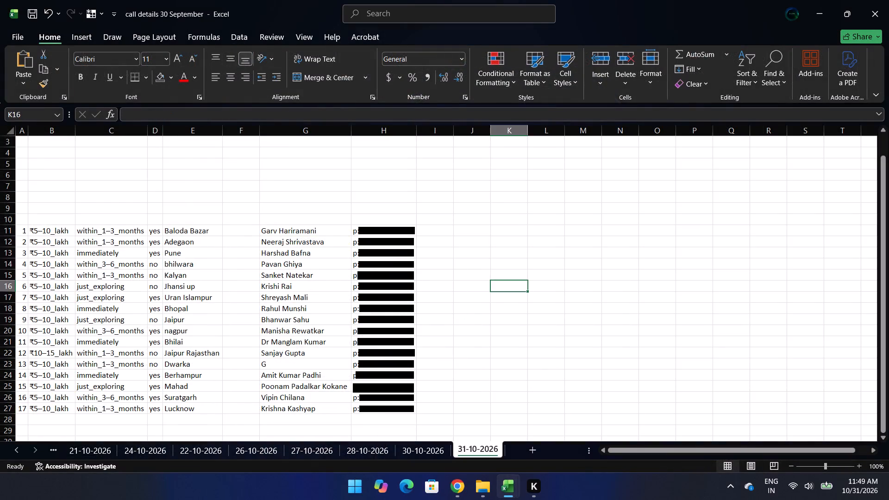
scroll(537, 268, right, 1)
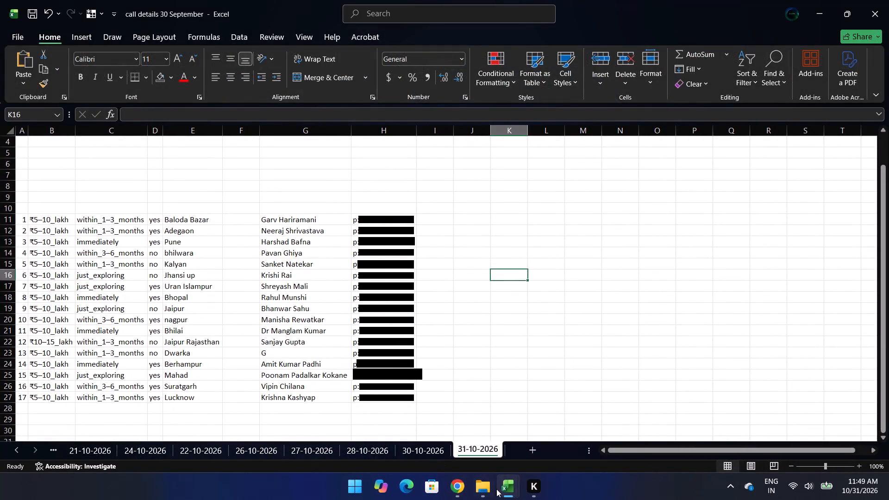
Copy the tier values G409:G425 from book2 and paste them from cell F11 on call details 30 September's 31-10-2026 sheet.
click(550, 450)
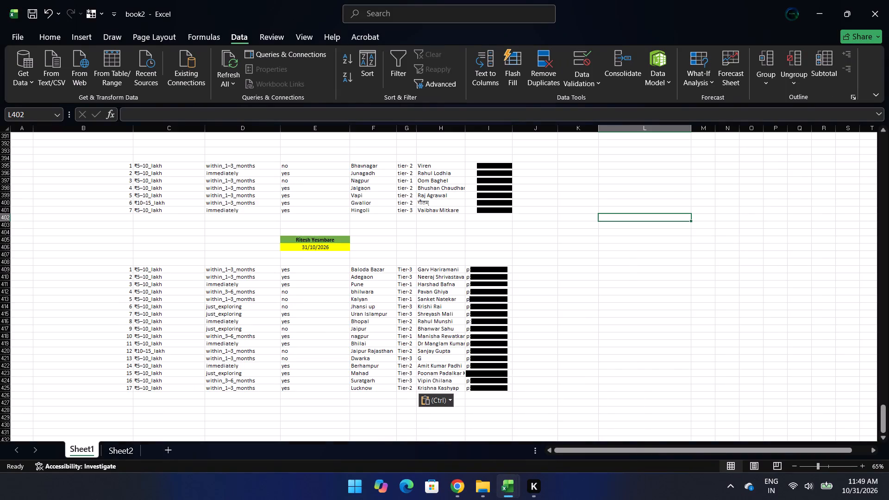
drag(402, 269, 408, 385)
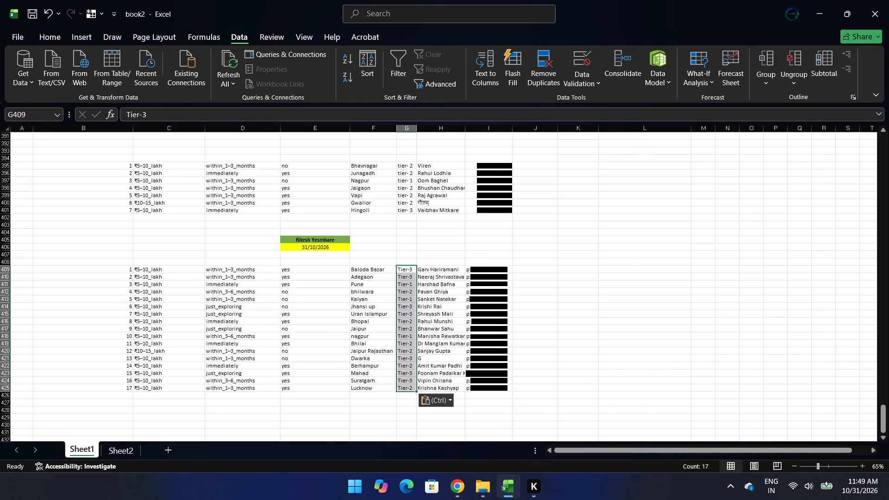
key(ctrl+c)
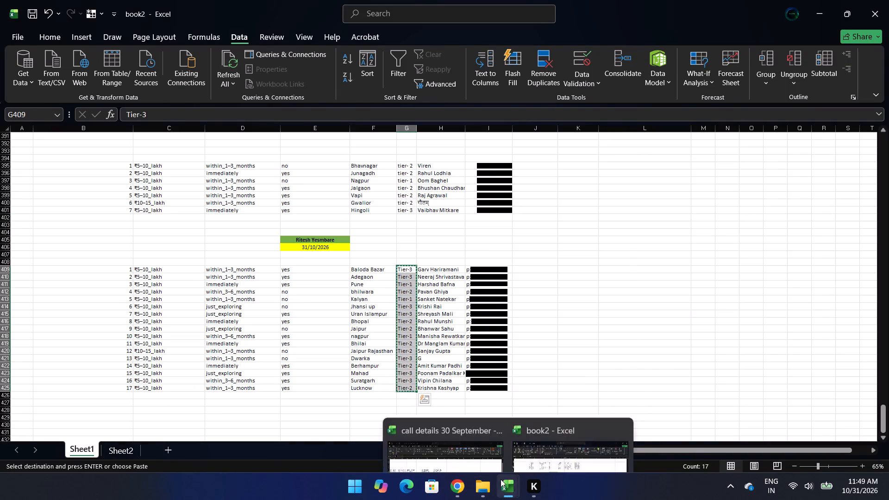
click(501, 479)
click(456, 419)
click(233, 216)
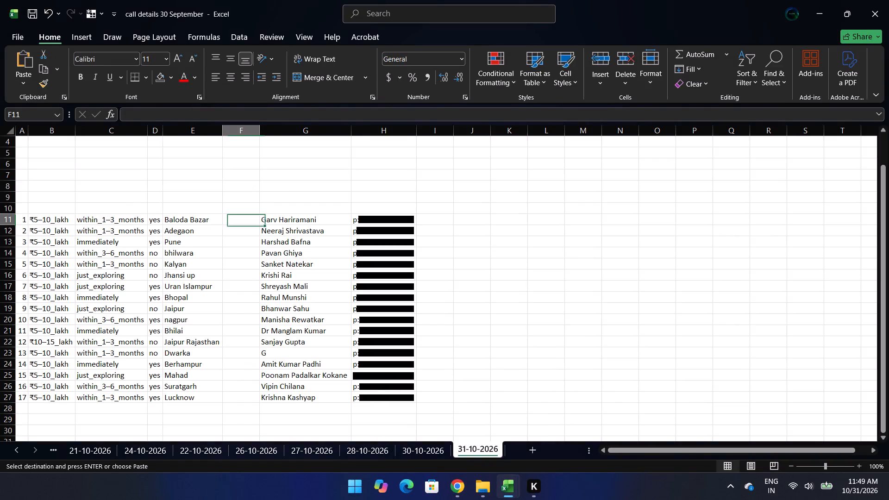
key(ctrl+v)
click(532, 207)
click(424, 219)
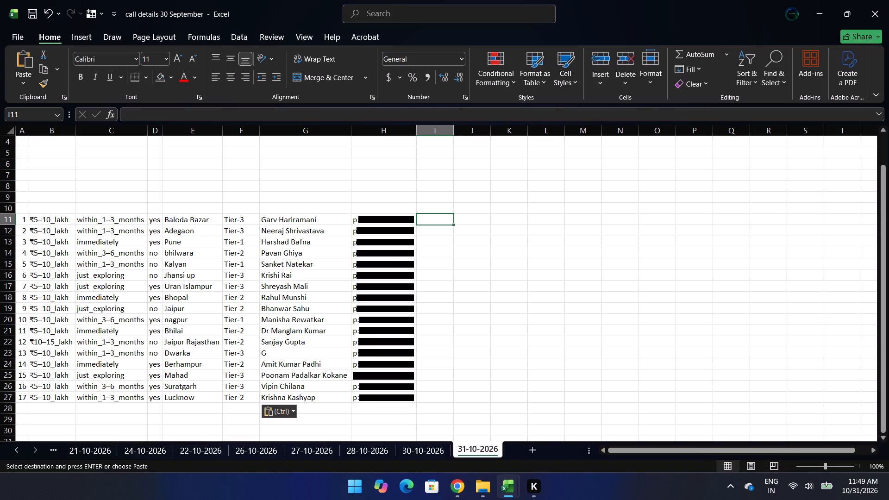
Open the "If client don" Word document from the pgm folder in File Explorer and maximize its window.
click(482, 485)
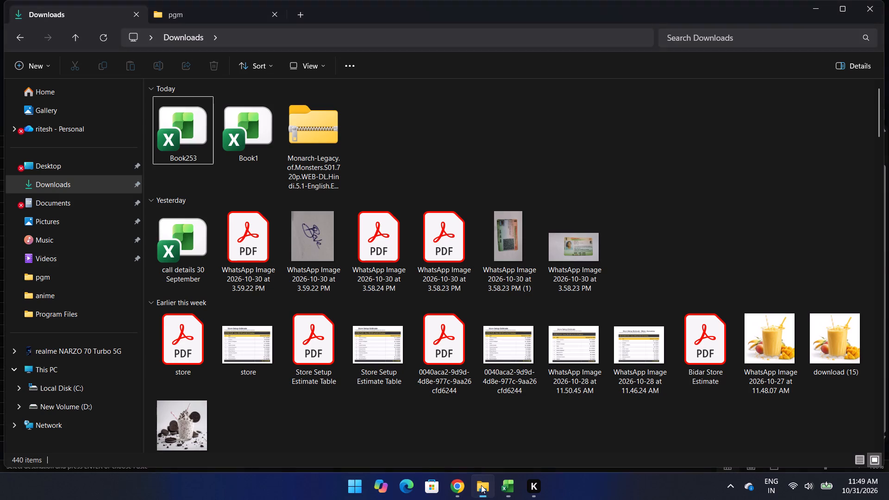
click(176, 13)
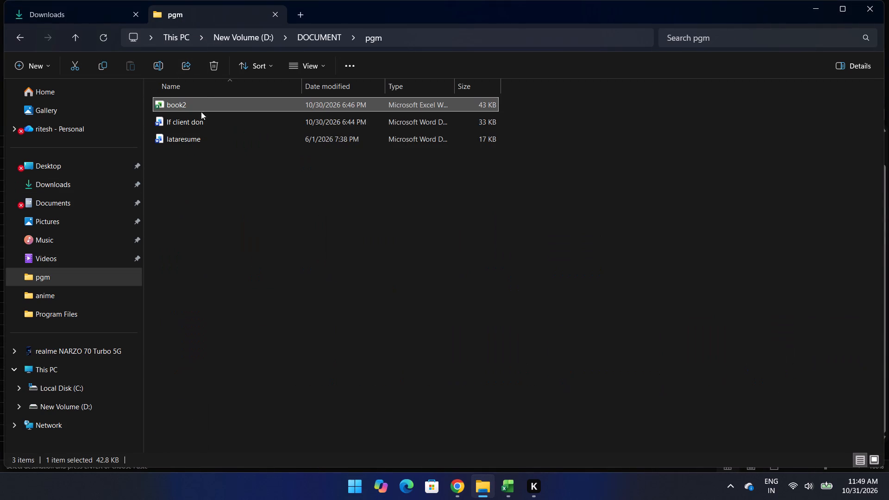
double_click(201, 123)
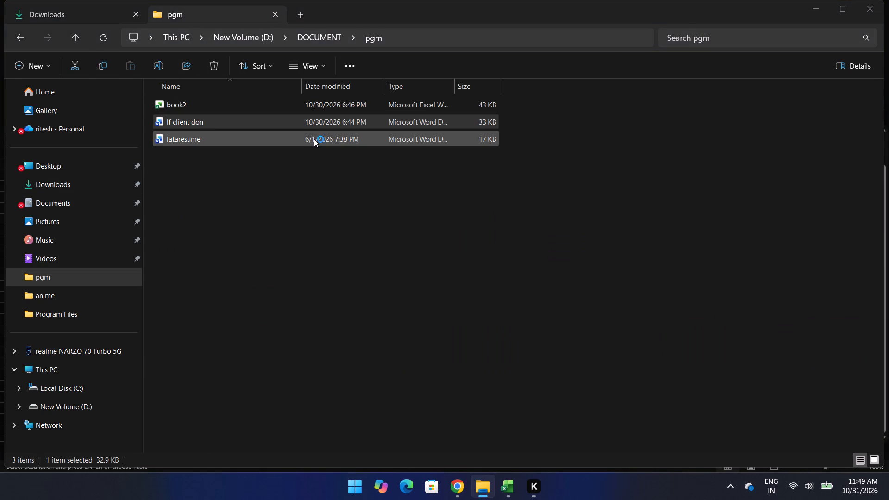
key(super+Left)
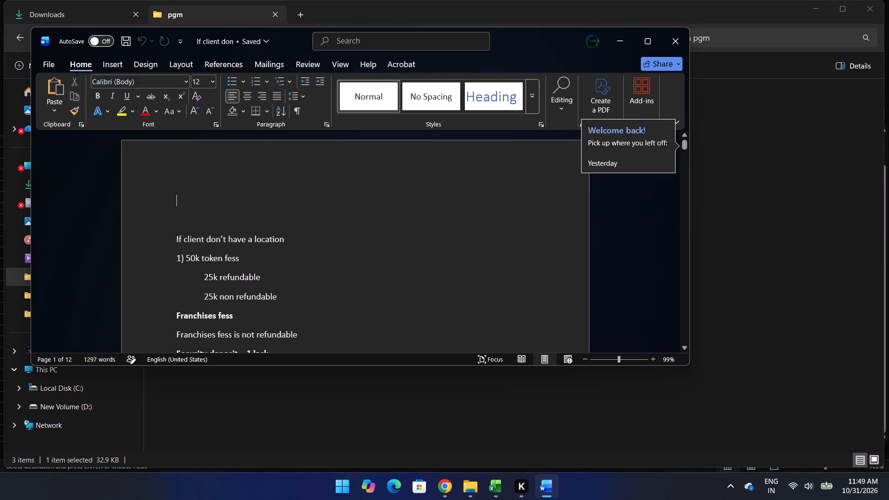
click(388, 266)
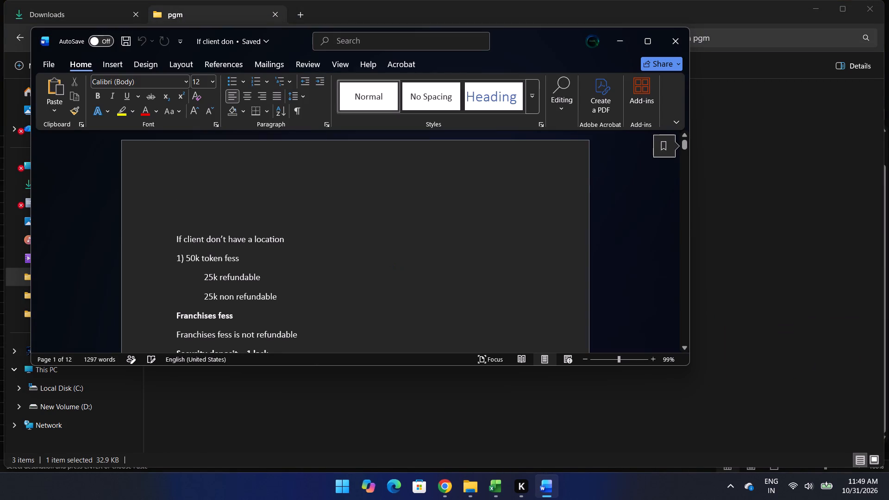
click(635, 39)
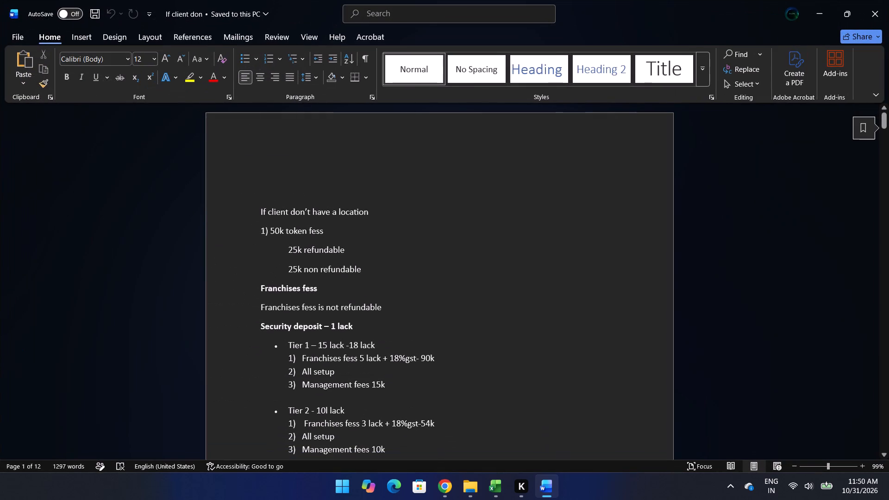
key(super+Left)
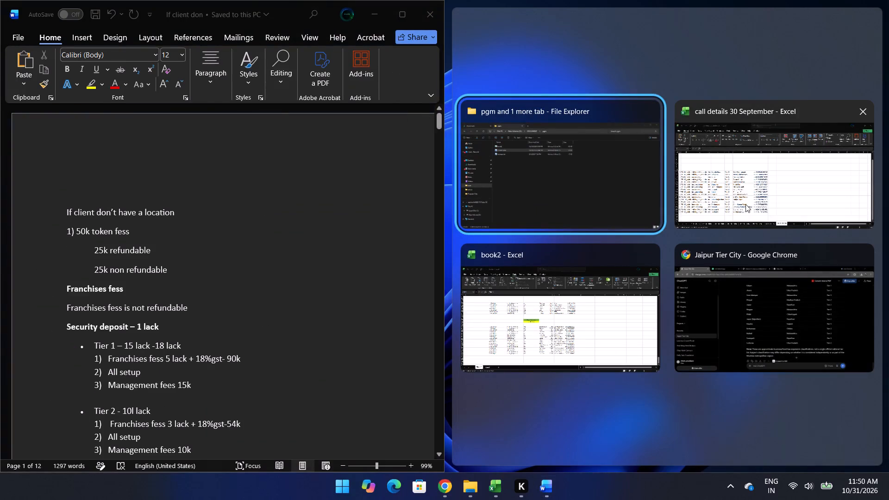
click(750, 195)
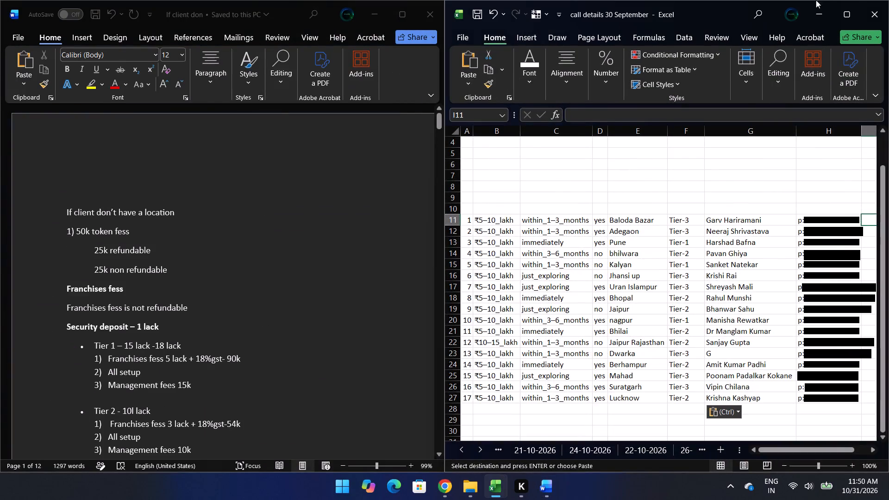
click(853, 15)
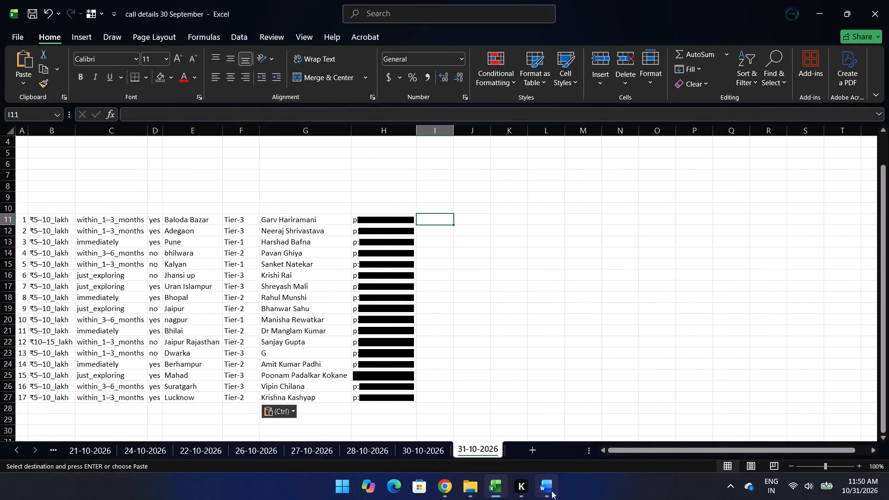
Arrange the "If client don" document and the call details 30 September workbook side by side, with the document on the right half.
click(551, 491)
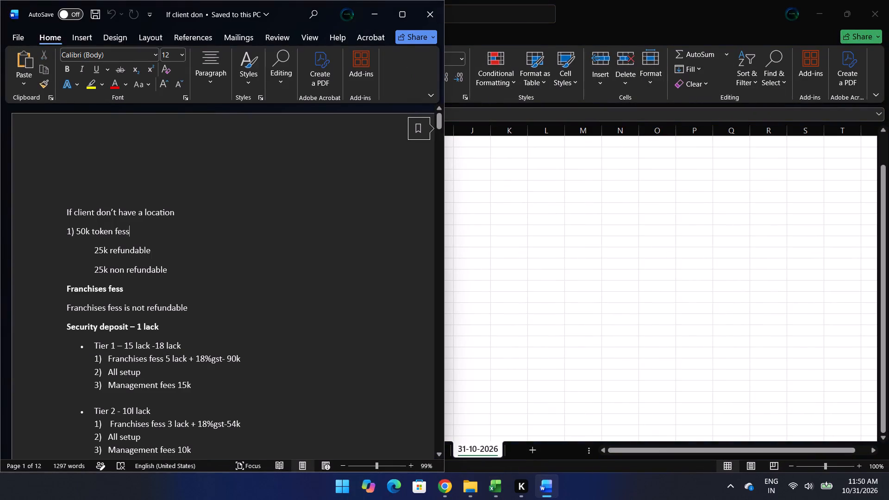
scroll(110, 254, down, 7)
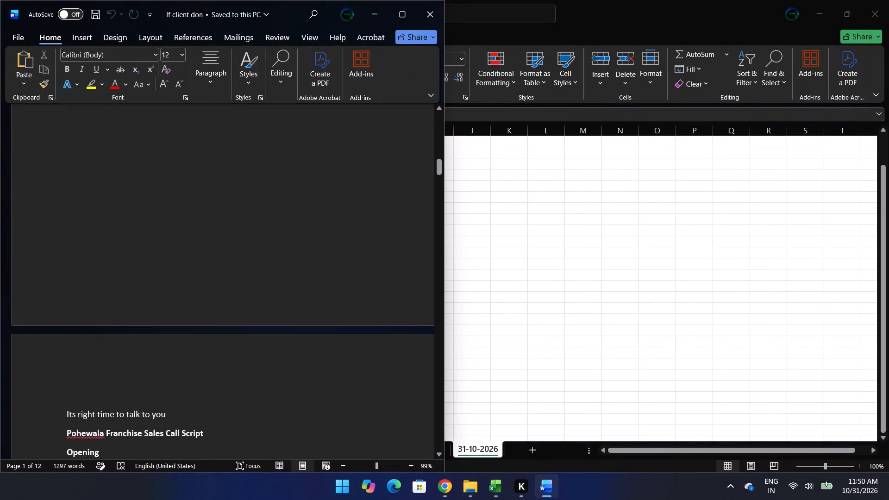
drag(282, 10, 286, 9)
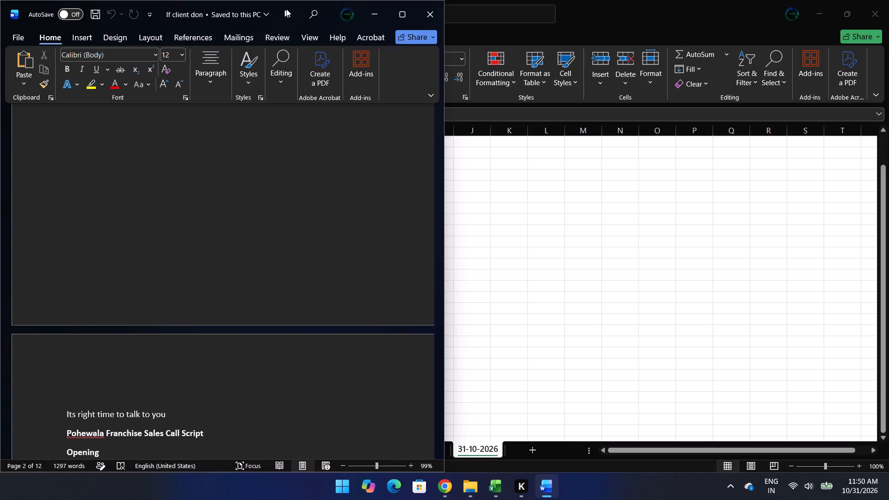
drag(286, 9, 655, 97)
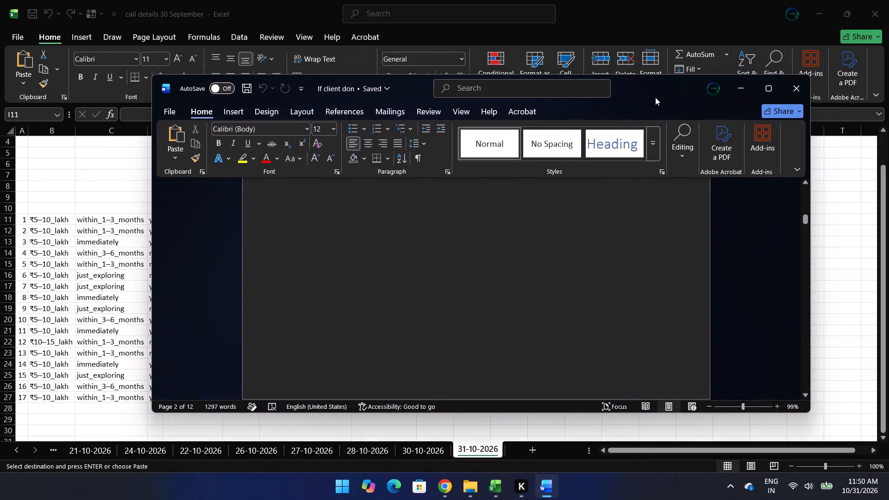
key(super+Right)
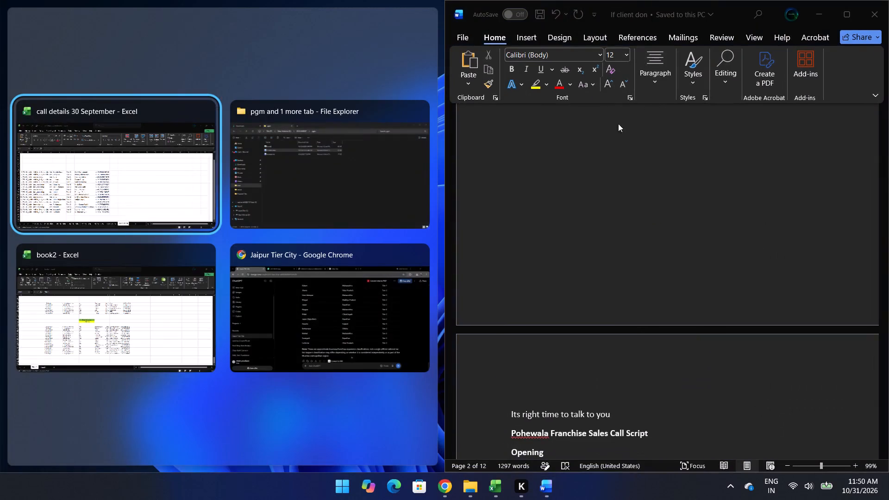
click(130, 195)
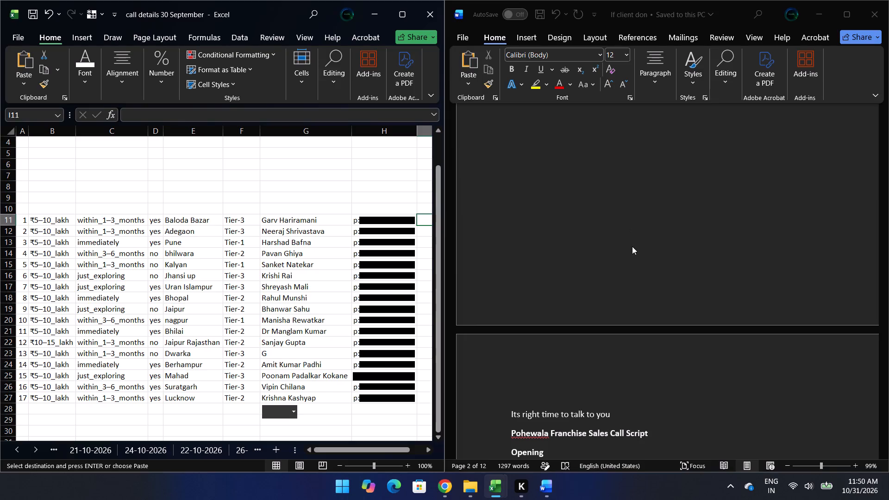
Read through the Pohewala Franchise Sales Call Script in the Word document, from its opening to the Requirement Analysis section.
scroll(632, 246, up, 2)
scroll(632, 246, down, 1)
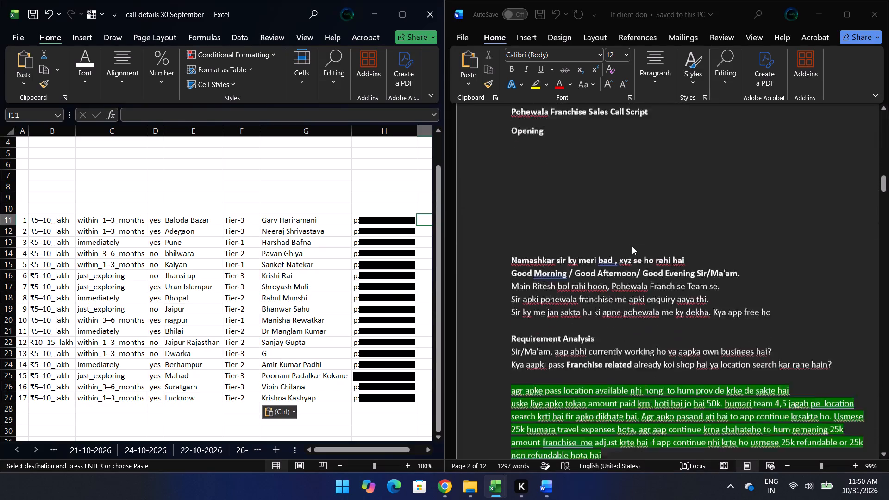
scroll(632, 246, down, 1)
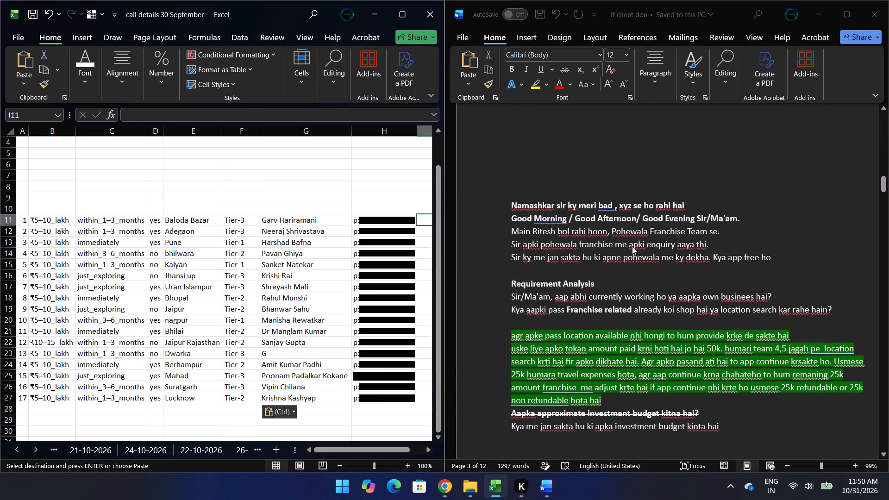